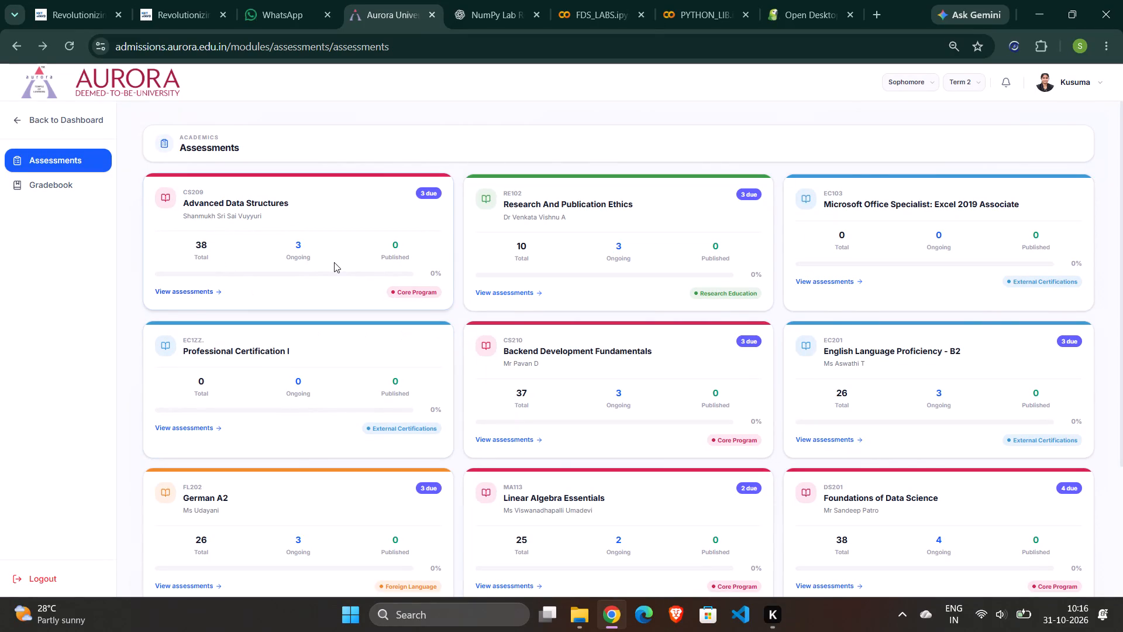
# Bring up the FDS_LABS.ipynb notebook in Colab.
pyautogui.click(621, 5)
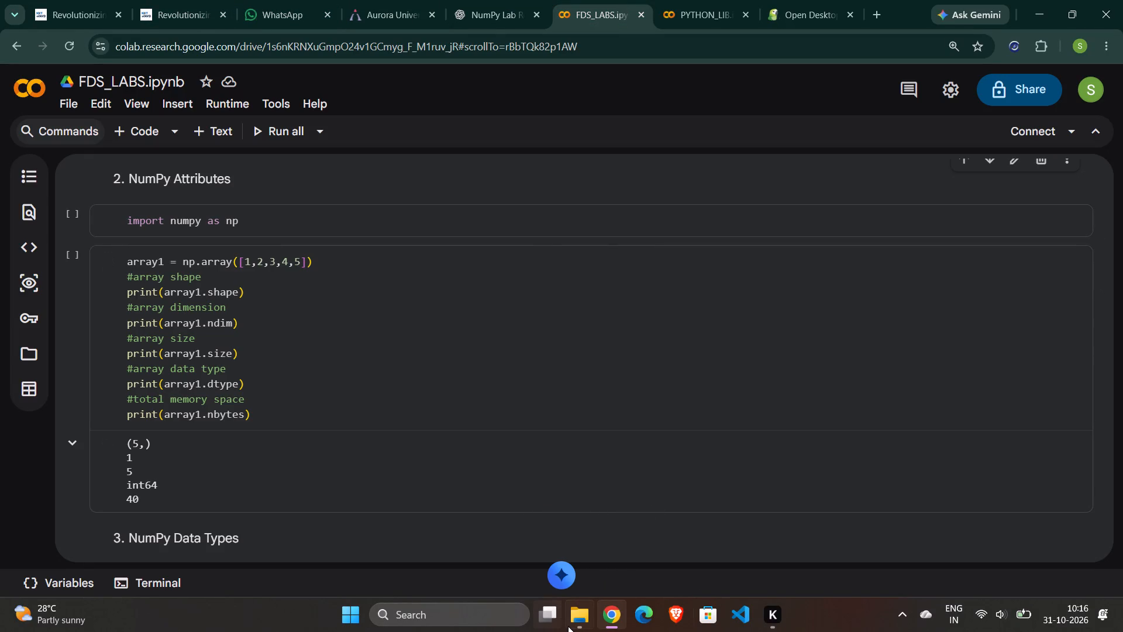
# Open the LAB_REPORT_1 document from the Downloads folder in Word.
pyautogui.click(569, 625)
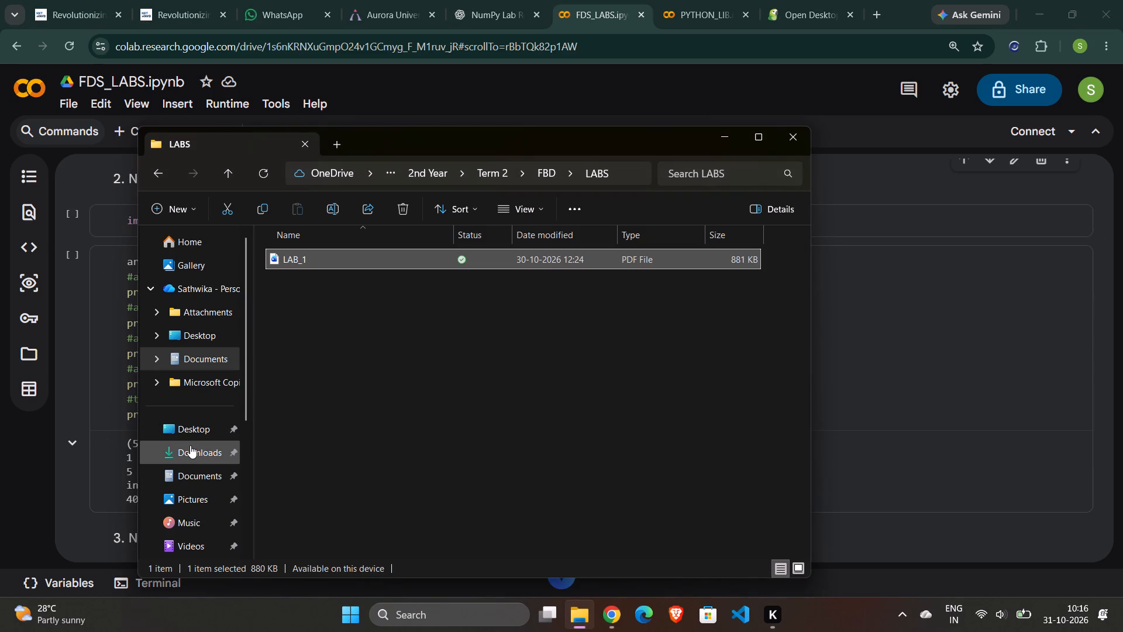
pyautogui.click(190, 445)
pyautogui.doubleClick(337, 305)
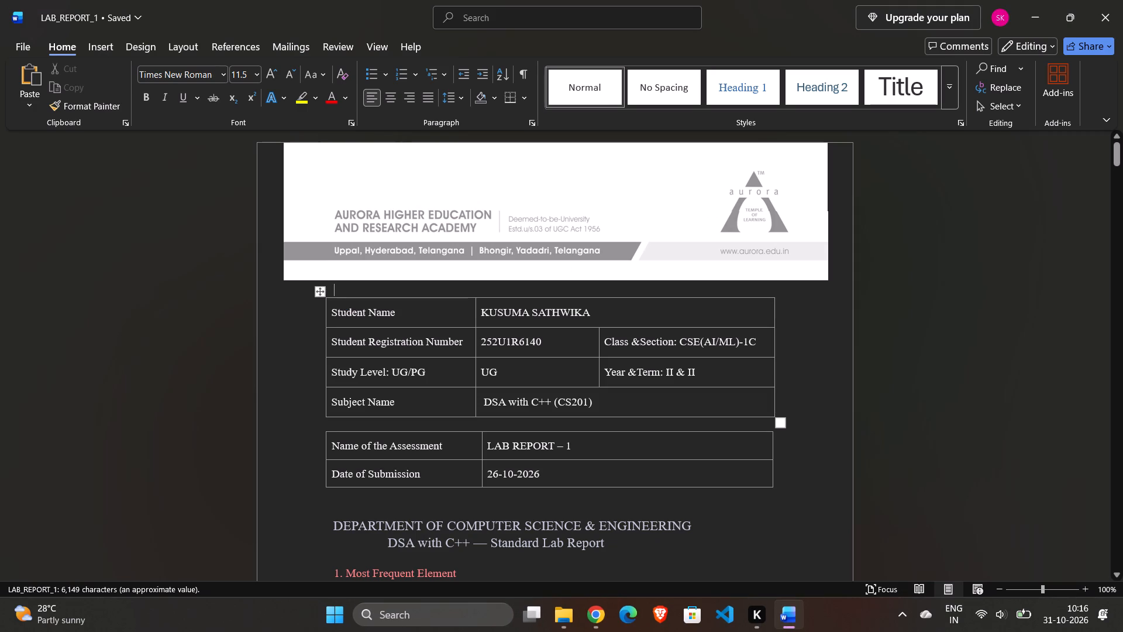
# Close the LAB_REPORT_1 document in Word.
pyautogui.click(1117, 2)
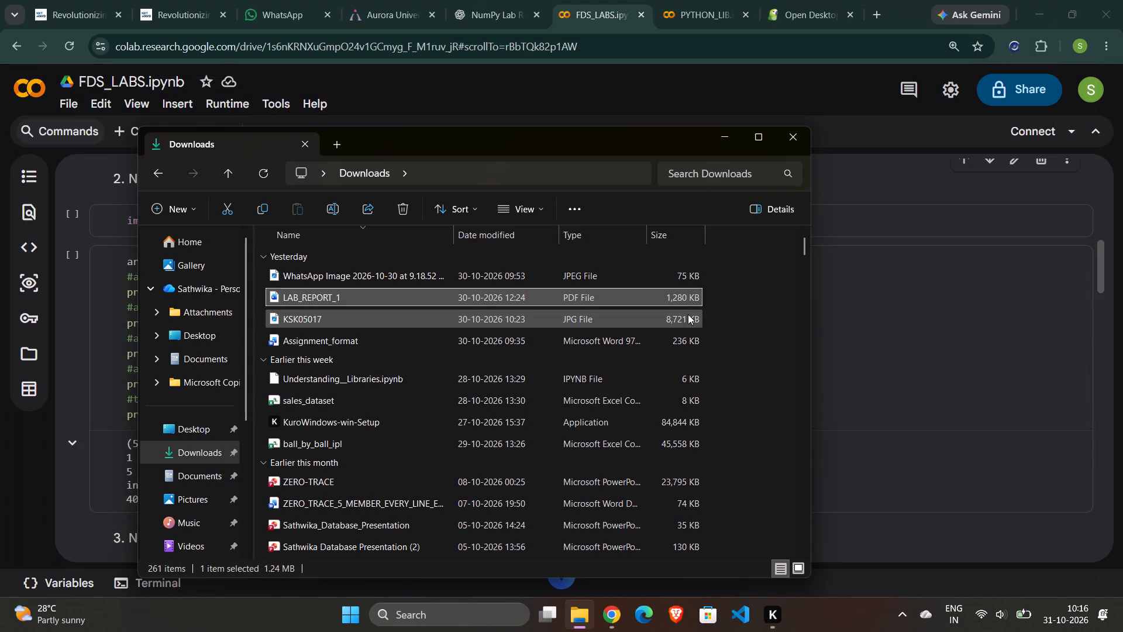
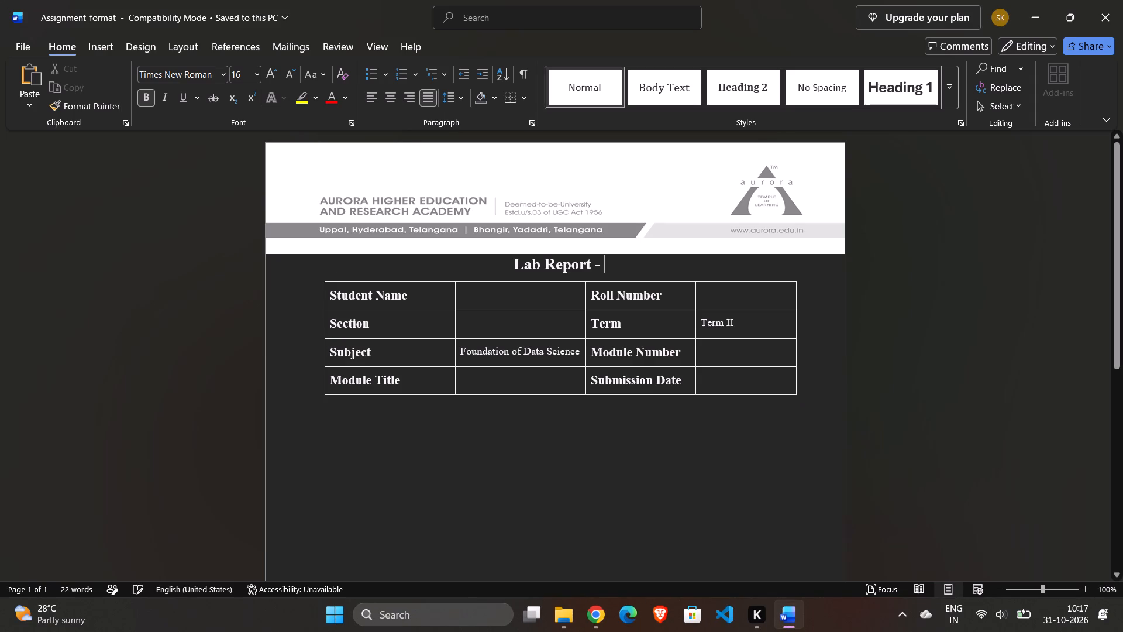
# Complete the document heading so it reads Lab Report - I.
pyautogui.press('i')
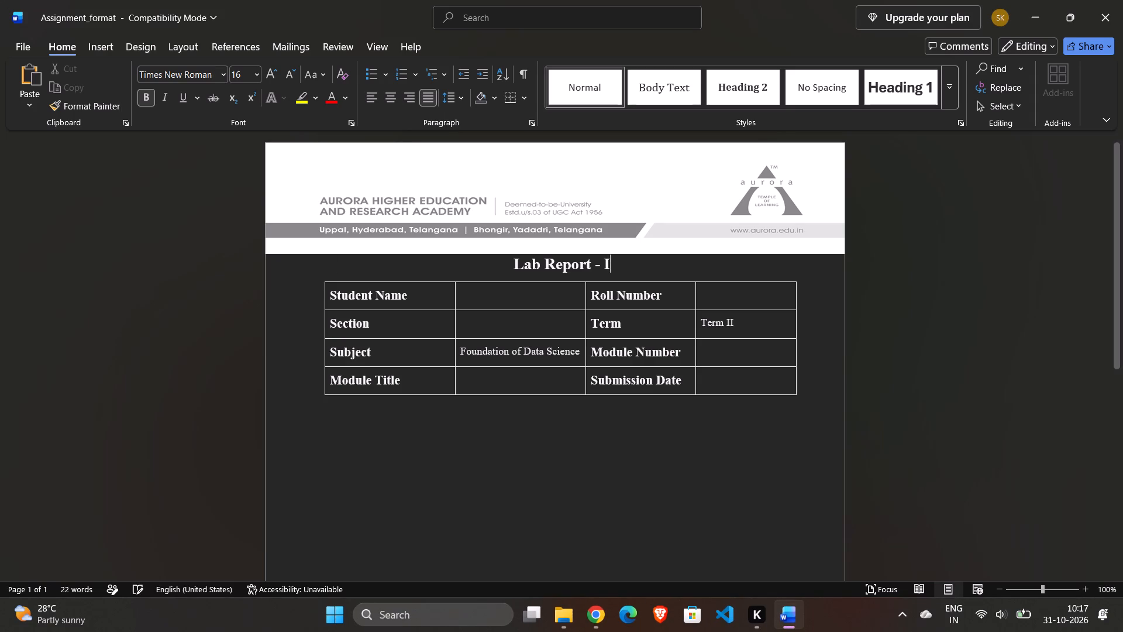
# Enter the student's name in capitals in the empty cell beside Student Name in the details table.
pyautogui.click(560, 298)
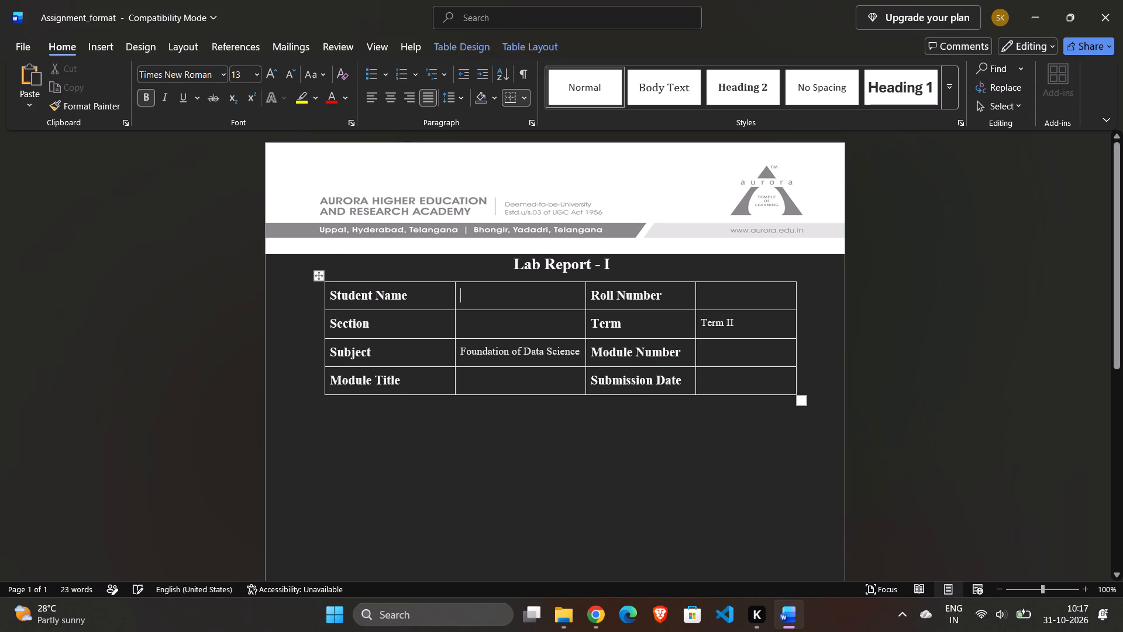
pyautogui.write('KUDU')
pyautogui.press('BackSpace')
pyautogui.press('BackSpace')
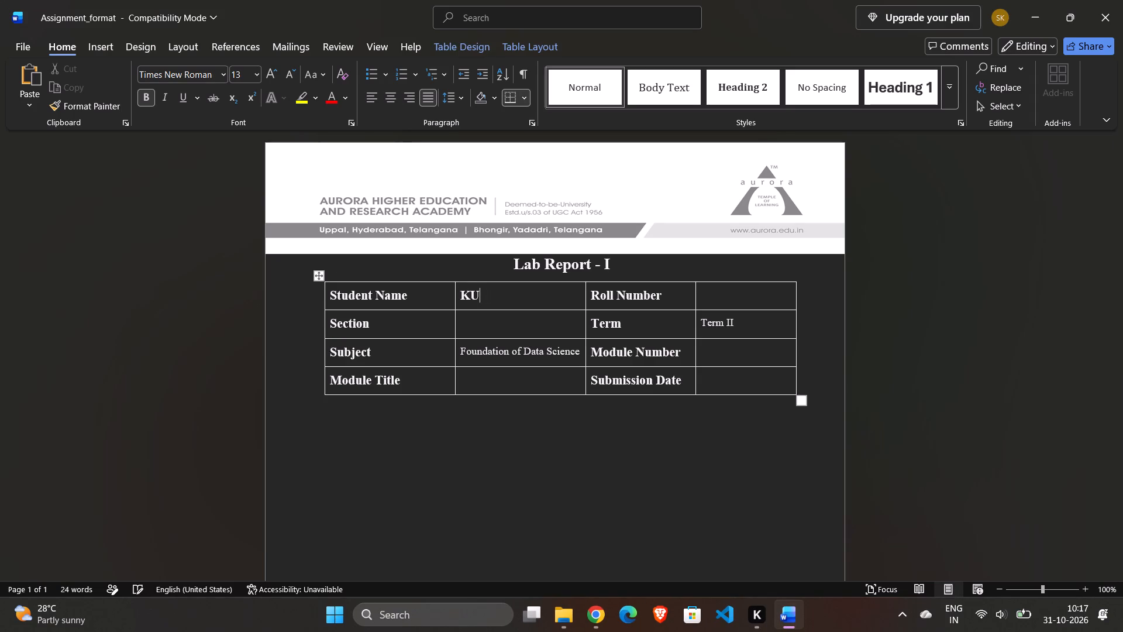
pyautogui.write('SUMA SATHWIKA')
# Set the font size of the student's name in the details table to 12.
pyautogui.moveTo(539, 321); pyautogui.dragTo(529, 317)
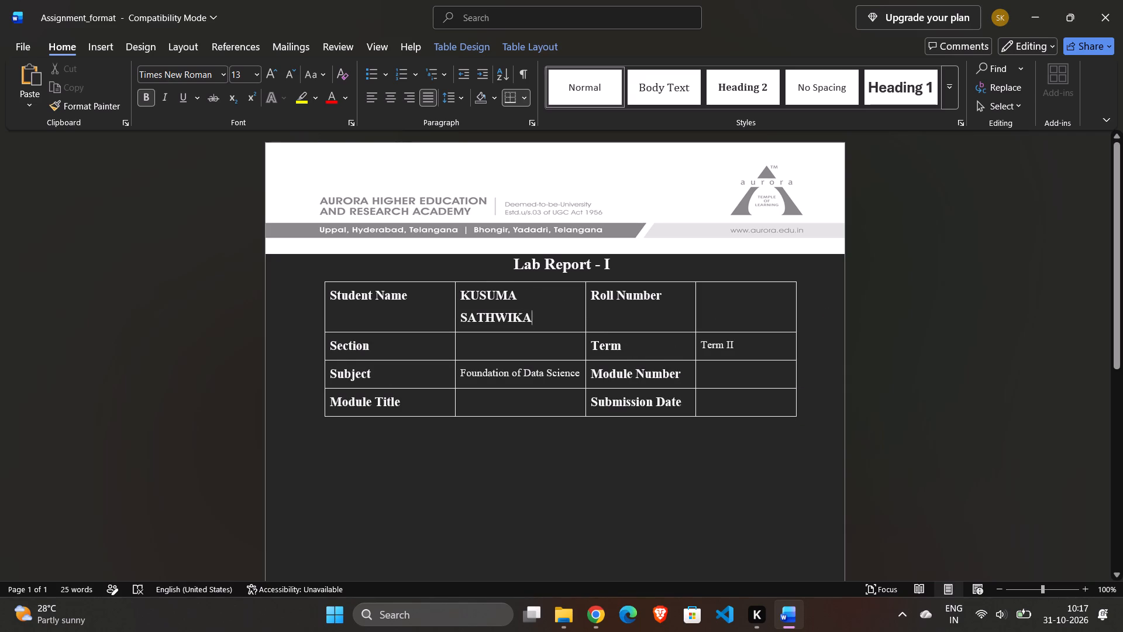
pyautogui.moveTo(529, 317); pyautogui.dragTo(466, 296)
pyautogui.click(557, 317)
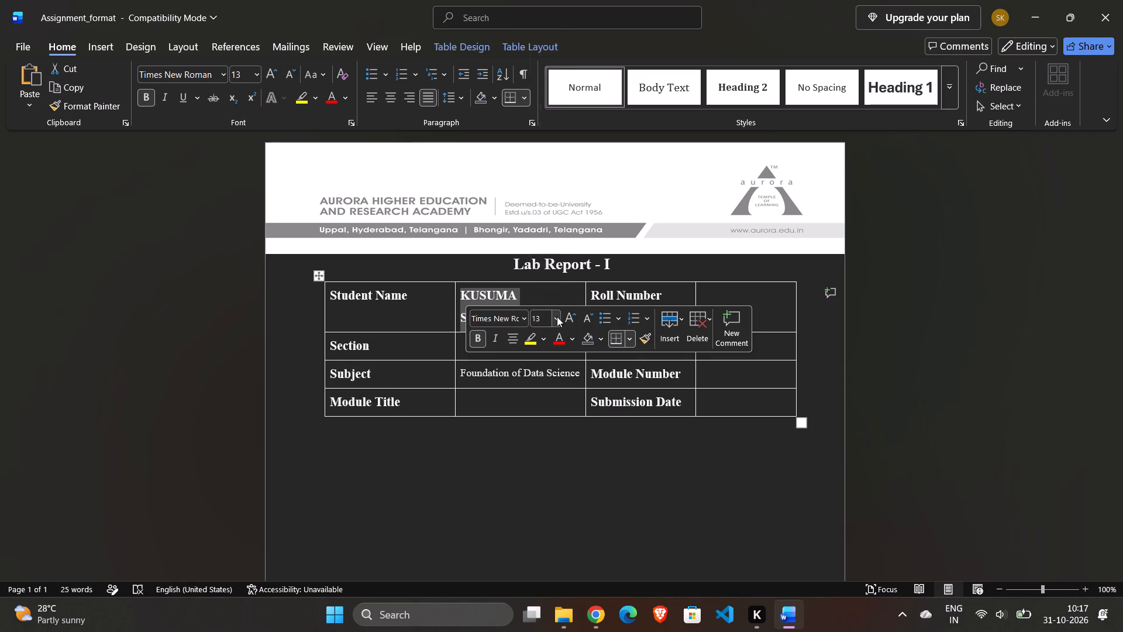
pyautogui.click(545, 105)
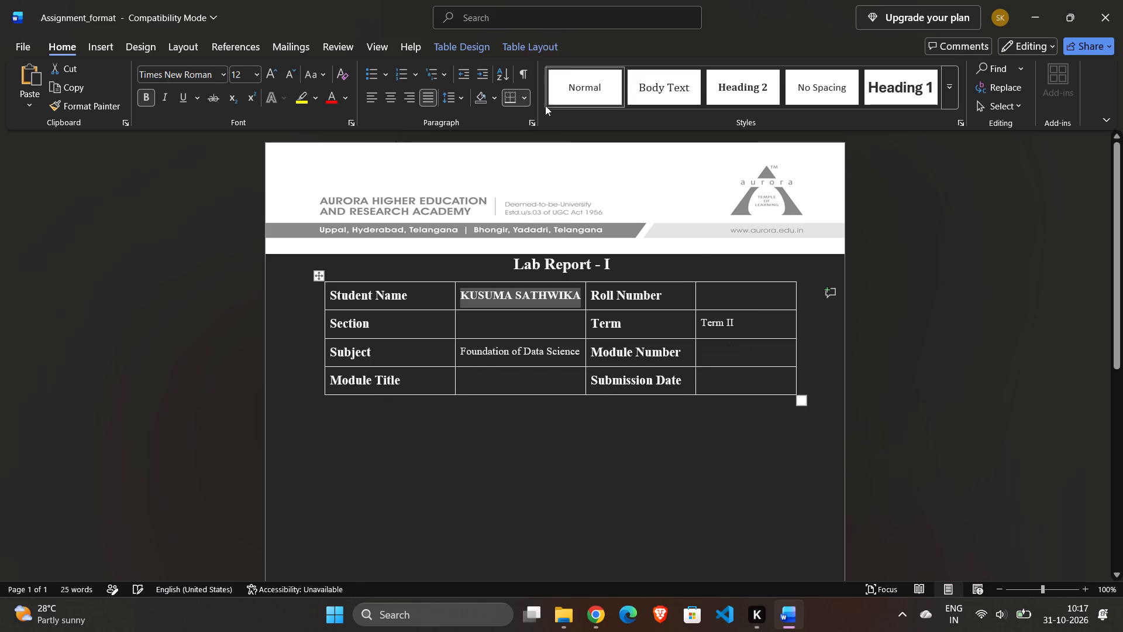
# Enter the student's roll number in the Roll Number cell of the Lab Report - I details table.
pyautogui.click(717, 297)
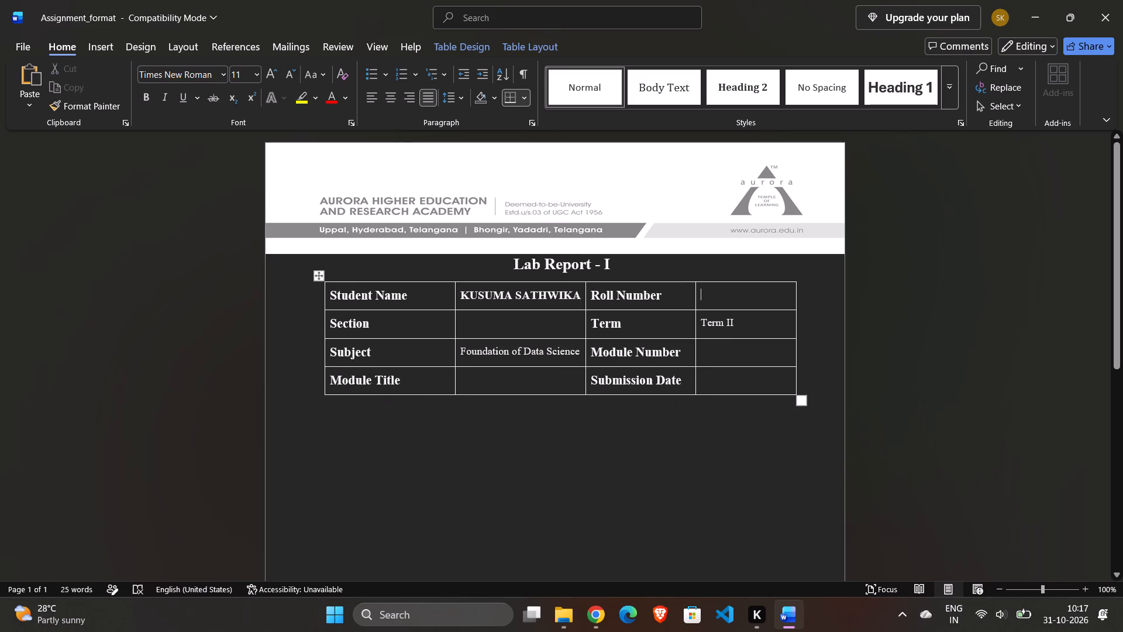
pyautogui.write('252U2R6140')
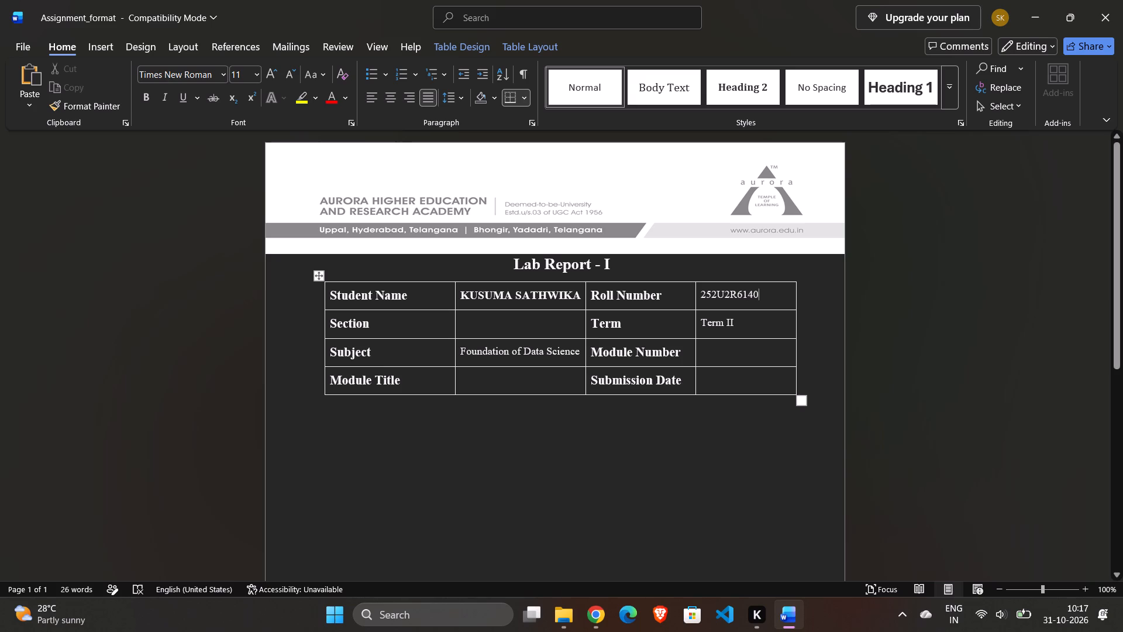
# Fill in the Section cell of the details table with CSE-AI/ML-2C.
pyautogui.click(538, 325)
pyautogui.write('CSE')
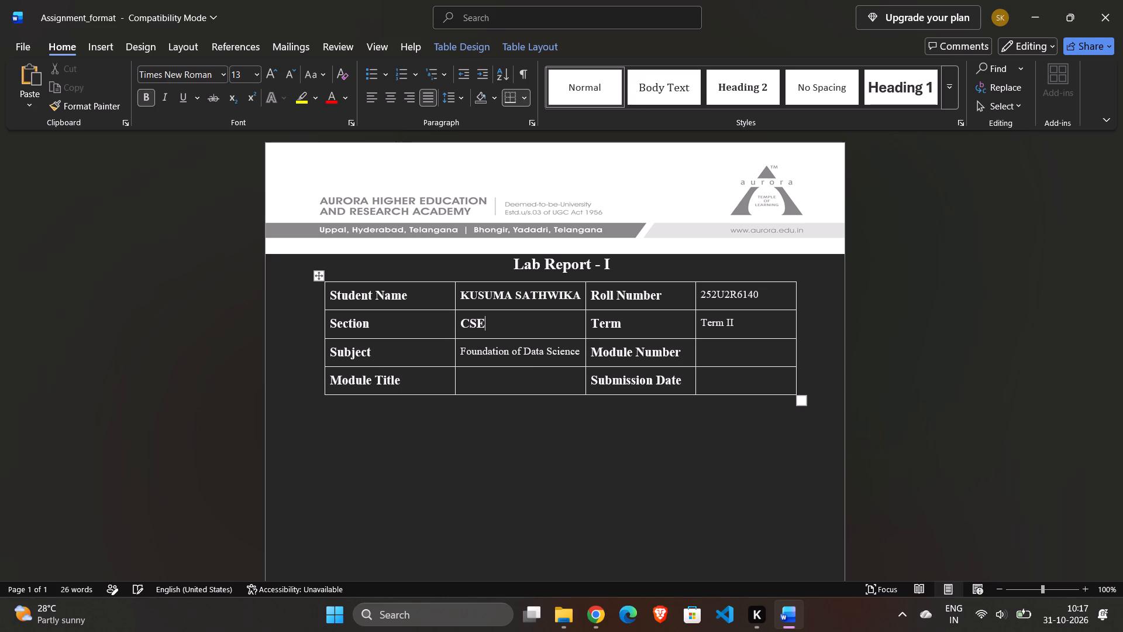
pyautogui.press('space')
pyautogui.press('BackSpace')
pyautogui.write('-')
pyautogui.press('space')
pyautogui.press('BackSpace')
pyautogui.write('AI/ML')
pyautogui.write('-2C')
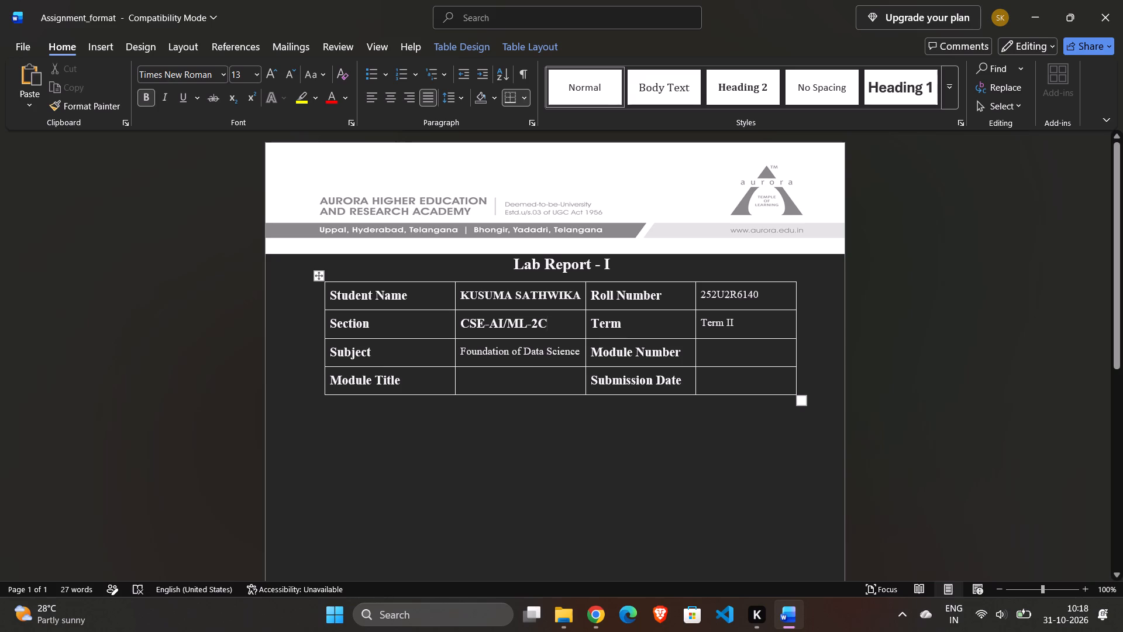
# Set the Module Number in the details table to the Roman numeral I.
pyautogui.click(721, 353)
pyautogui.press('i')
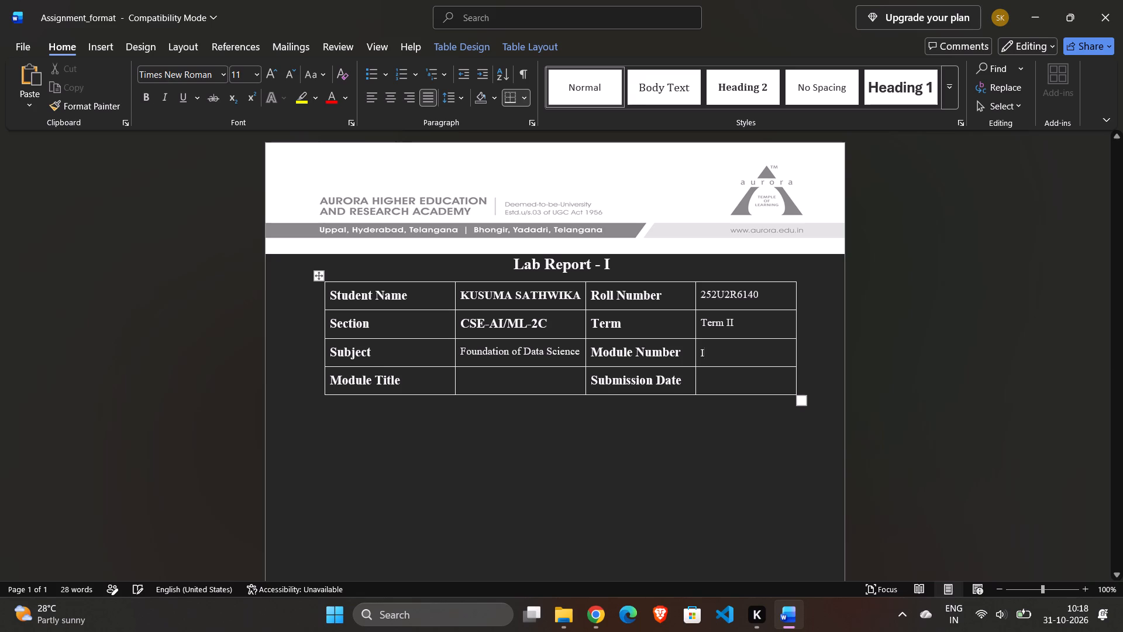
pyautogui.click(549, 394)
pyautogui.click(539, 386)
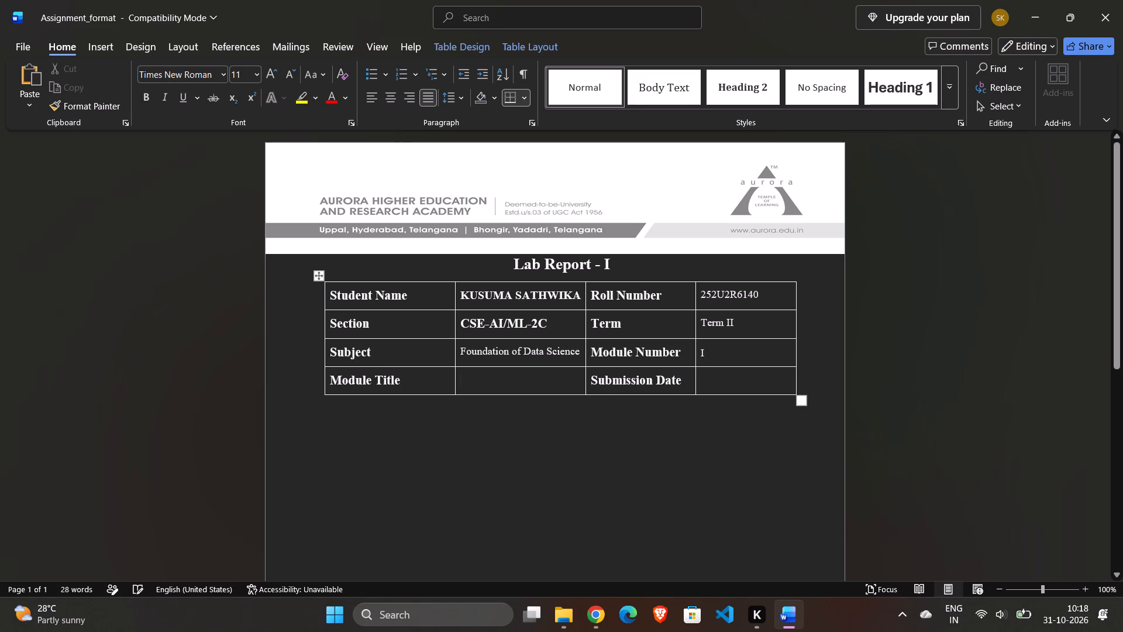
# Enter the submission date in the details table in day-month-year form, beginning 31-10-202.
pyautogui.click(719, 383)
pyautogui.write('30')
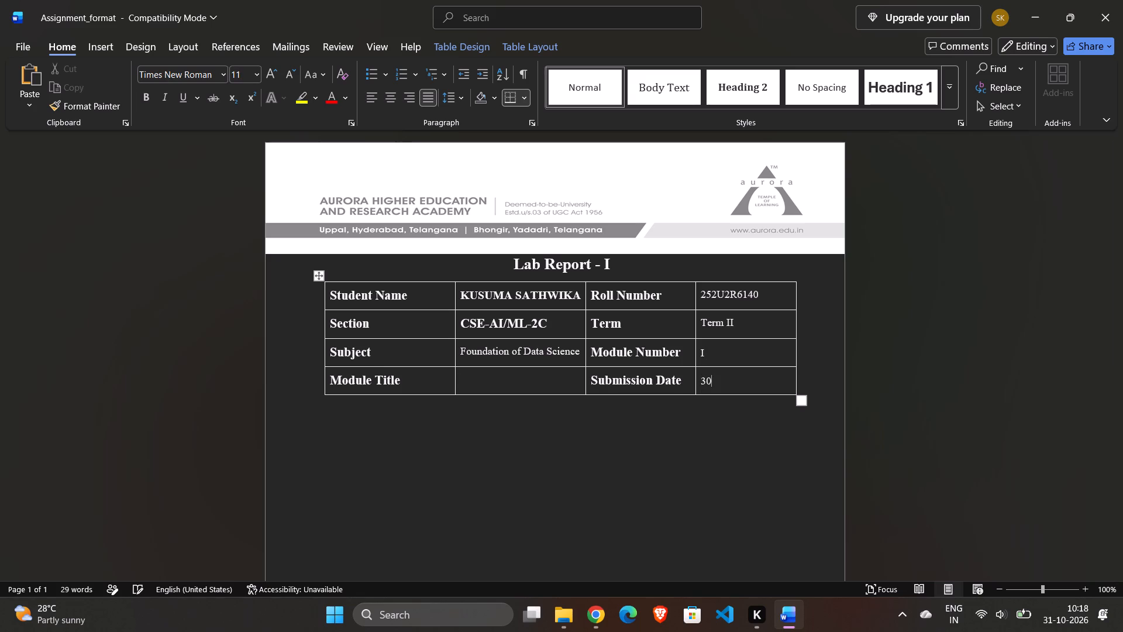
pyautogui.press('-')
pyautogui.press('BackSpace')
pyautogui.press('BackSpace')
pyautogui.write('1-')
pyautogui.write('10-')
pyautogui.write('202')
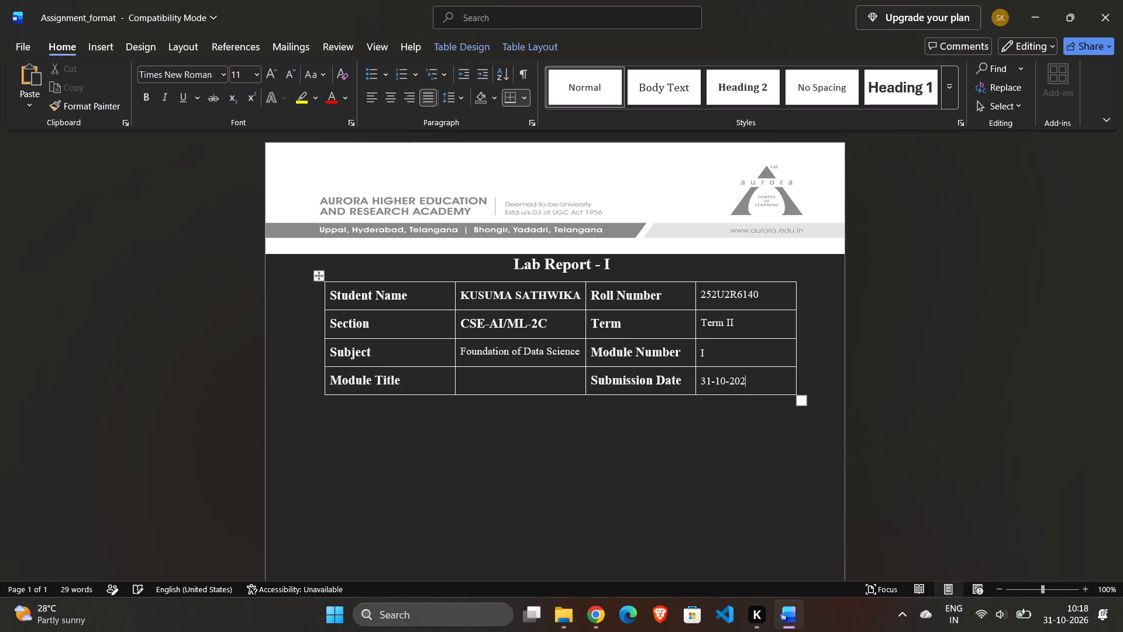
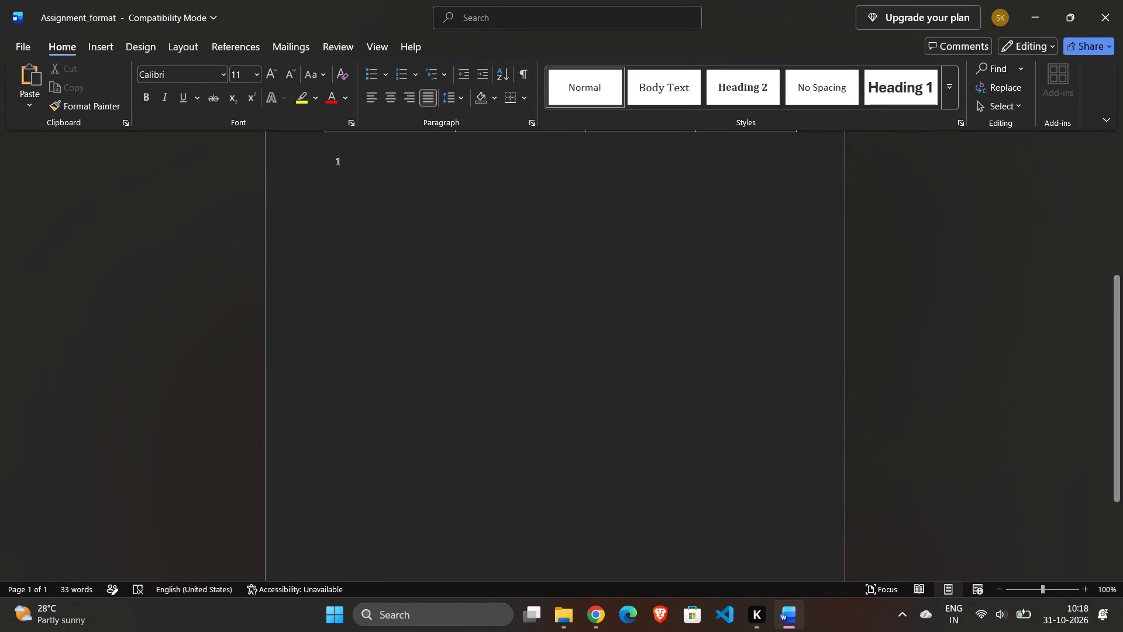
# Delete the stray character 1 from the empty paragraph below the details table.
pyautogui.press('BackSpace')
# Set the font size of the roll number value in the details table to 12.
pyautogui.scroll(1, 485, 455)
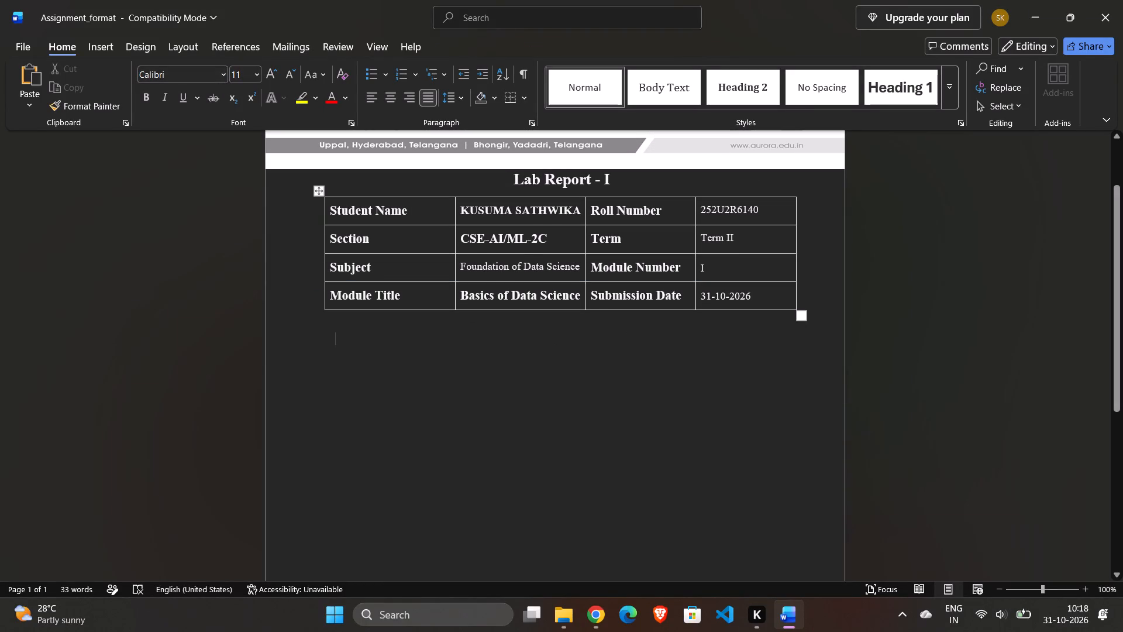
pyautogui.moveTo(767, 209); pyautogui.dragTo(708, 209)
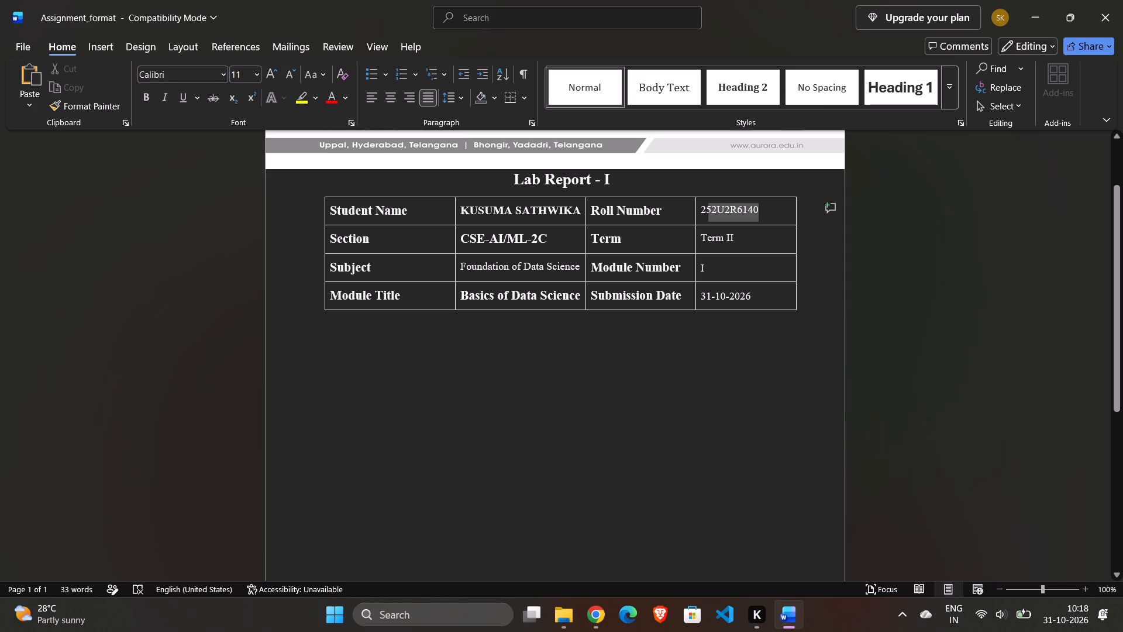
pyautogui.moveTo(708, 209); pyautogui.dragTo(700, 209)
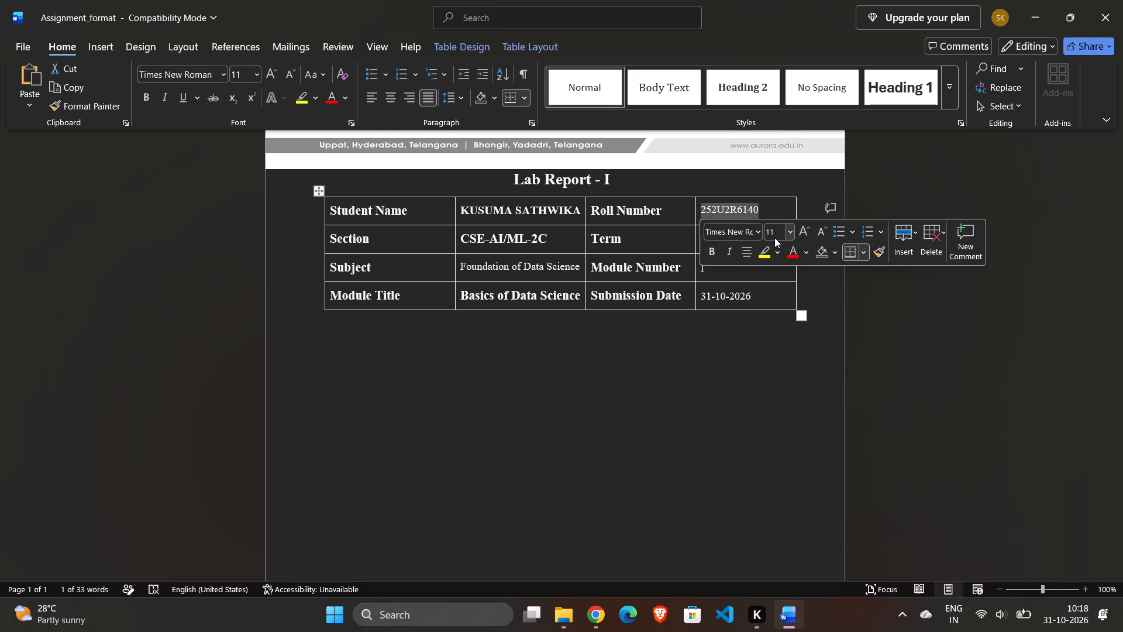
pyautogui.click(790, 231)
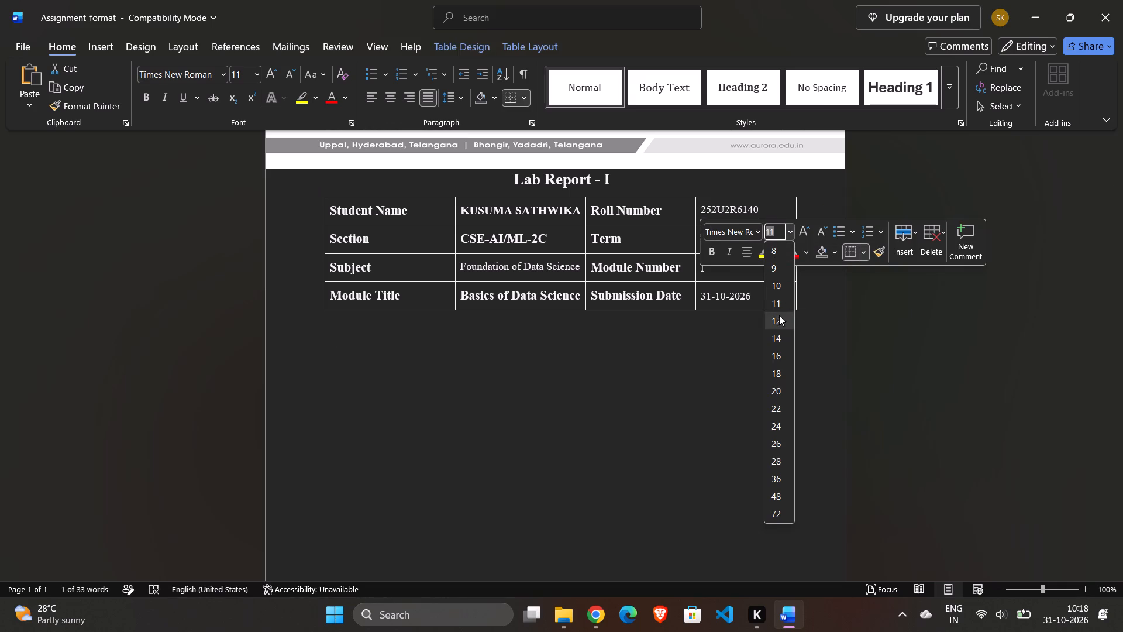
pyautogui.click(777, 314)
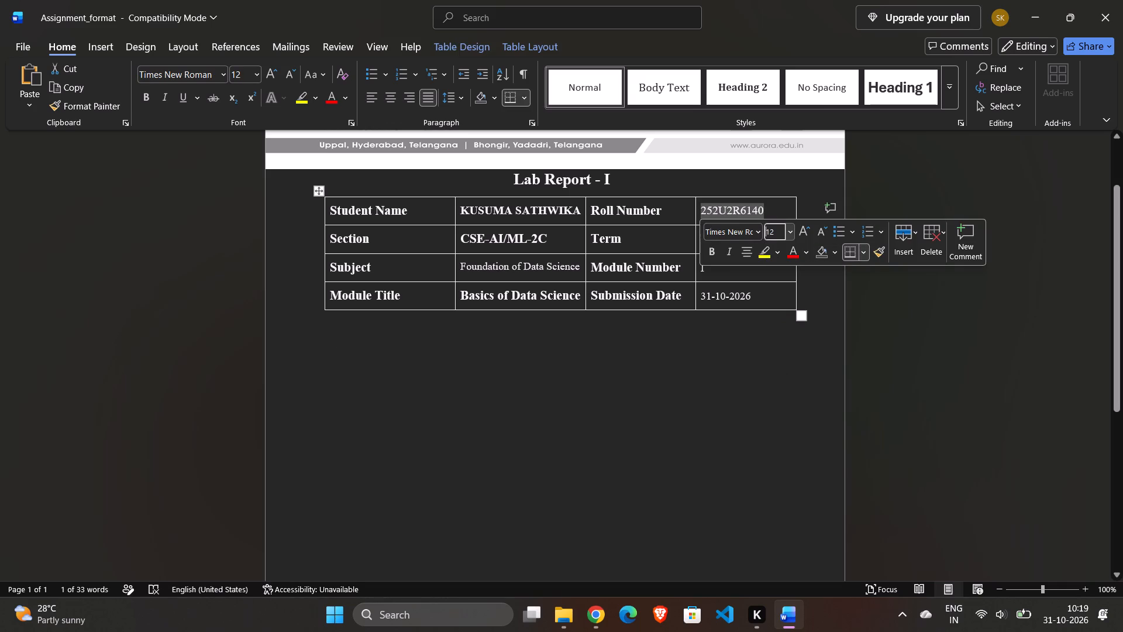
# Set the font size of the submission date value in the details table to 12.
pyautogui.moveTo(755, 297); pyautogui.dragTo(702, 296)
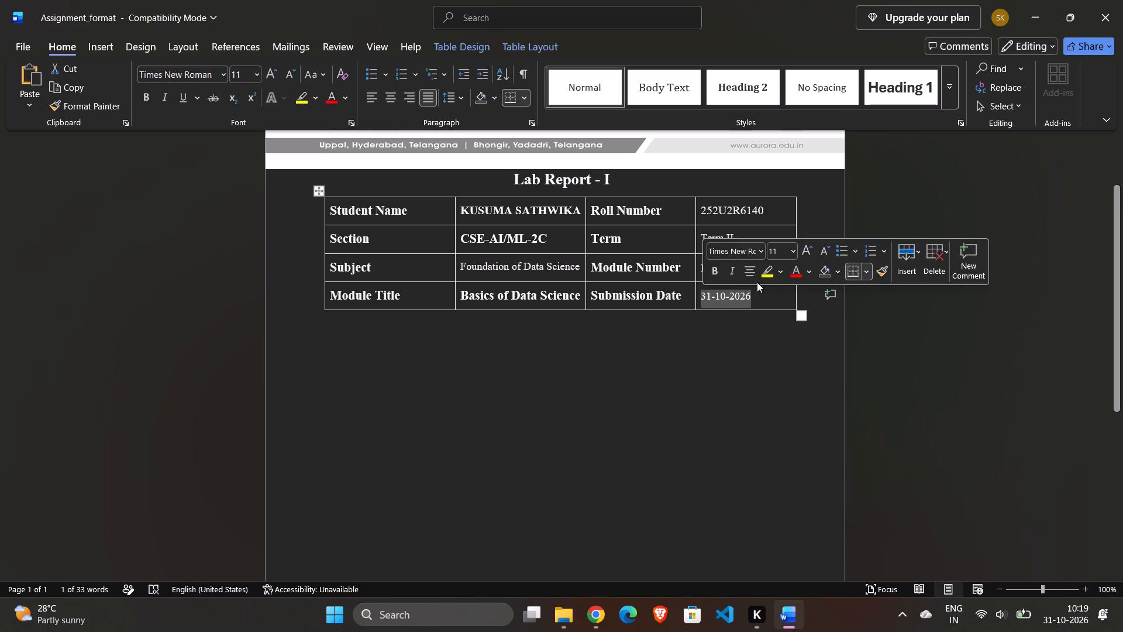
pyautogui.click(792, 254)
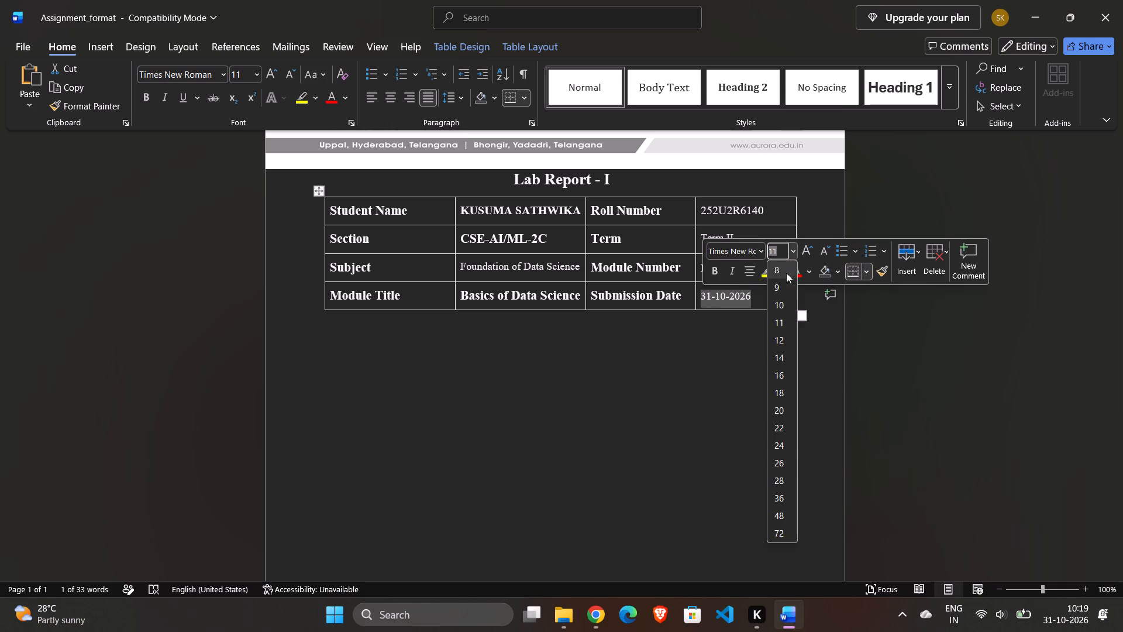
pyautogui.click(780, 337)
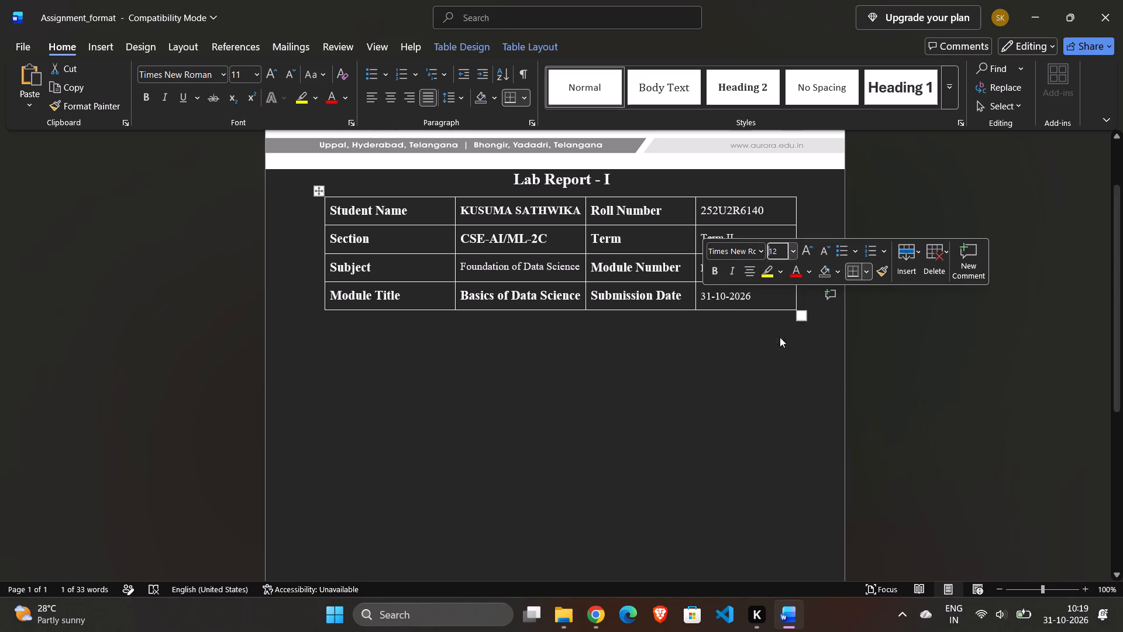
pyautogui.click(821, 357)
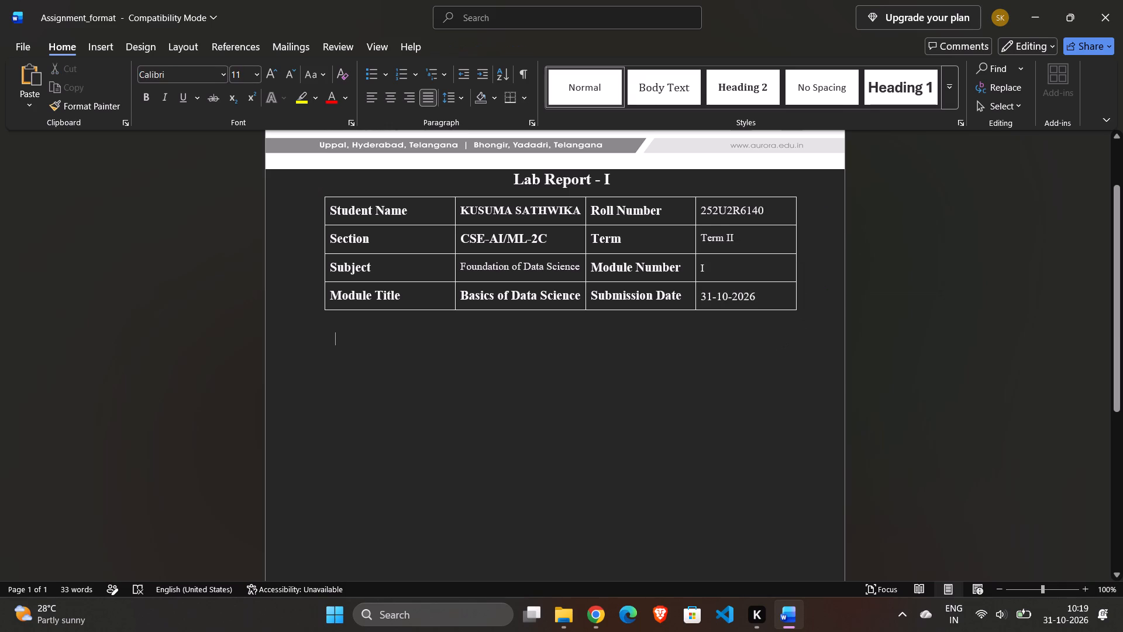
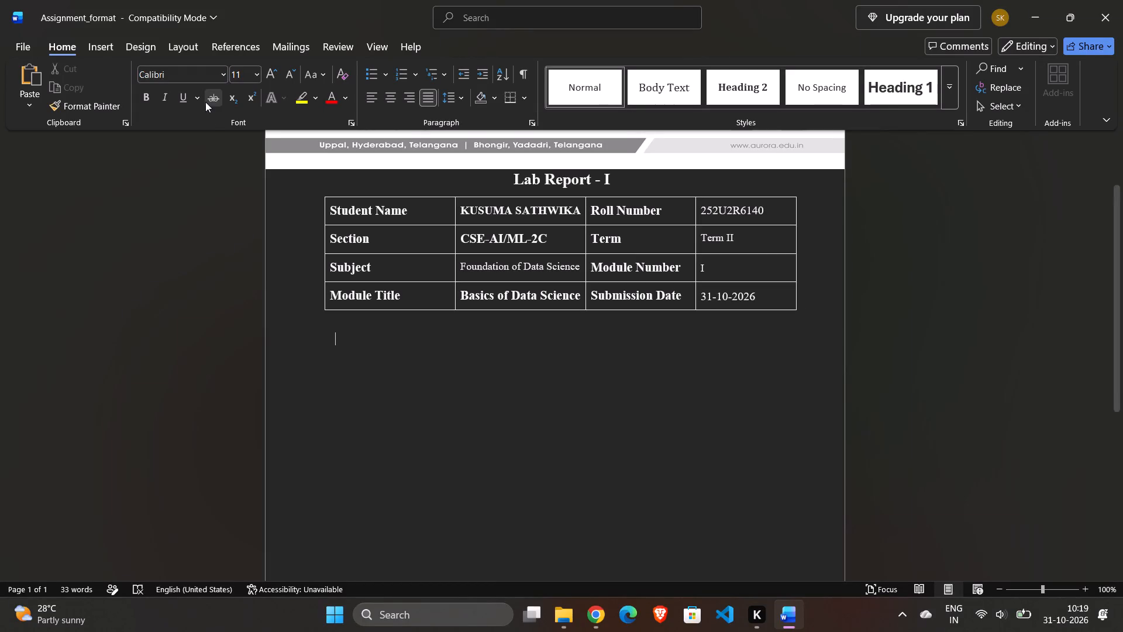
# Set the empty paragraph below the details table to bold Times New Roman, size 12.
pyautogui.click(223, 76)
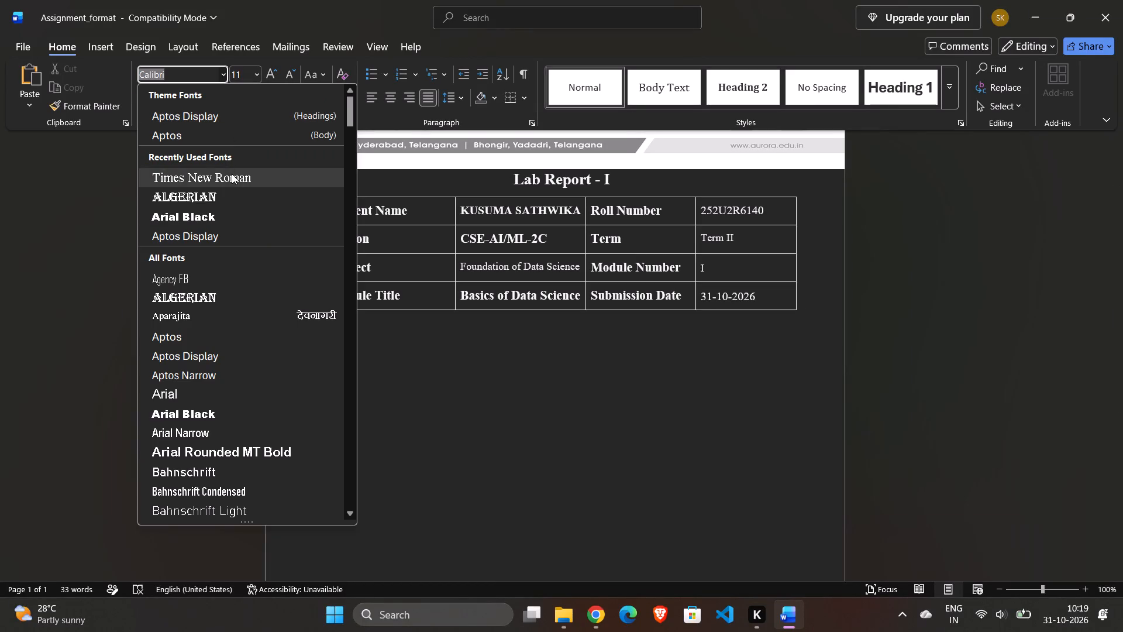
pyautogui.click(232, 174)
pyautogui.click(253, 77)
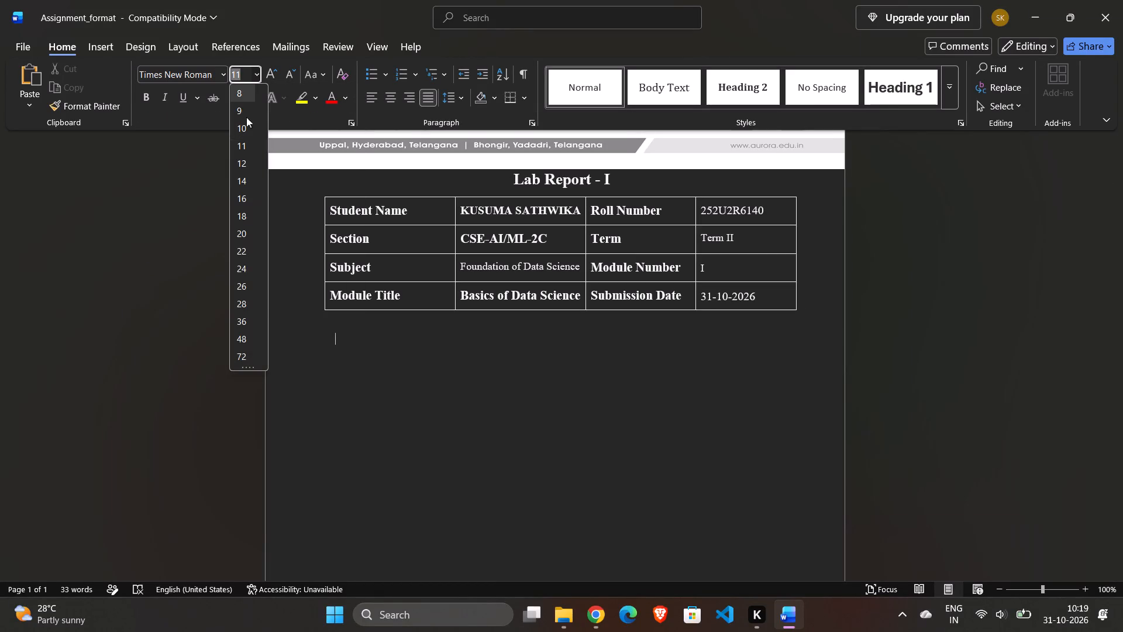
pyautogui.click(245, 166)
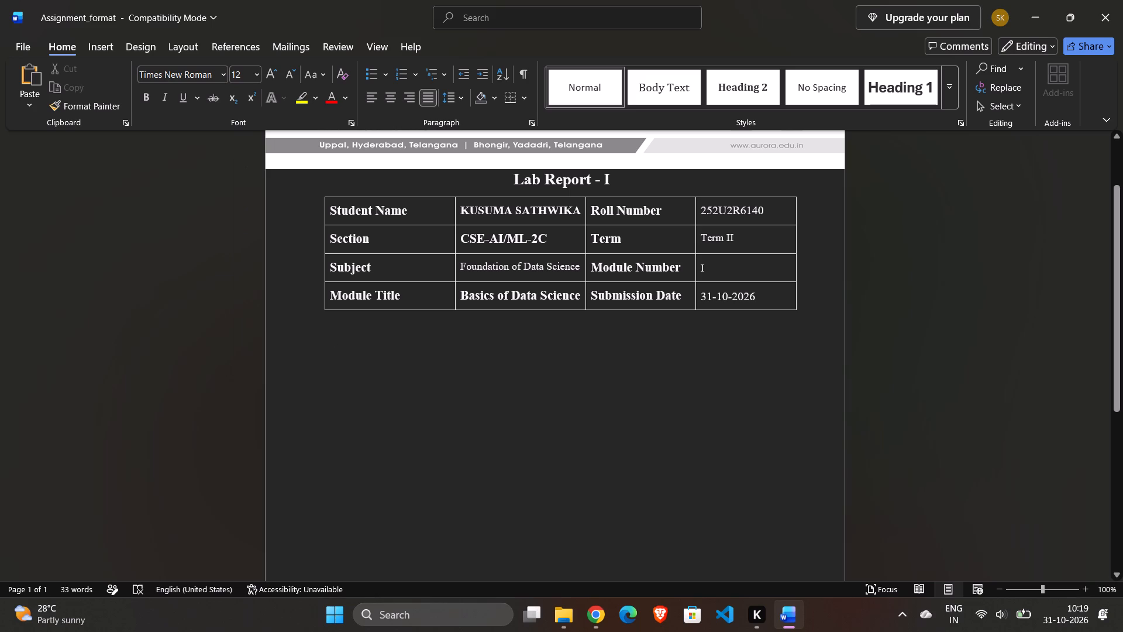
pyautogui.click(334, 343)
pyautogui.click(150, 97)
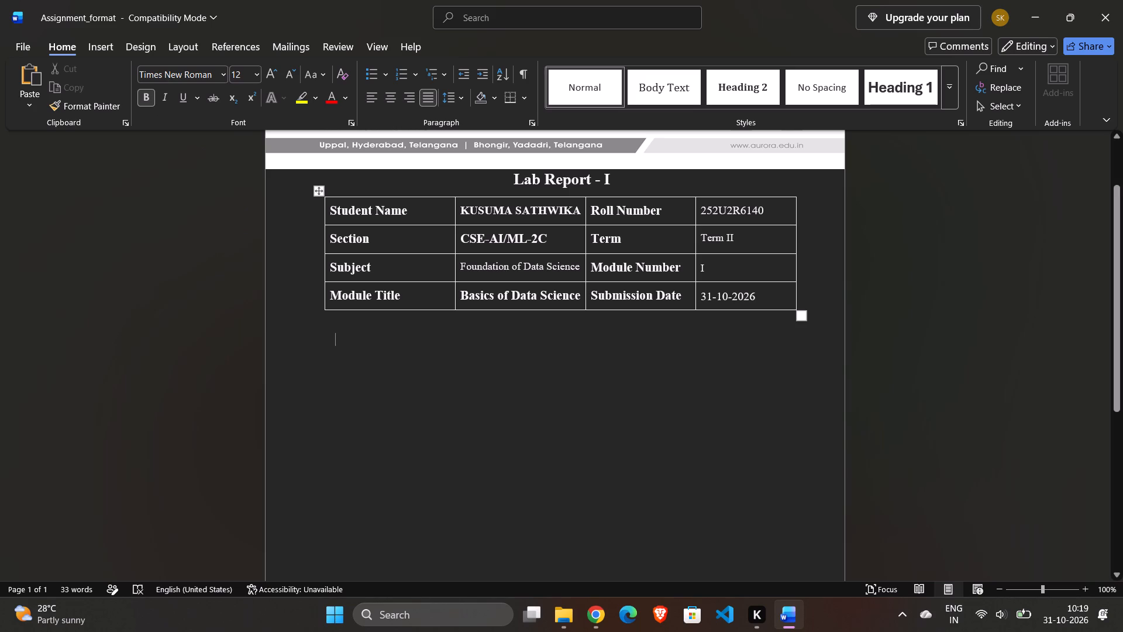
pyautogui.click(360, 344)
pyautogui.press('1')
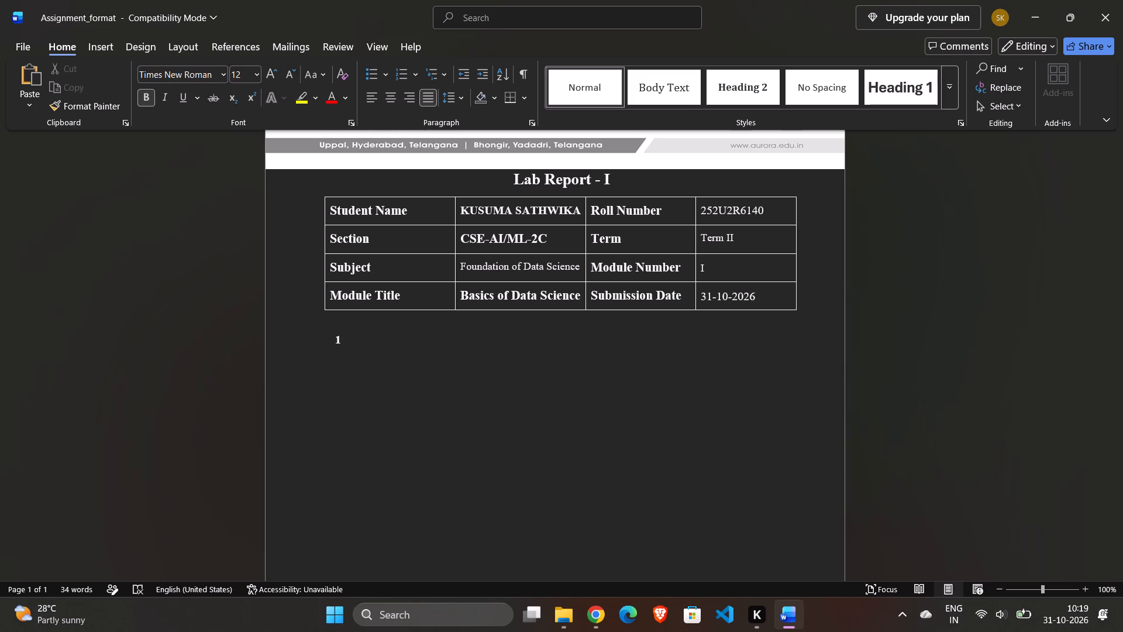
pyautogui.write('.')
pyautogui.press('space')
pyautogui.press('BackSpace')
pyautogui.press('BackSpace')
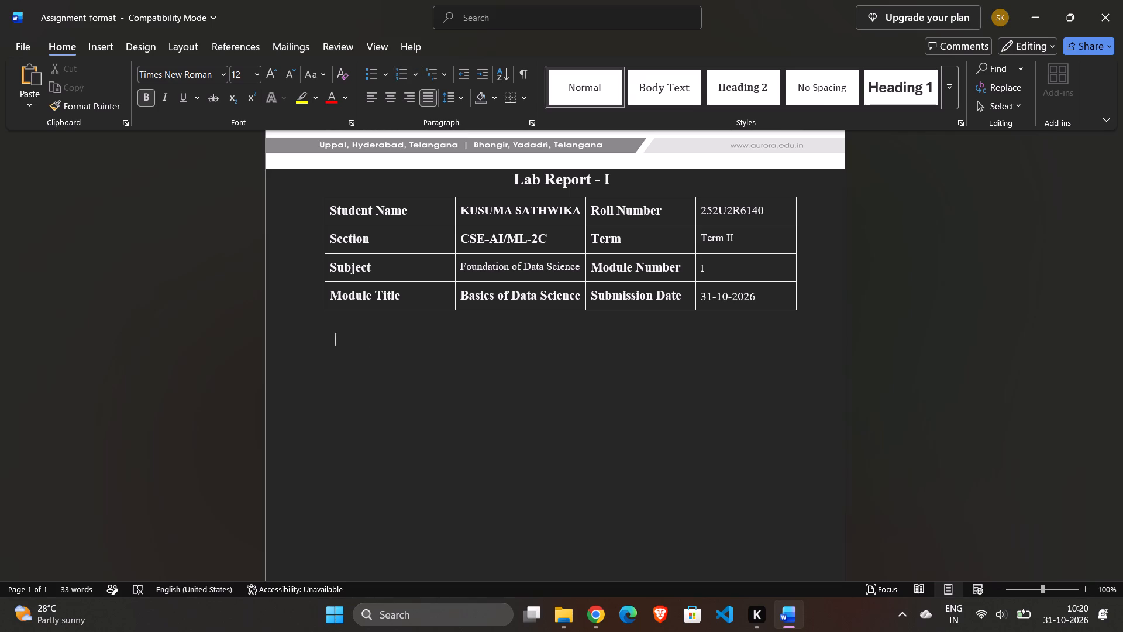
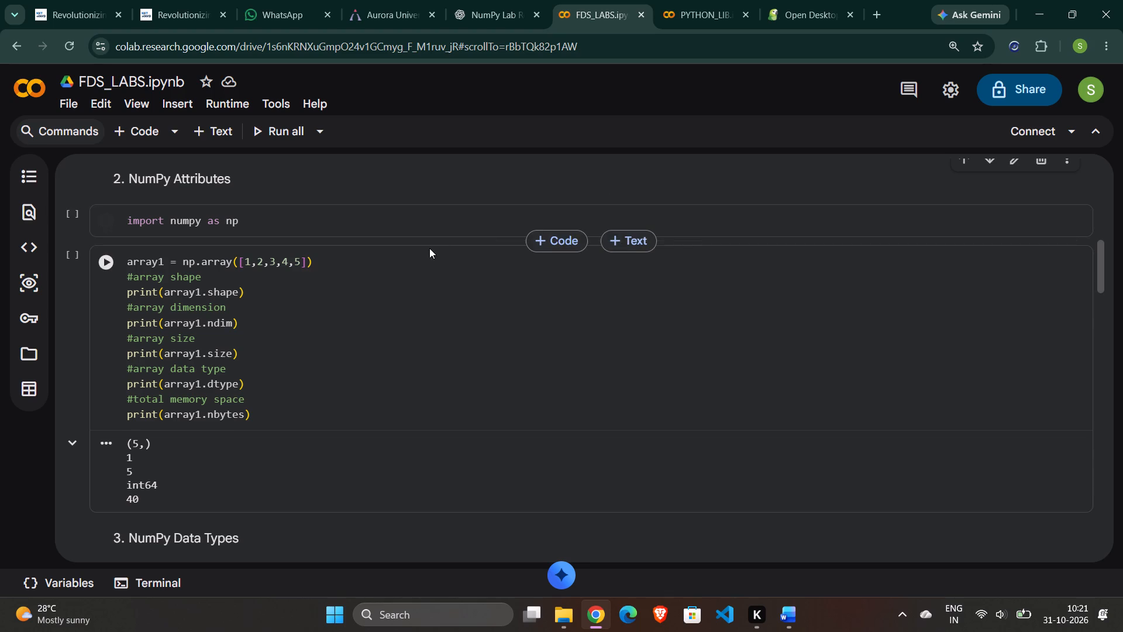
pyautogui.scroll(6, 429, 248)
pyautogui.scroll(-1, 429, 248)
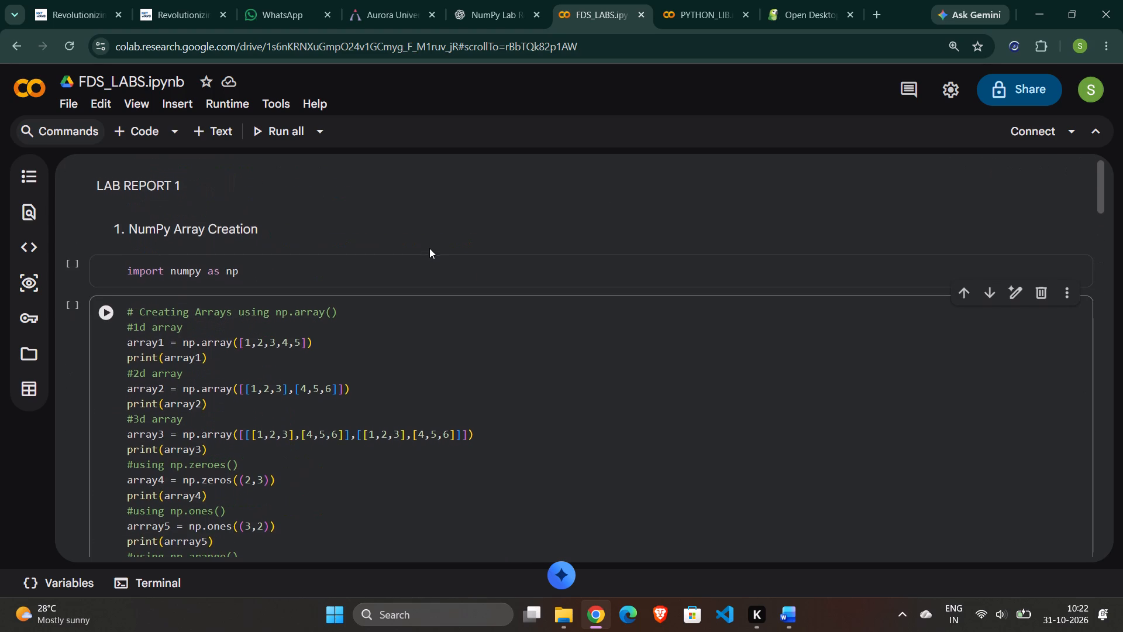
pyautogui.scroll(-1, 429, 248)
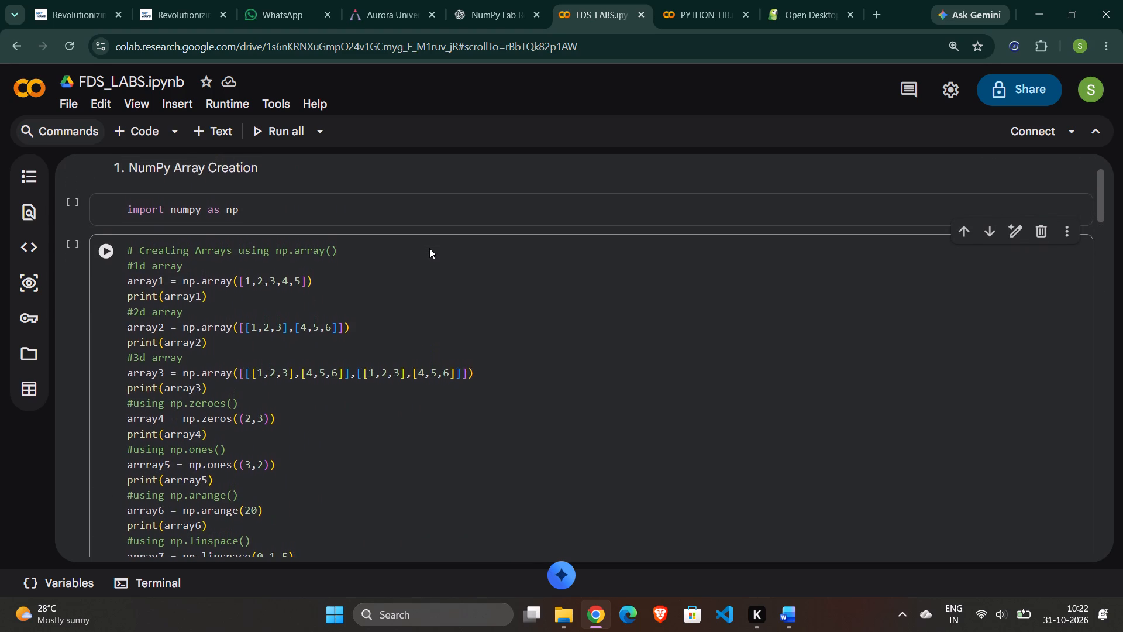
pyautogui.scroll(-1, 429, 248)
pyautogui.press('F11')
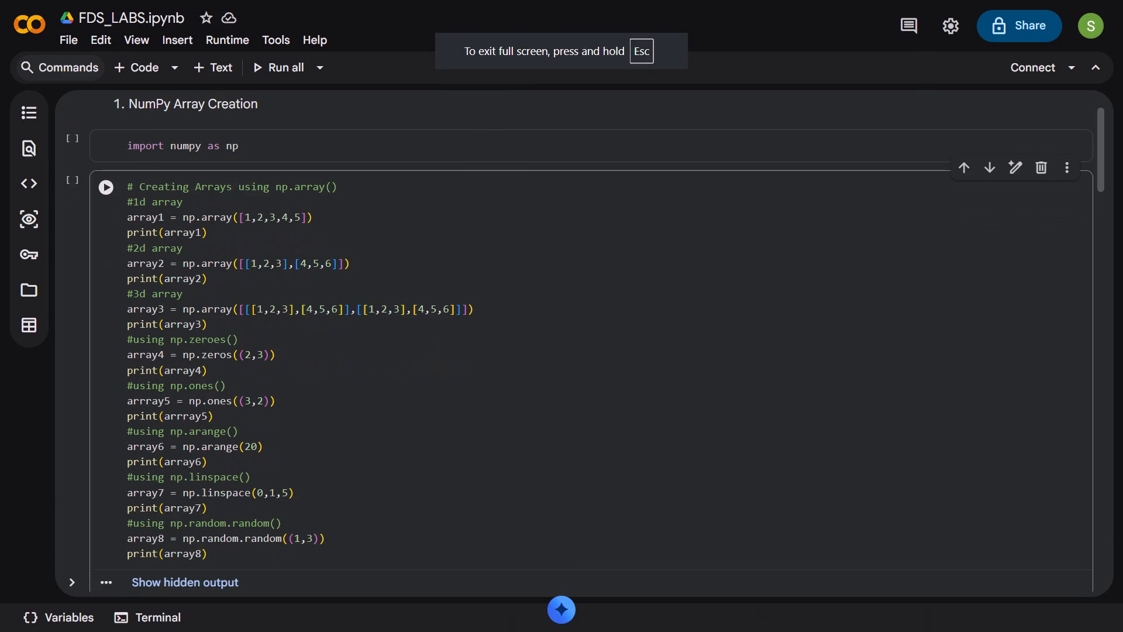
pyautogui.hotkey('ctrl', '-')
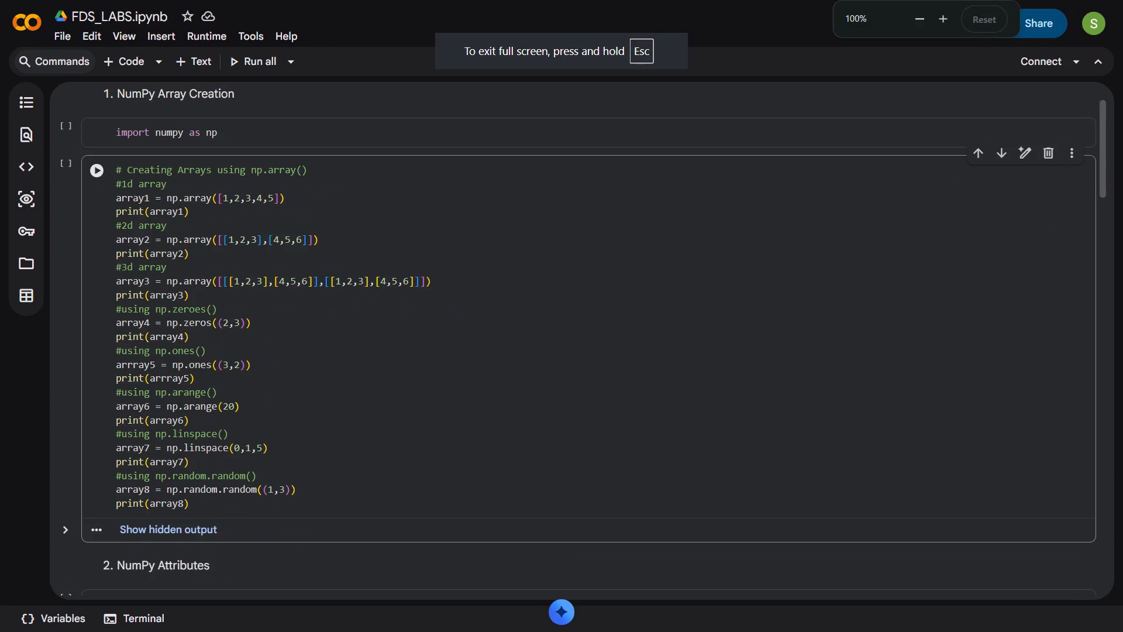
pyautogui.scroll(1, 363, 233)
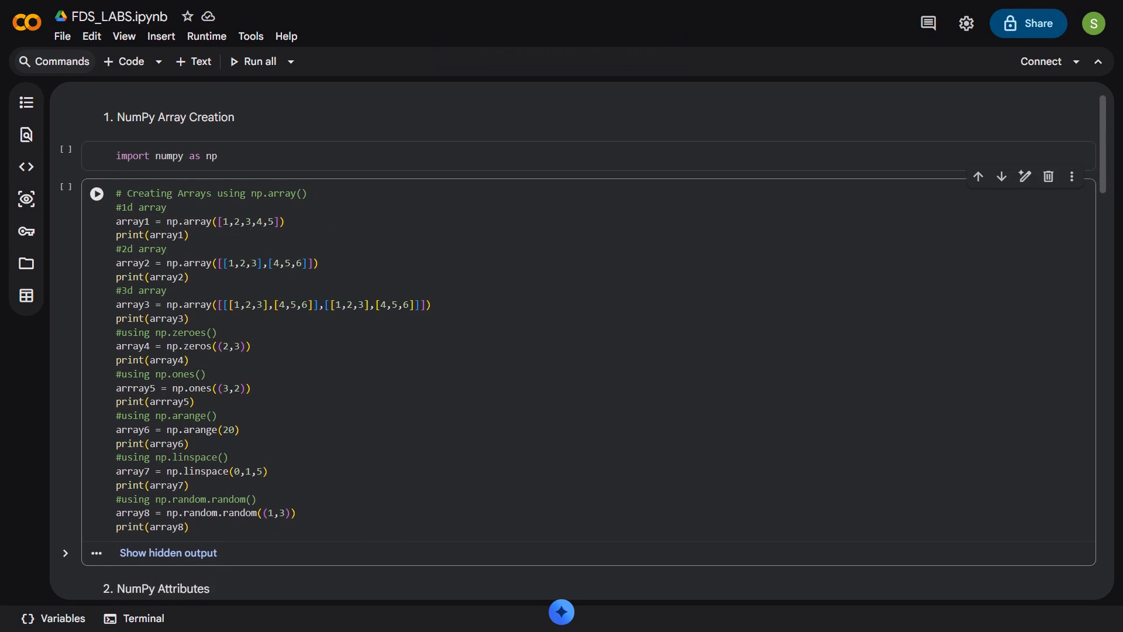
pyautogui.scroll(1, 363, 233)
pyautogui.hotkey('ctrl', '=')
pyautogui.scroll(-1, 363, 233)
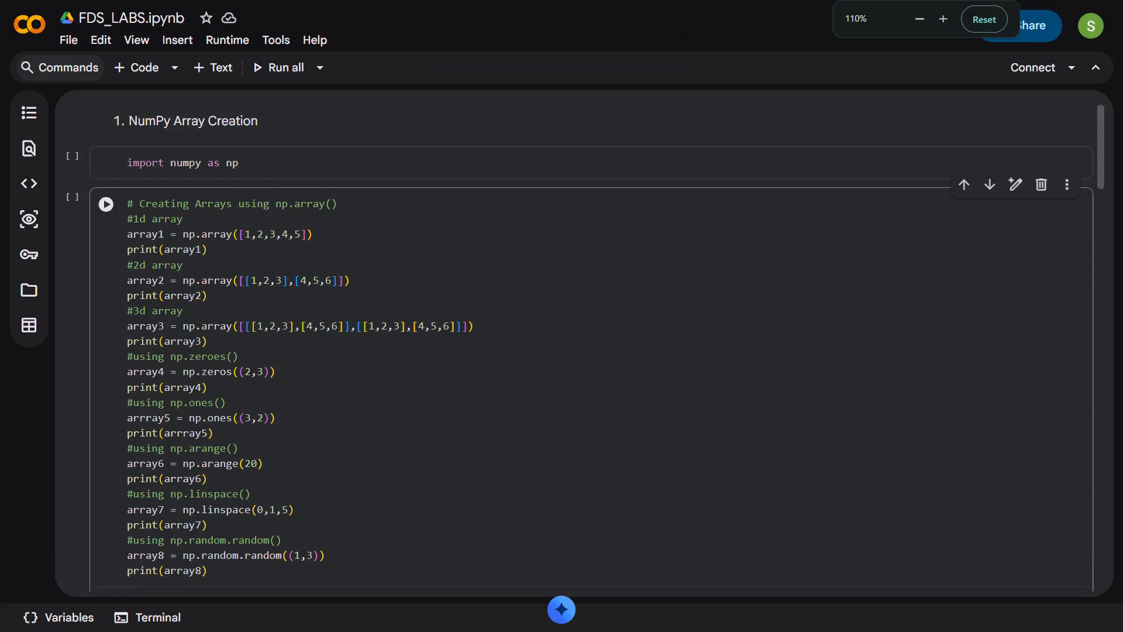
pyautogui.scroll(-2, 363, 233)
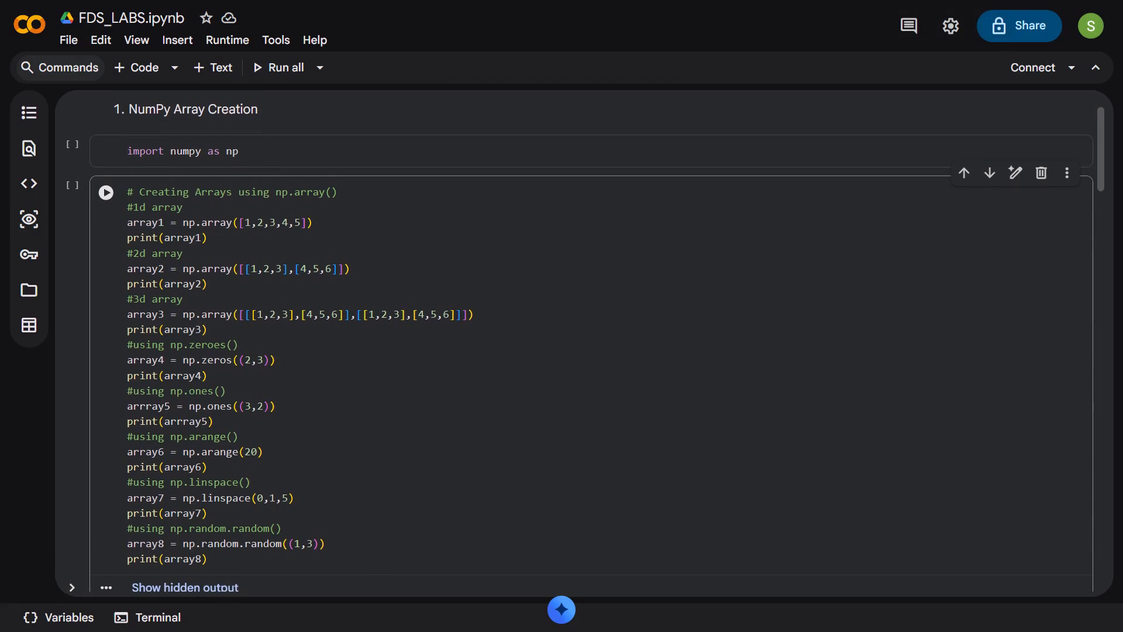
pyautogui.scroll(-1, 363, 233)
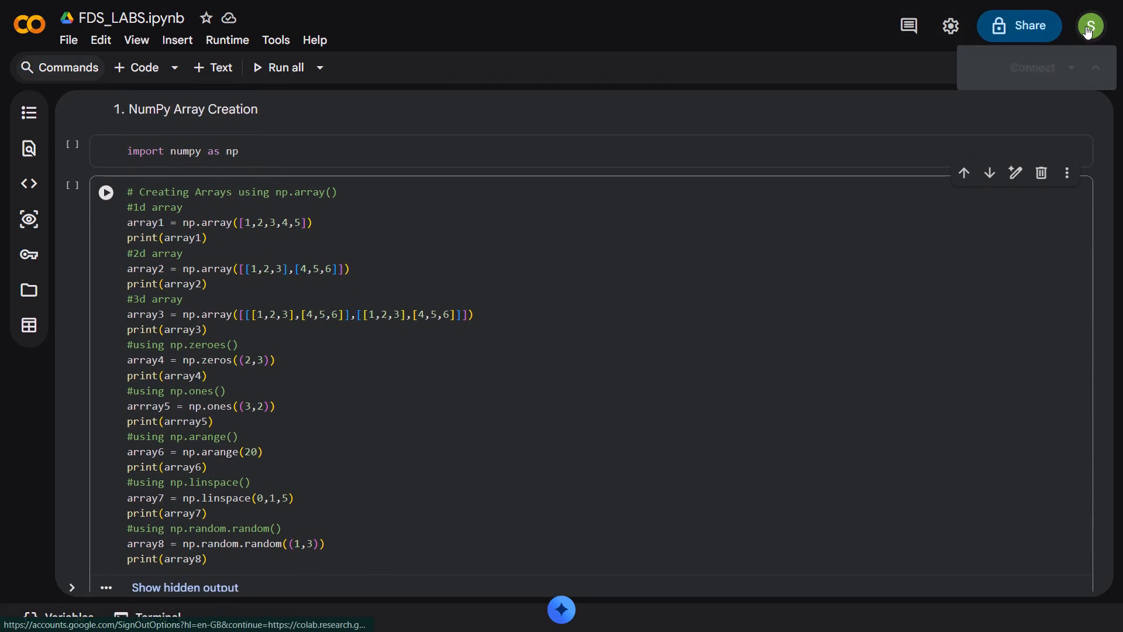
pyautogui.press('Print')
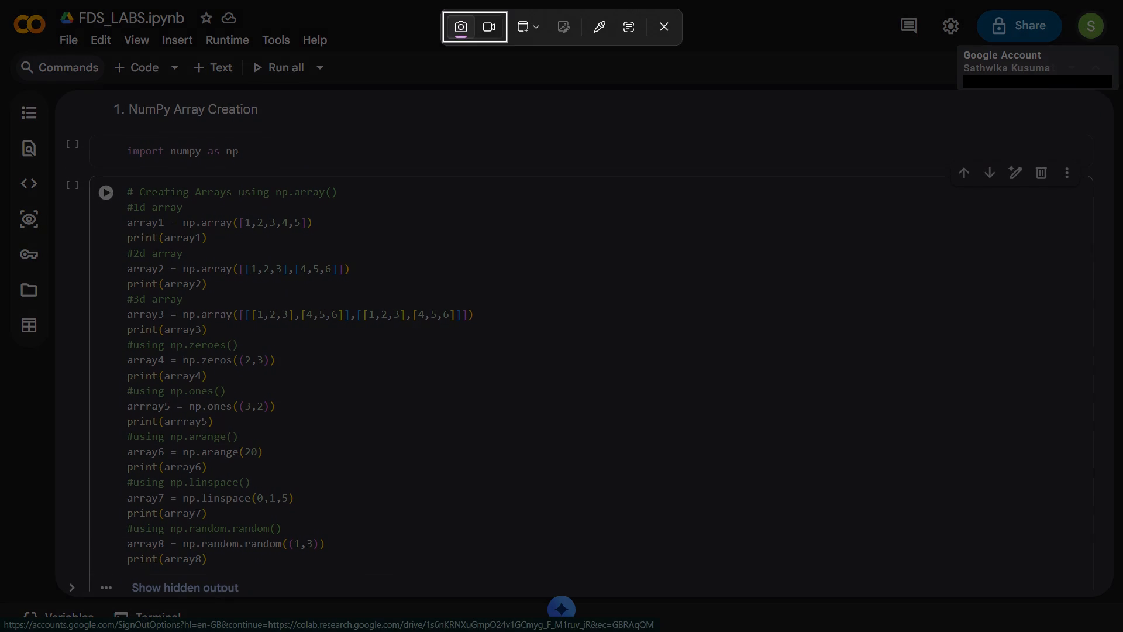
pyautogui.click(1086, 26)
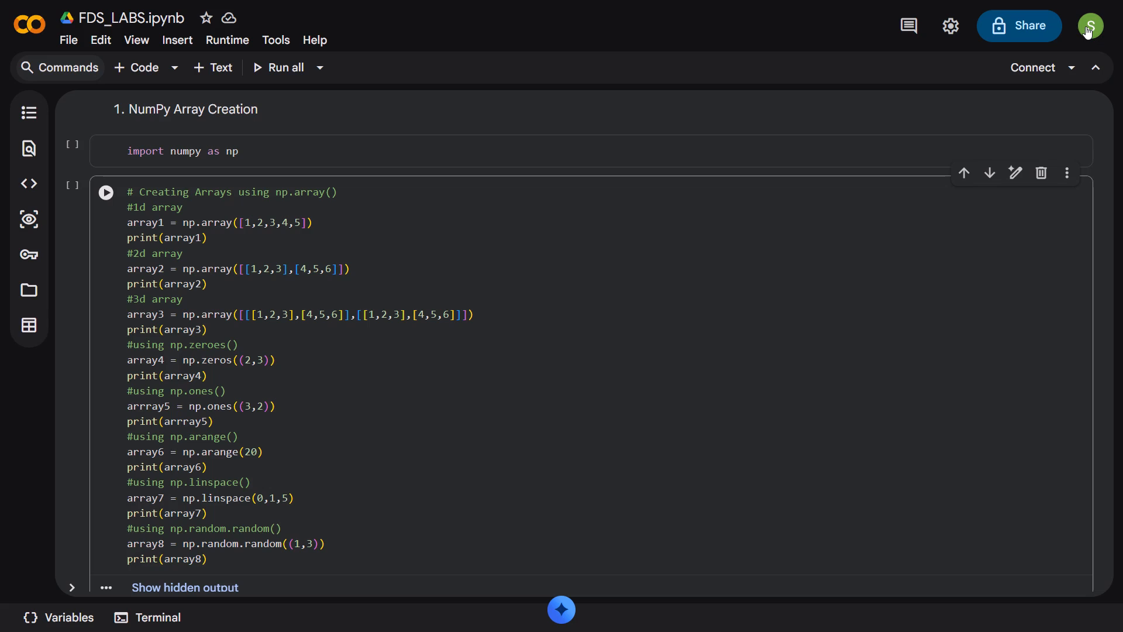
pyautogui.press('F11')
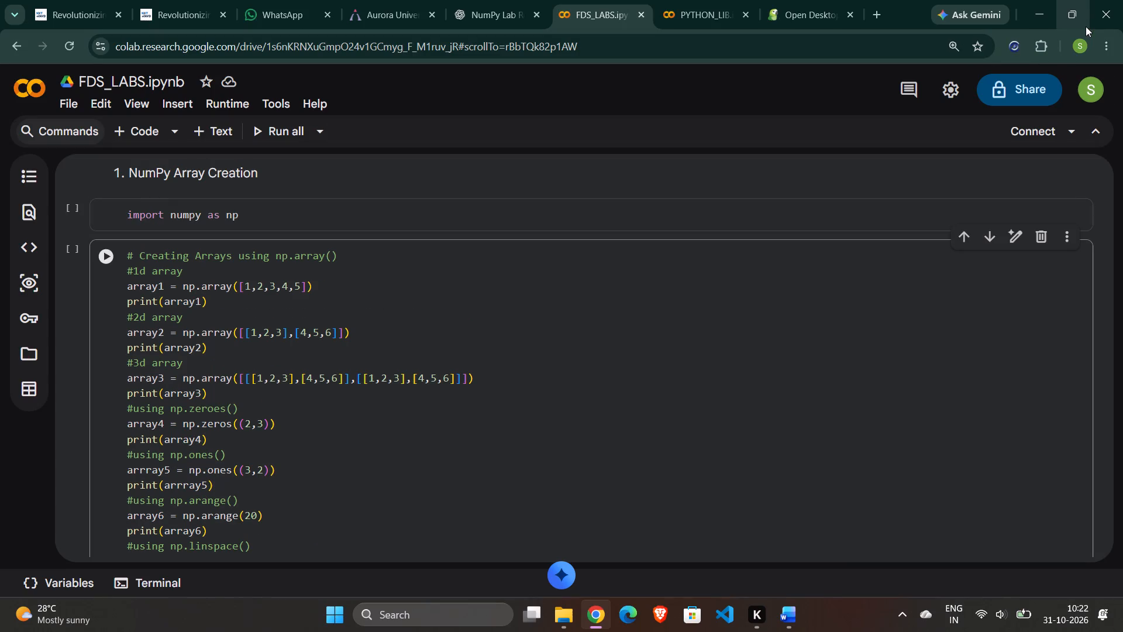
# Paste the code screenshot into the Word document, two lines below the "CODE :-" label.
pyautogui.click(787, 613)
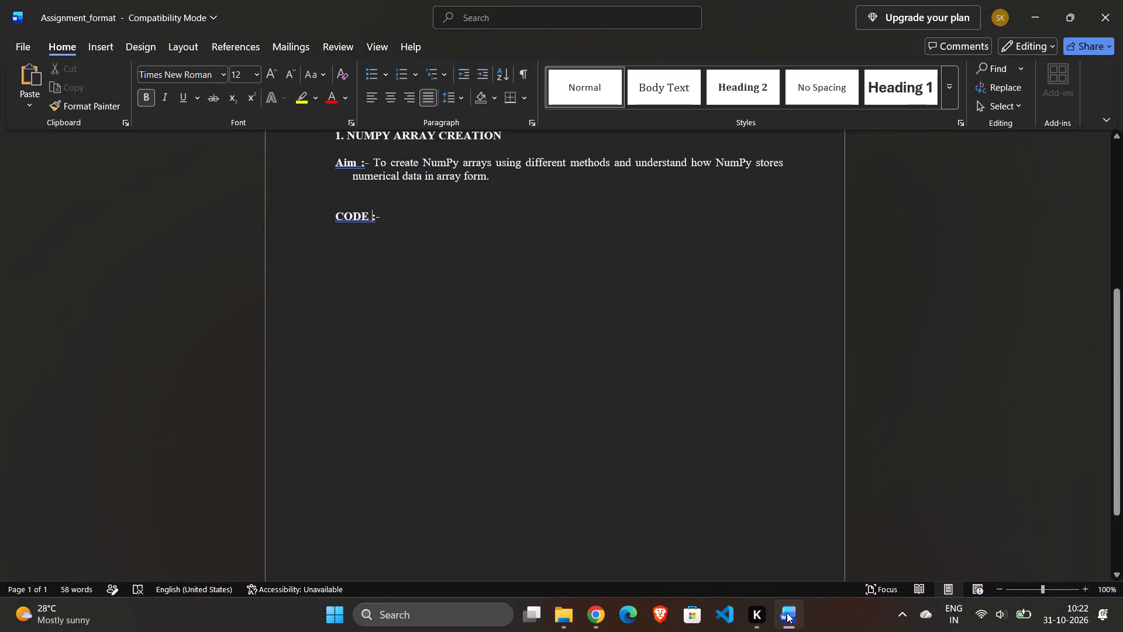
pyautogui.click(392, 211)
pyautogui.press('Return')
pyautogui.press('Return')
pyautogui.hotkey('ctrl', 'v')
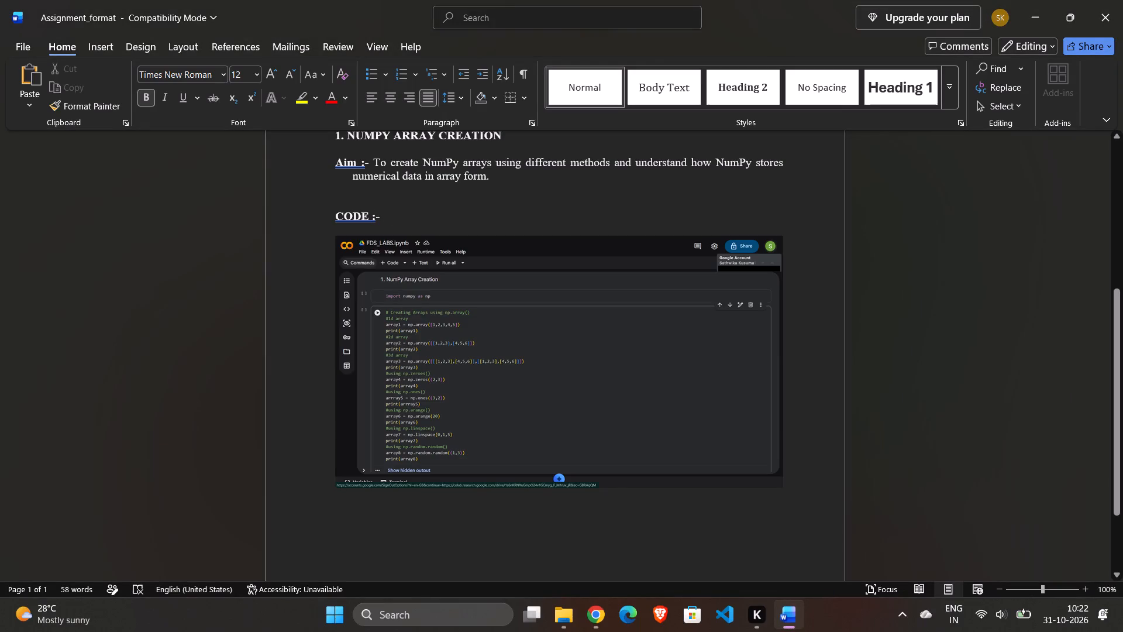
# Add blank lines below the code screenshot until the cursor reaches the start of a second page.
pyautogui.click(553, 519)
pyautogui.scroll(-2, 553, 519)
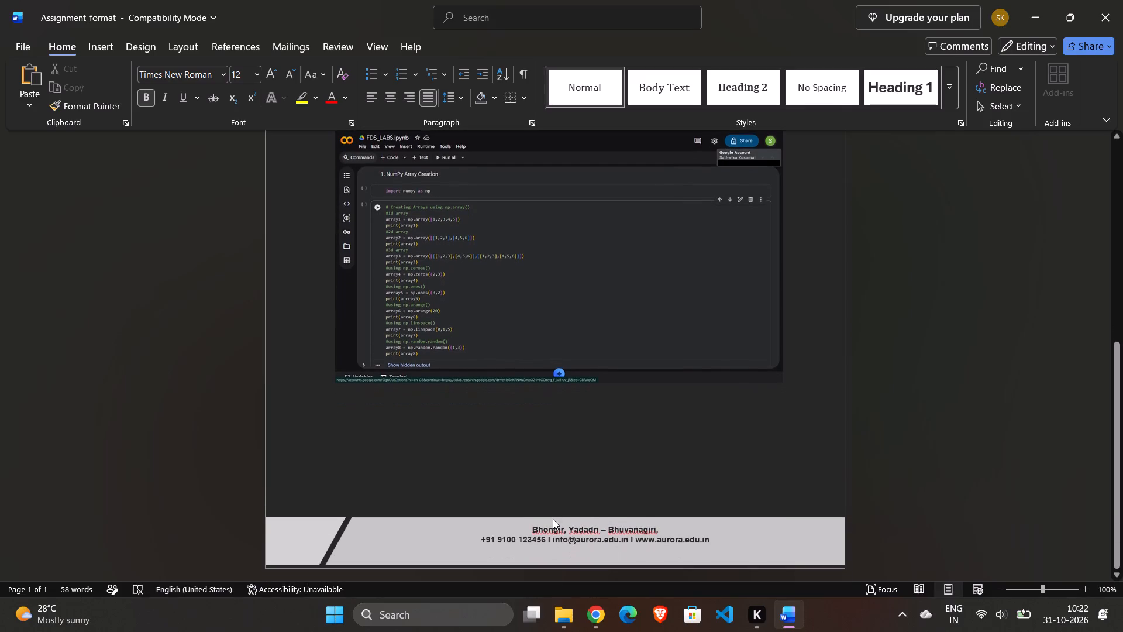
pyautogui.scroll(-1, 553, 519)
pyautogui.press('Return')
pyautogui.press('Return')
pyautogui.press('Return')
pyautogui.press('Return')
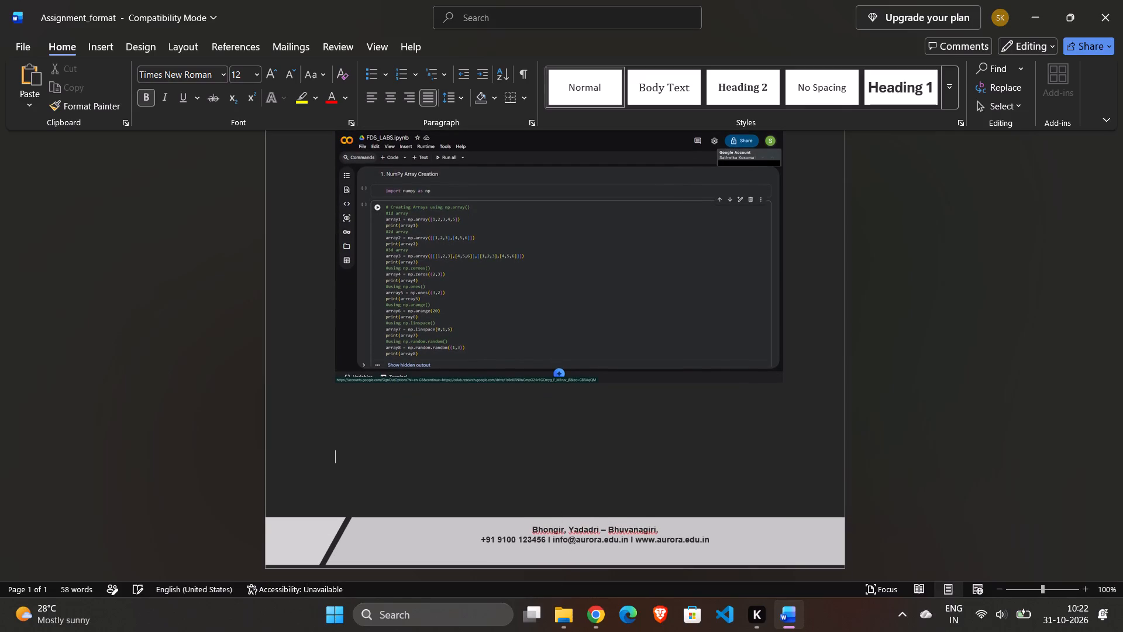
pyautogui.press('Return')
pyautogui.press('Return')
pyautogui.press('Return')
pyautogui.press('Return')
pyautogui.press('Return')
pyautogui.press('Return')
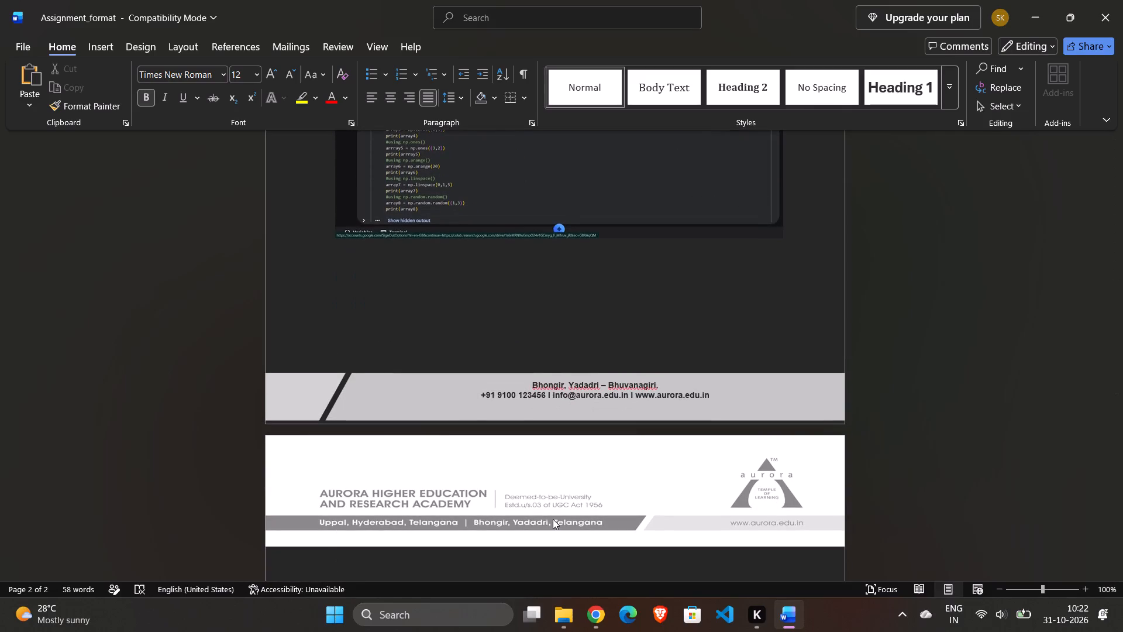
# Add the bold label "OUTPUT :-" at the top of the second page, with a blank line below it.
pyautogui.press('o')
pyautogui.write('UTPUT')
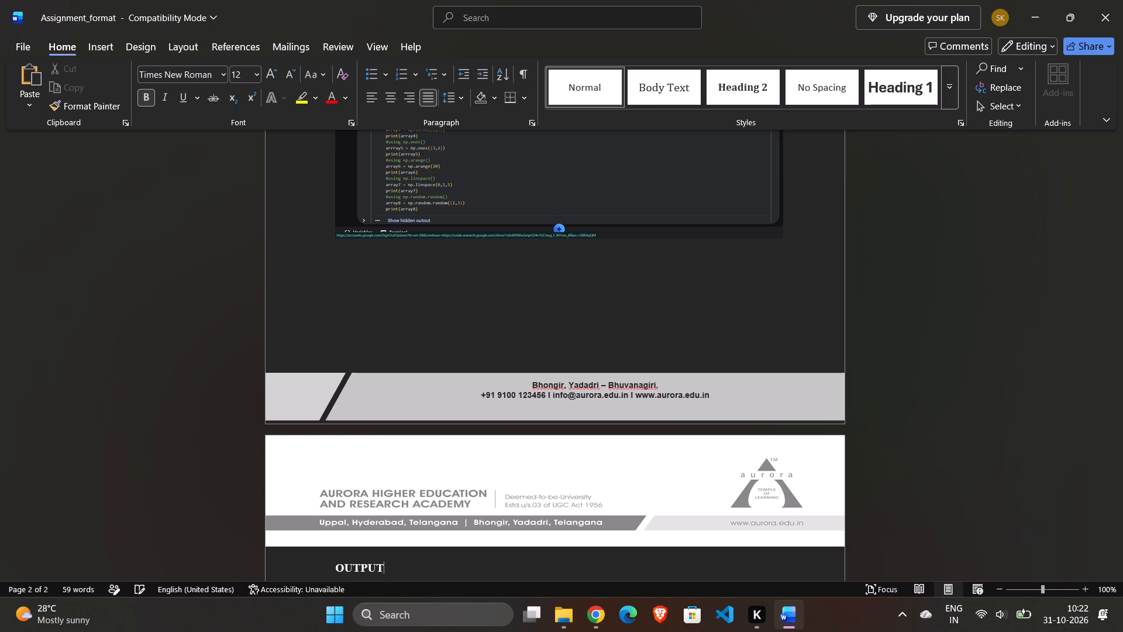
pyautogui.write(':-')
pyautogui.press('space')
pyautogui.press('Left')
pyautogui.press('Left')
pyautogui.press('Left')
pyautogui.press('space')
pyautogui.press('Right')
pyautogui.press('Right')
pyautogui.press('Right')
pyautogui.press('Return')
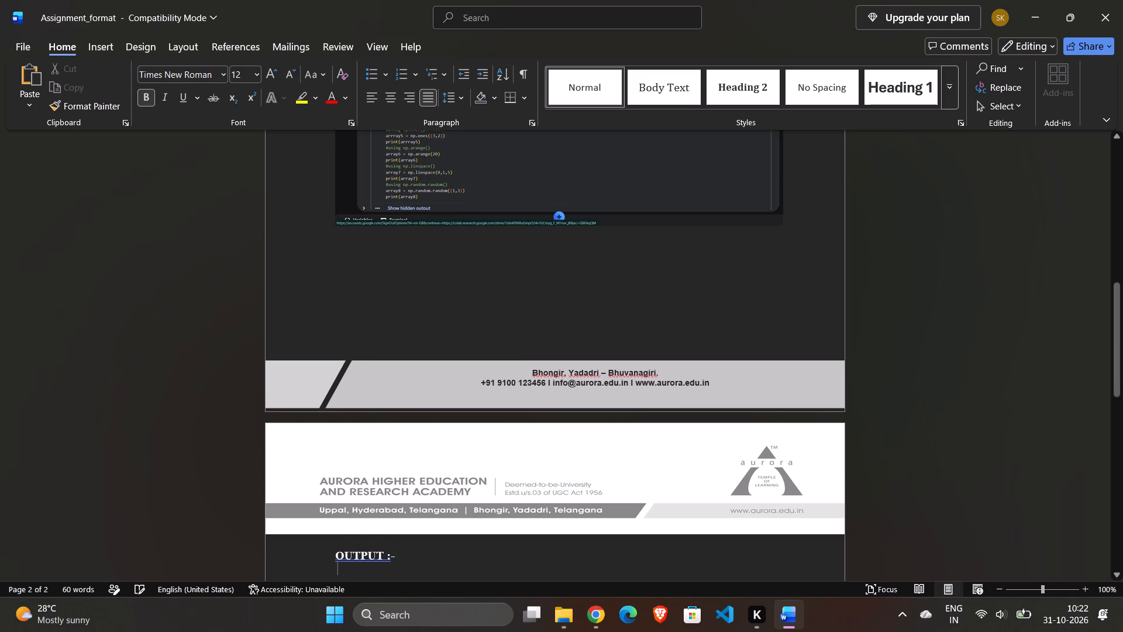
pyautogui.scroll(-1, 553, 519)
pyautogui.press('Return')
pyautogui.scroll(-1, 553, 519)
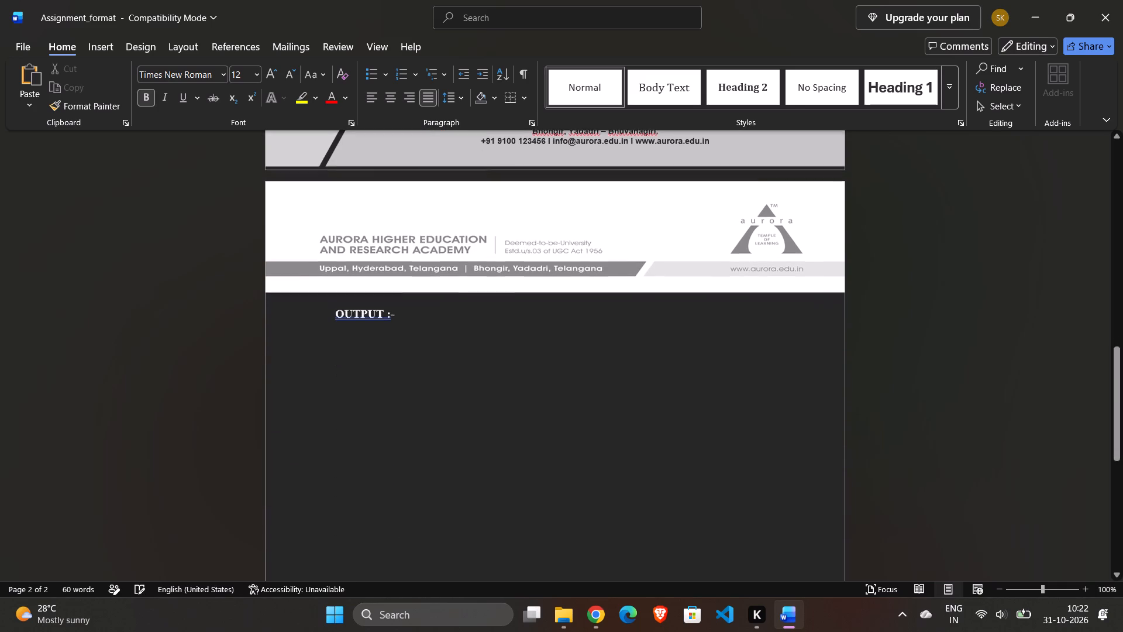
pyautogui.scroll(-1, 553, 519)
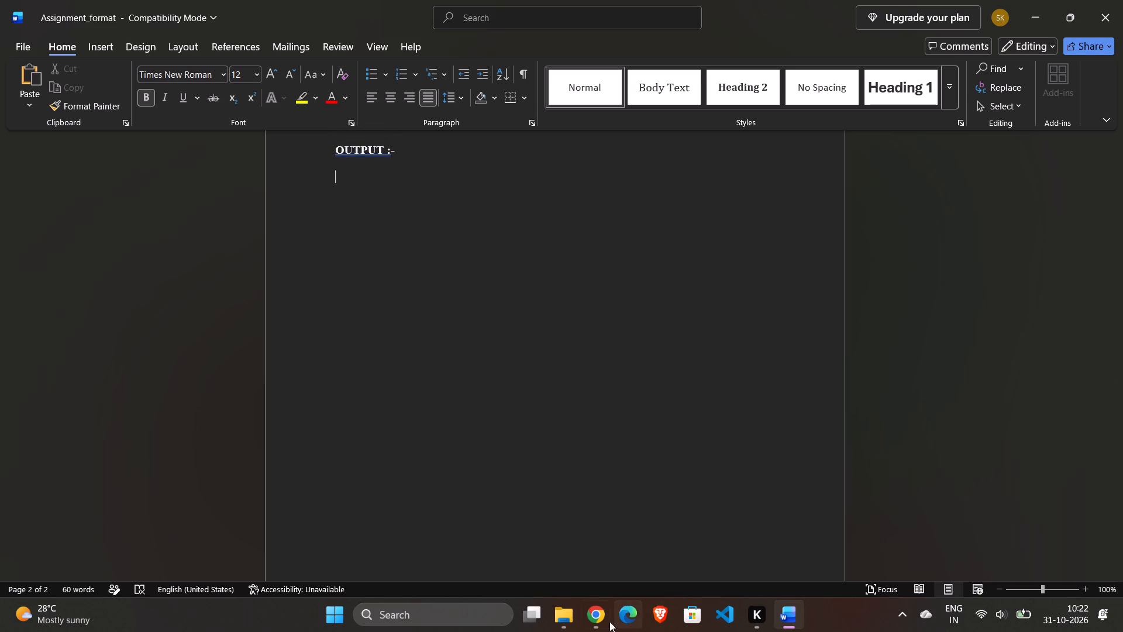
# In the Colab notebook in Chrome, reveal the NumPy Array Creation cell's hidden output and capture a full-screen screenshot showing all of it.
pyautogui.click(601, 622)
pyautogui.scroll(-1, 249, 499)
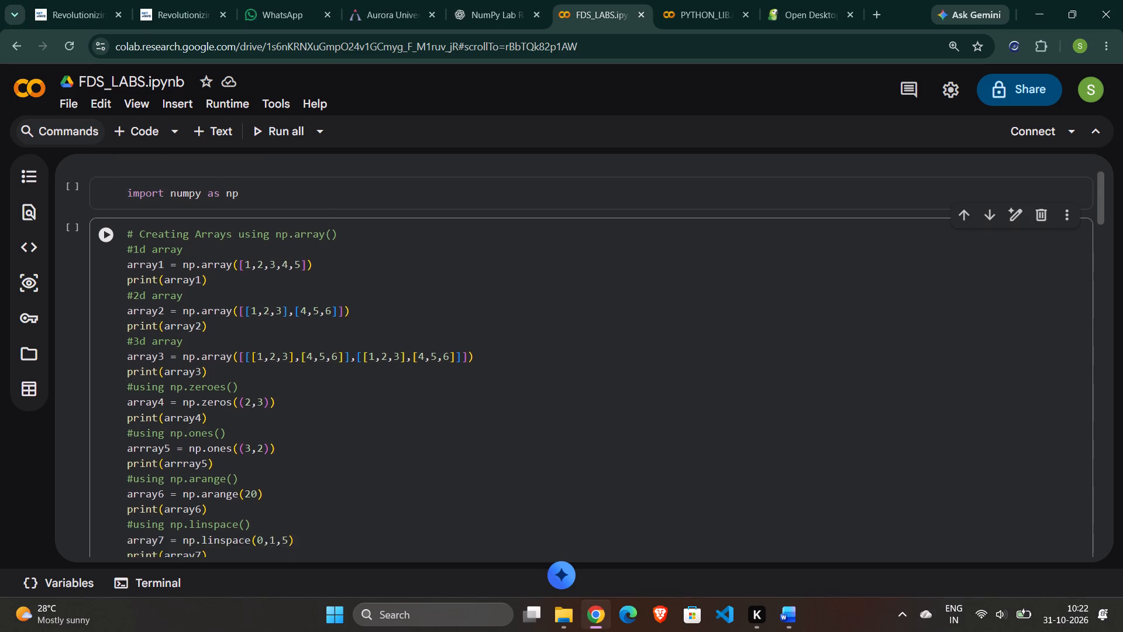
pyautogui.scroll(-3, 249, 499)
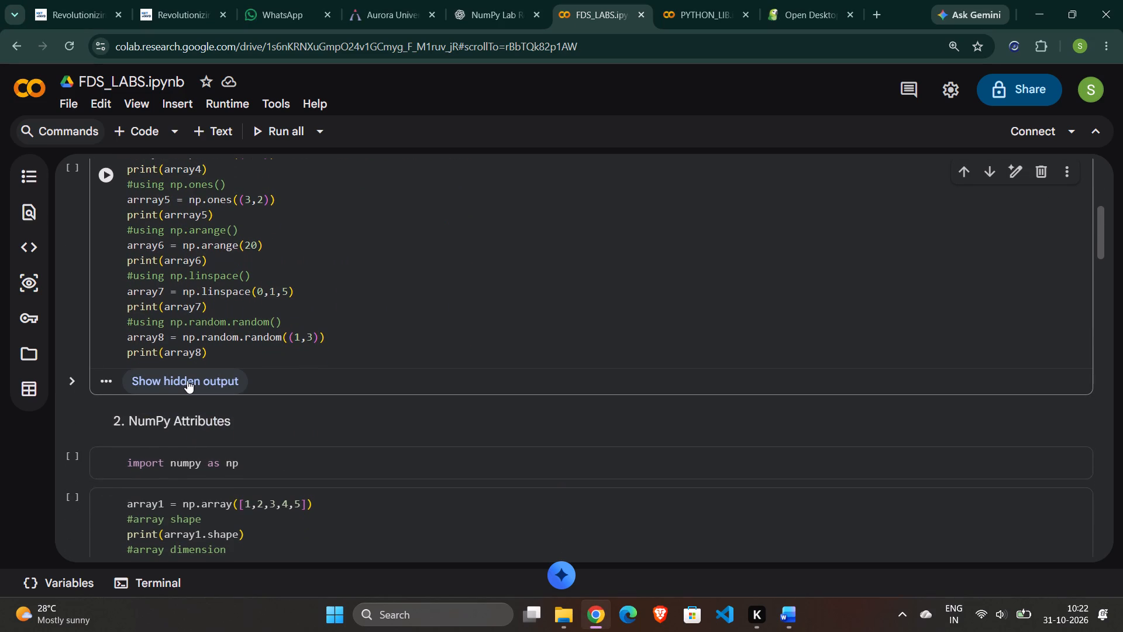
pyautogui.click(187, 380)
pyautogui.press('F11')
pyautogui.scroll(1, 216, 425)
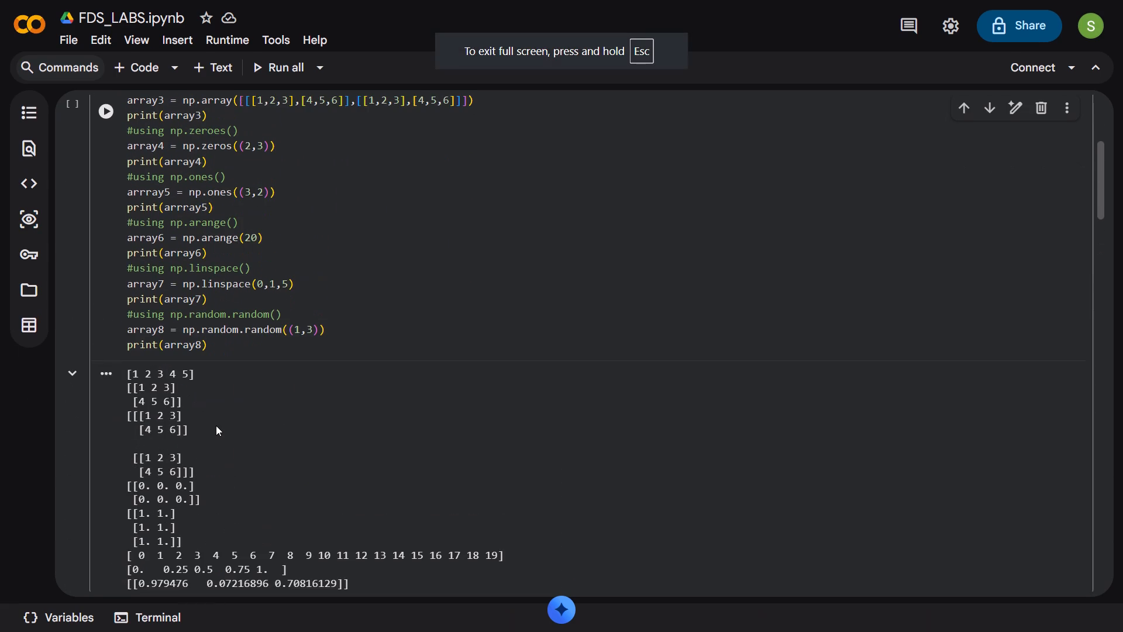
pyautogui.scroll(1, 216, 425)
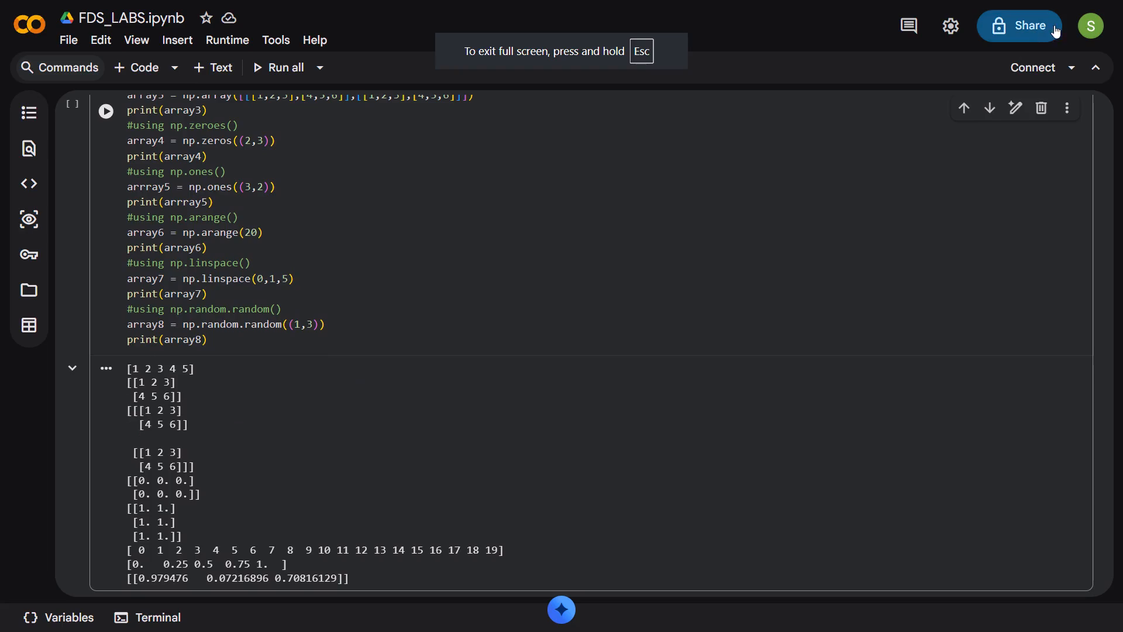
pyautogui.press('Print')
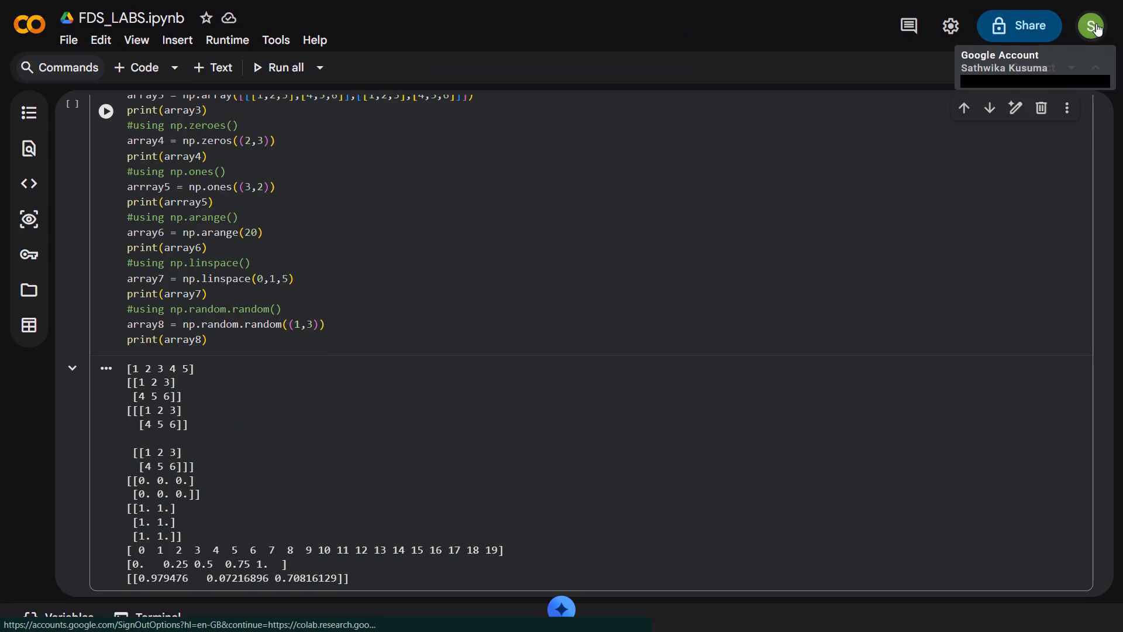
pyautogui.click(1096, 23)
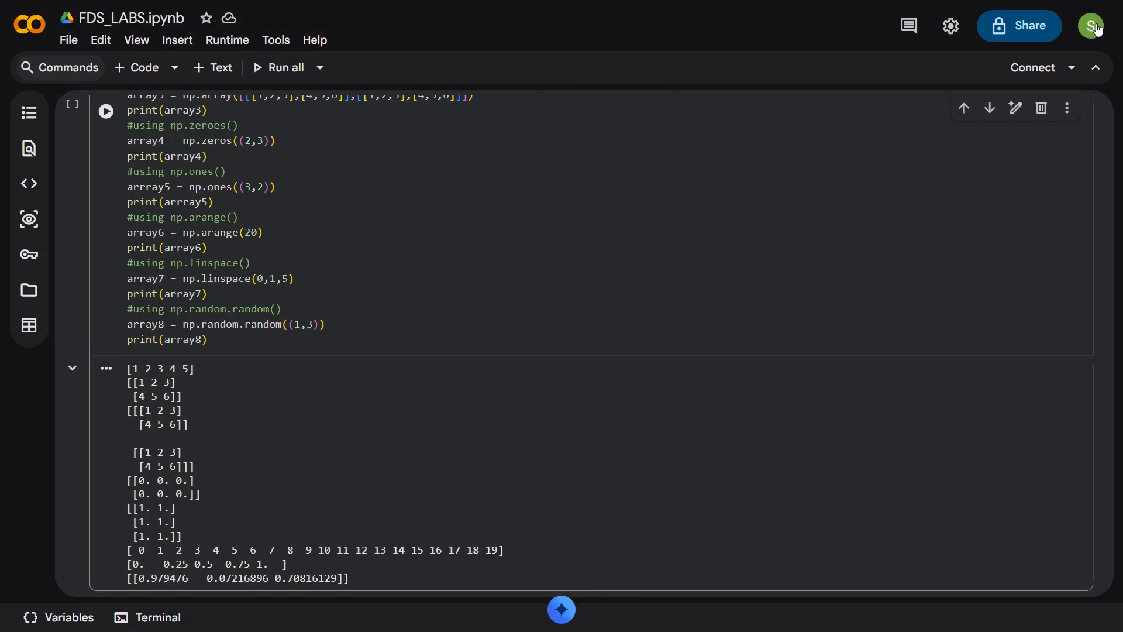
pyautogui.press('F11')
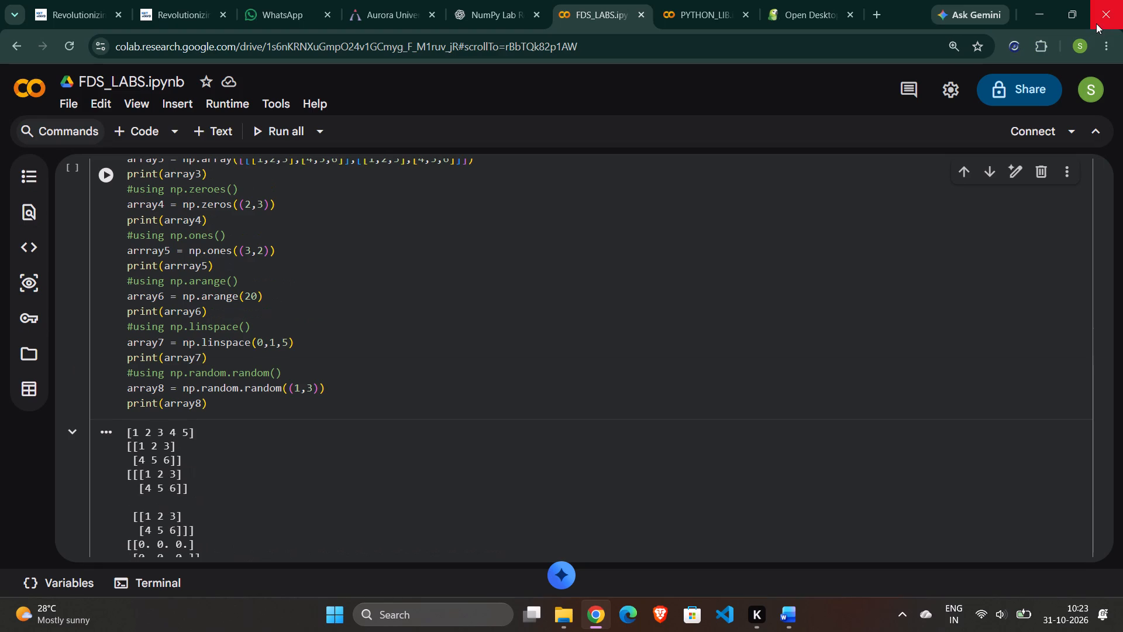
# Switch to the Word document and paste the output screenshot below the "OUTPUT :-" label on the second page.
pyautogui.click(791, 610)
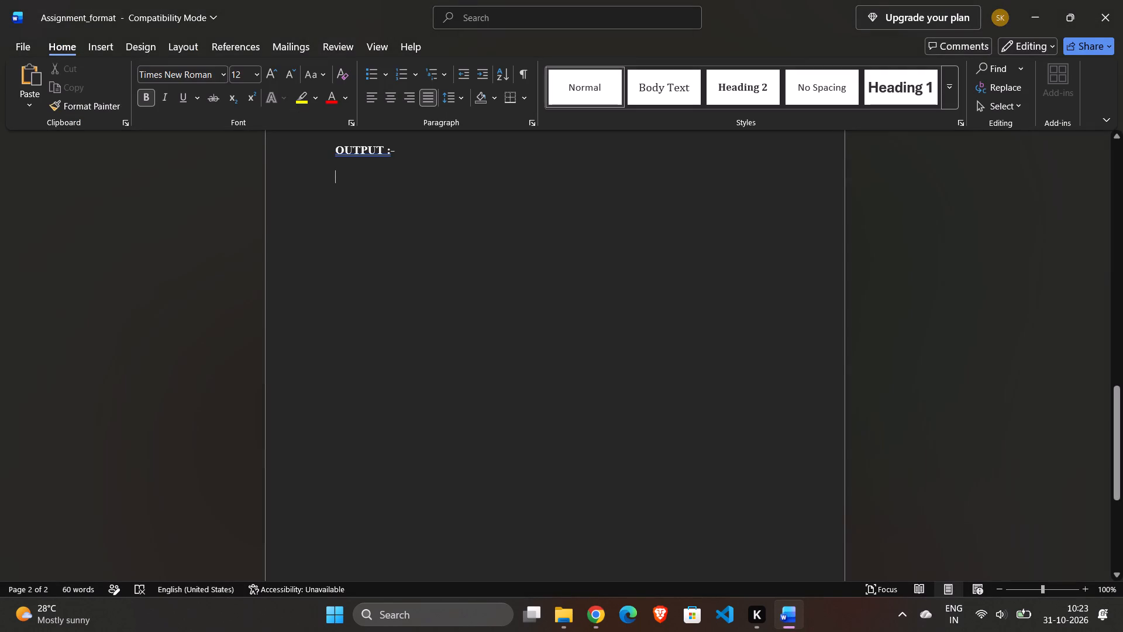
pyautogui.hotkey('ctrl', 'v')
pyautogui.scroll(-1, 416, 256)
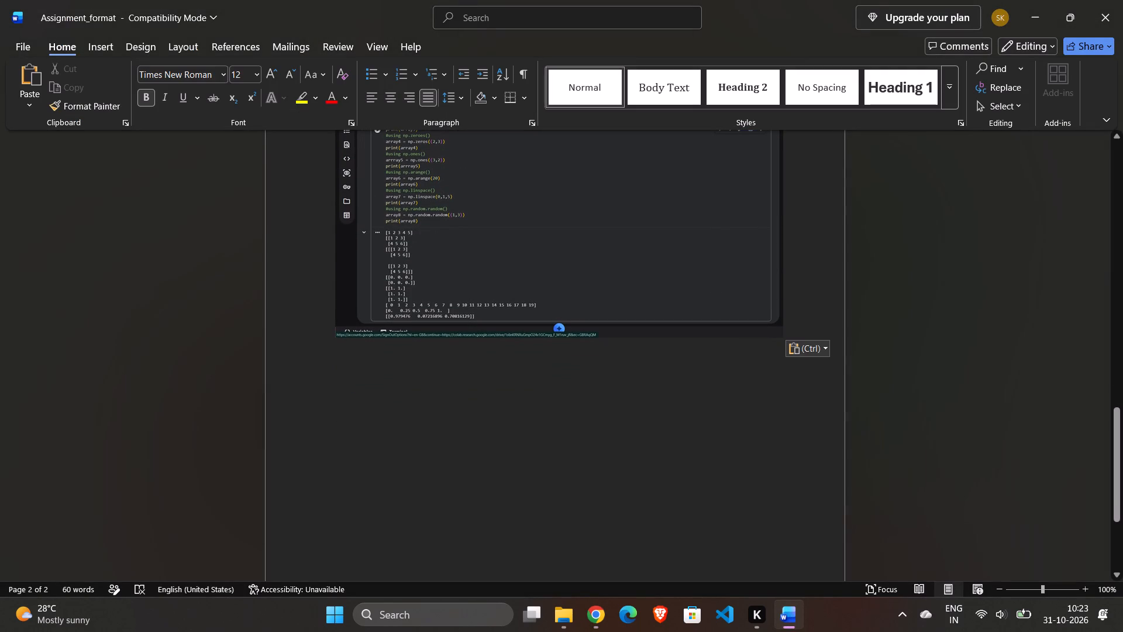
# Add the bold label "Expalanation :-" below the output screenshot, with a blank line under it.
pyautogui.click(797, 325)
pyautogui.press('Return')
pyautogui.press('Return')
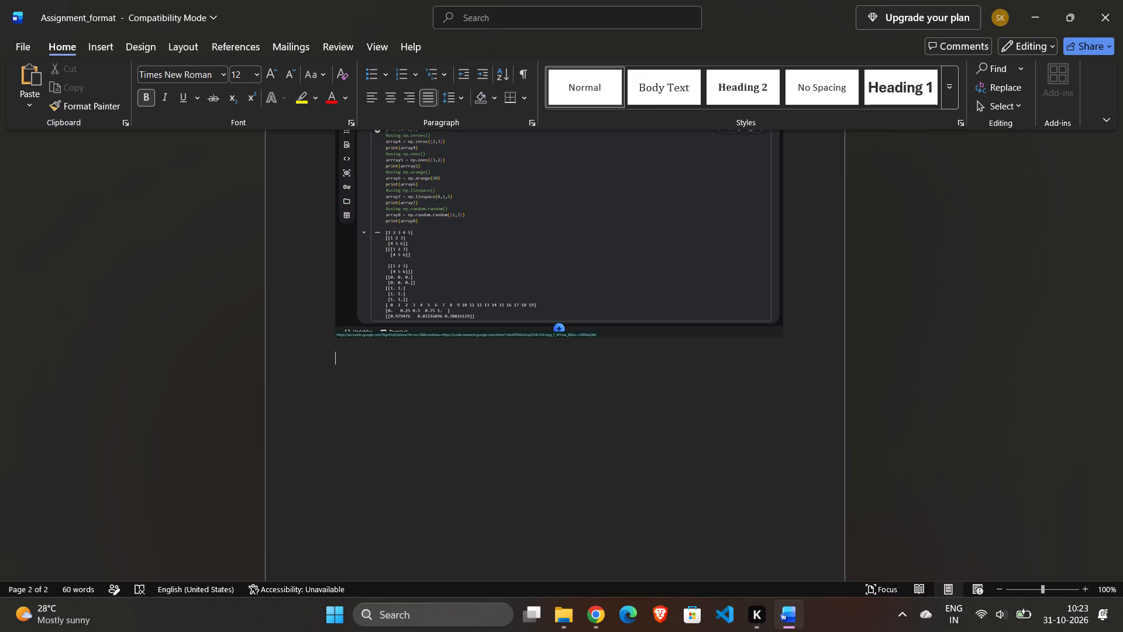
pyautogui.write('EX')
pyautogui.press('BackSpace')
pyautogui.write('xpalanation')
pyautogui.write(':-')
pyautogui.press('Left')
pyautogui.press('Left')
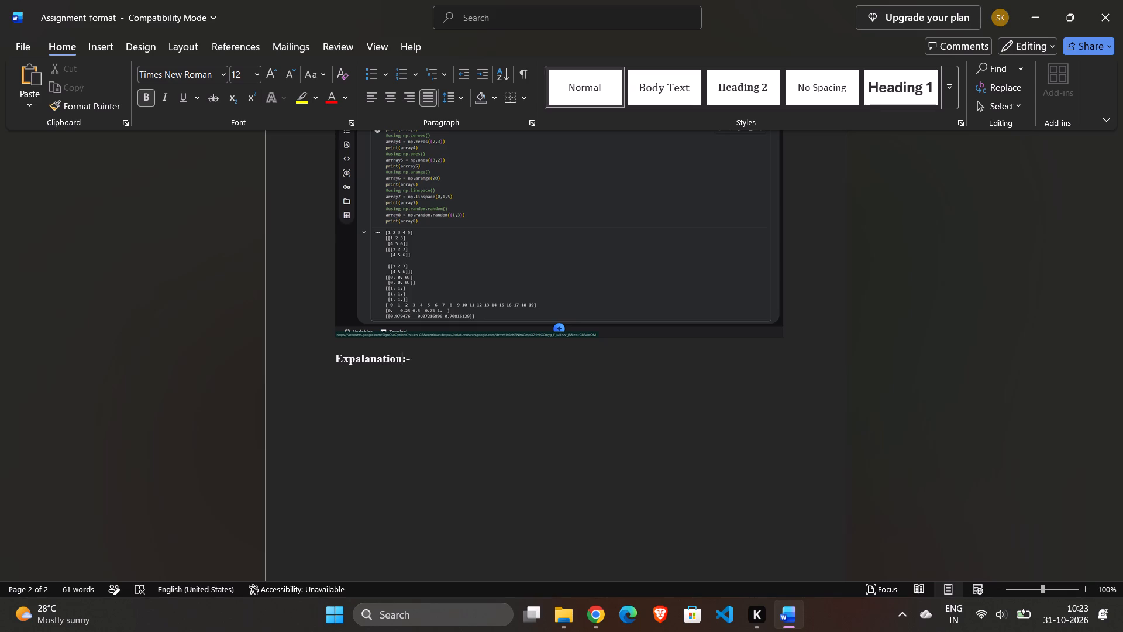
pyautogui.press('space')
pyautogui.press('Right')
pyautogui.press('Right')
pyautogui.press('Right')
pyautogui.press('Return')
pyautogui.press('Return')
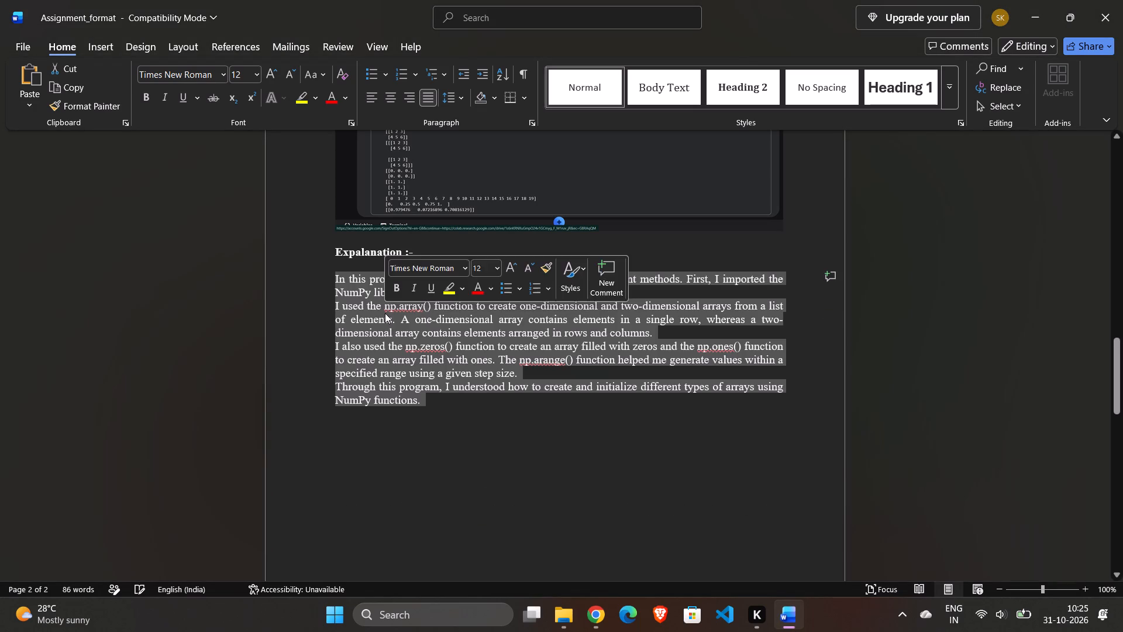
pyautogui.click(394, 358)
# Add the label "CODE :-" on a new line below the aim of the NumPy Array Attributes section.
pyautogui.scroll(-6, 394, 358)
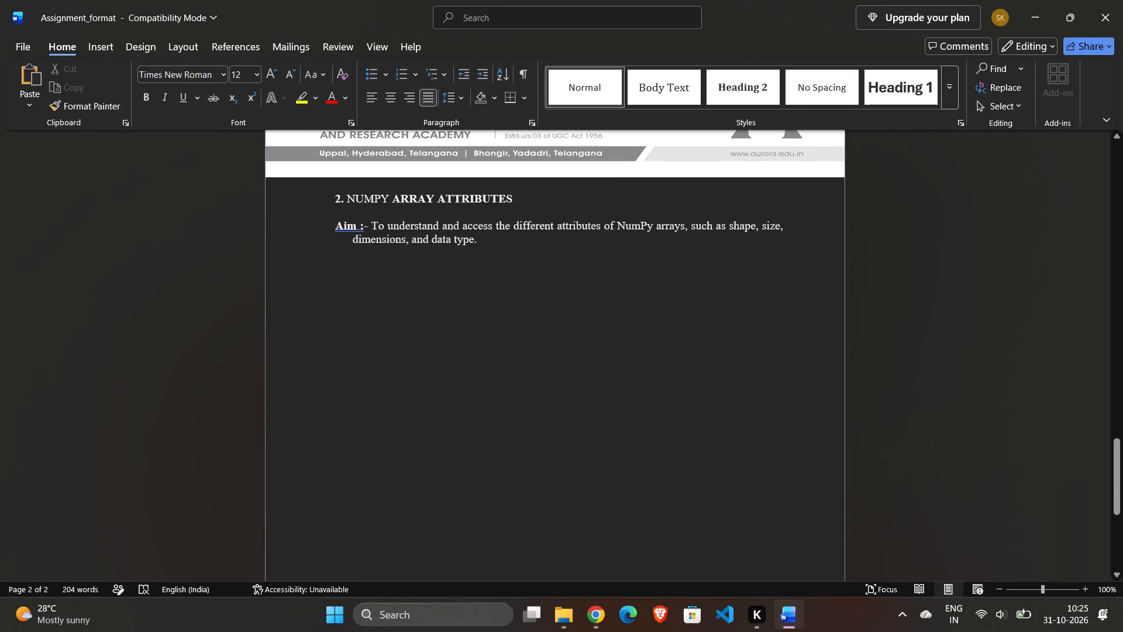
pyautogui.click(521, 276)
pyautogui.press('Return')
pyautogui.scroll(1, 521, 276)
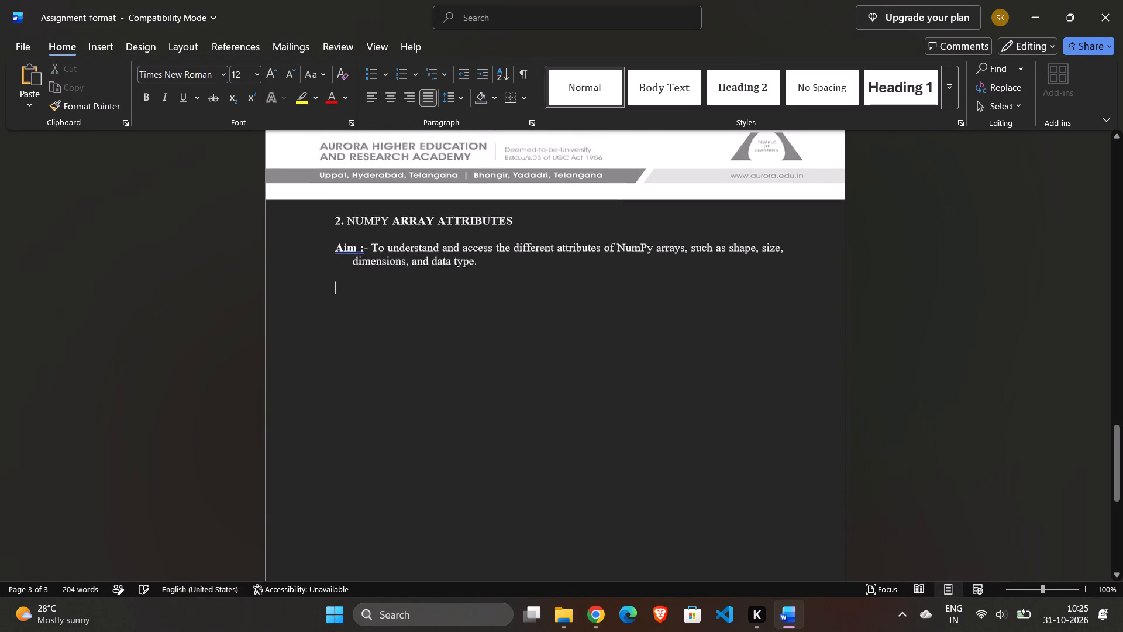
pyautogui.scroll(4, 521, 276)
pyautogui.scroll(-5, 521, 276)
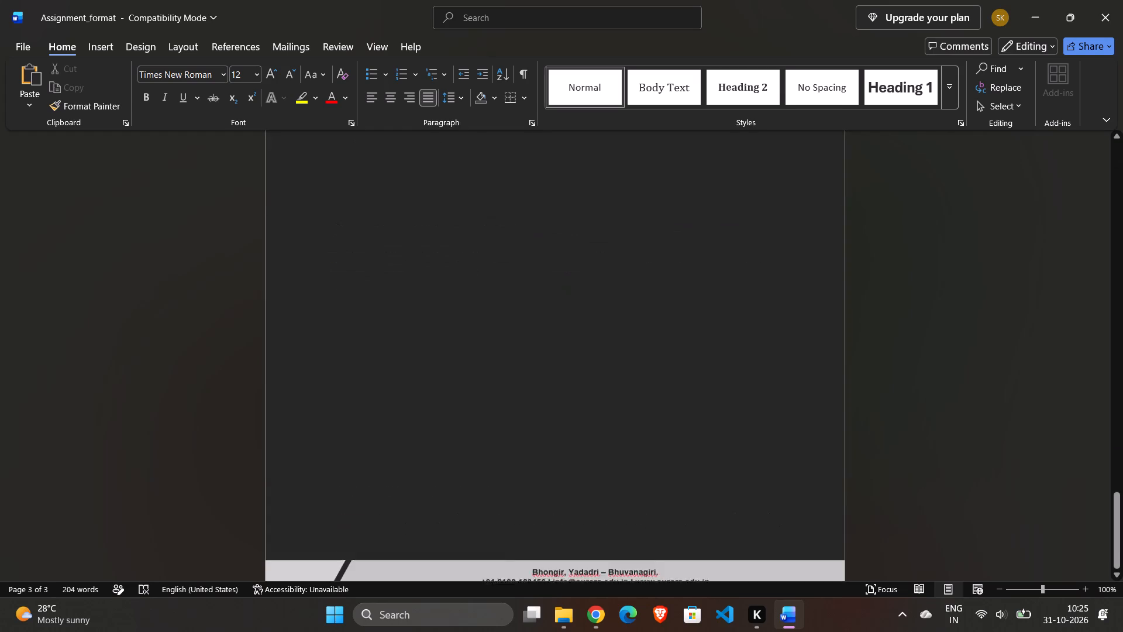
pyautogui.scroll(3, 521, 276)
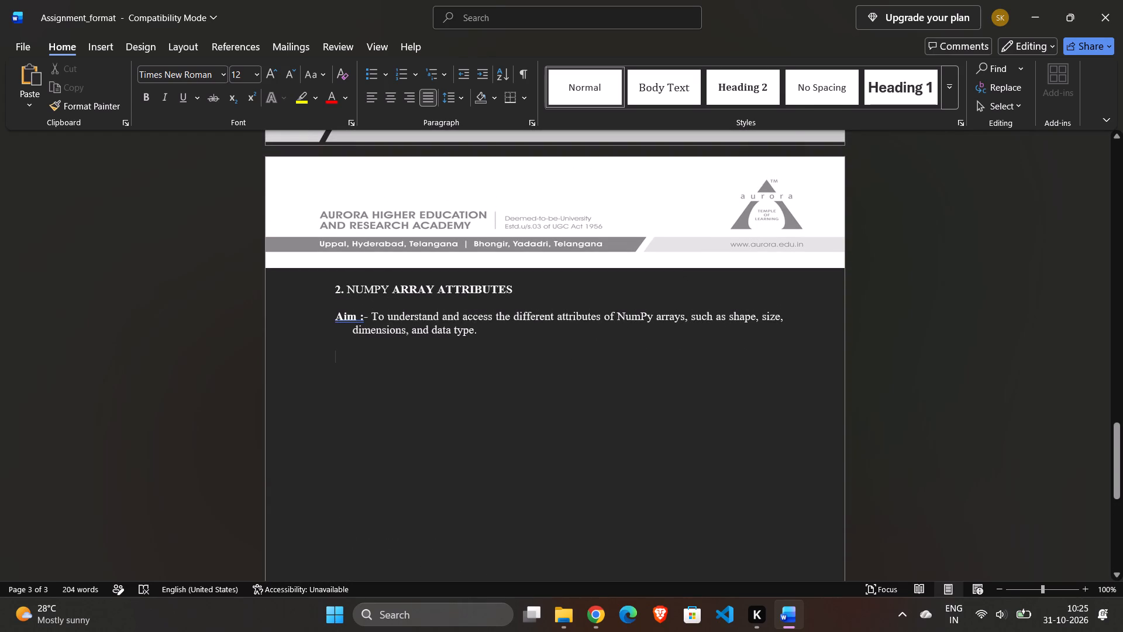
pyautogui.write('CODE')
pyautogui.write(':-')
pyautogui.press('space')
pyautogui.press('Left')
pyautogui.press('Left')
pyautogui.press('Left')
pyautogui.press('space')
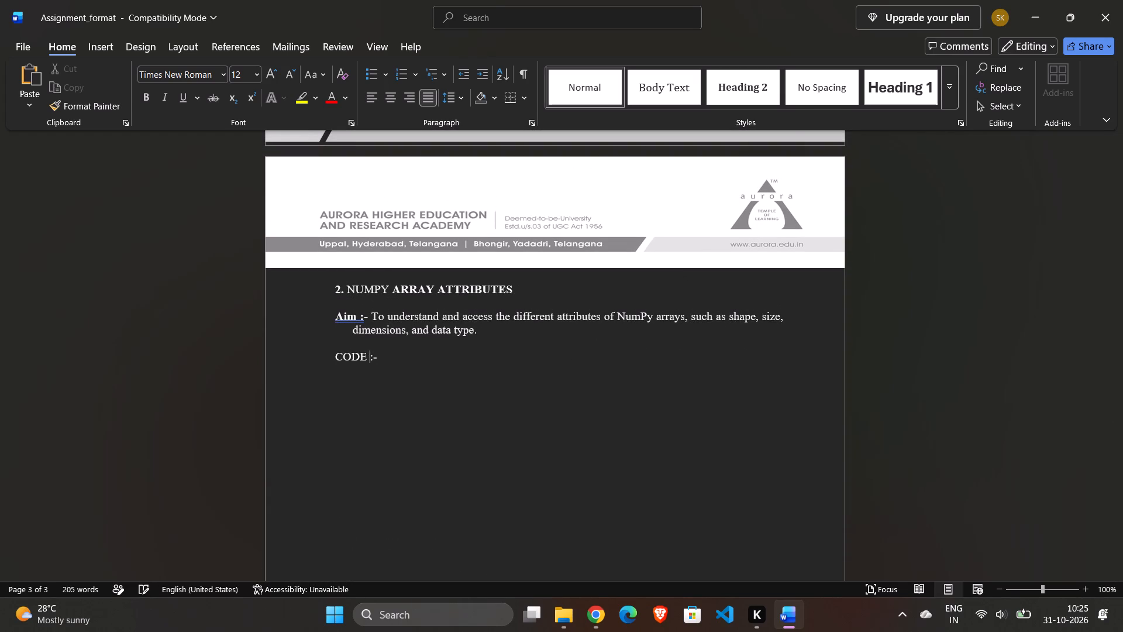
# Make the "CODE :-" label bold and add a blank line below it, with bold turned off for what follows.
pyautogui.moveTo(384, 362); pyautogui.dragTo(332, 361)
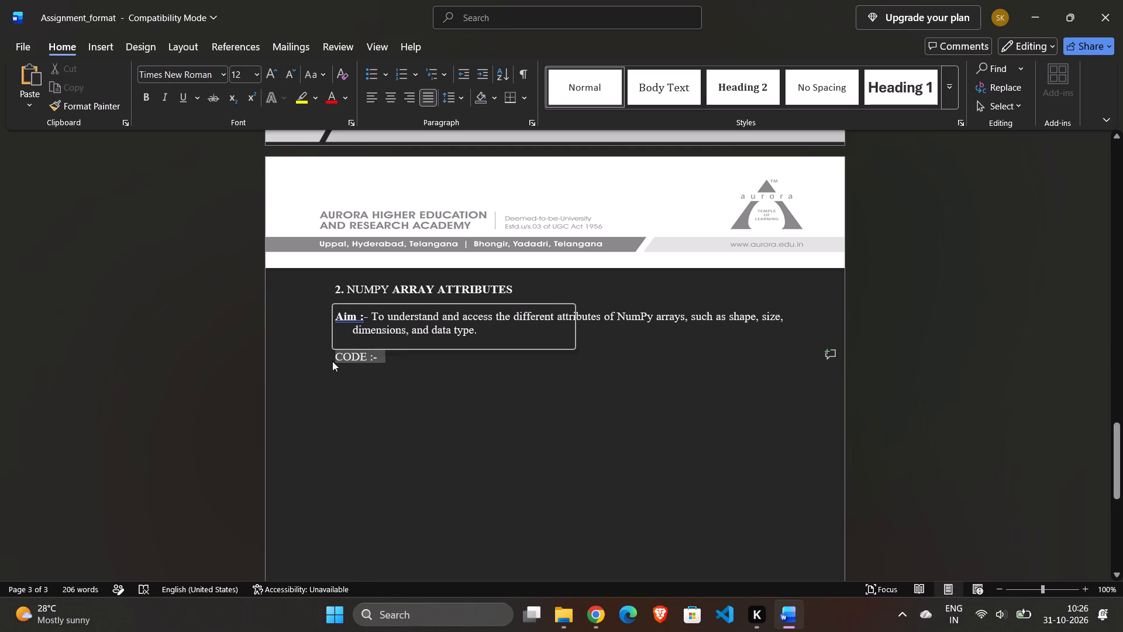
pyautogui.click(339, 341)
pyautogui.click(368, 416)
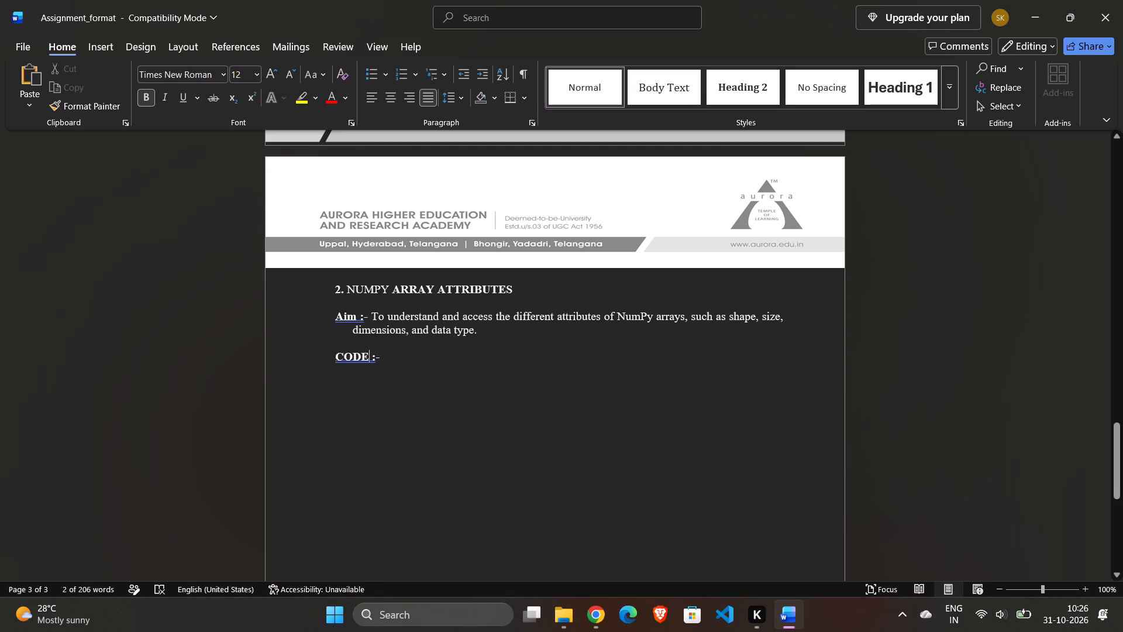
pyautogui.click(404, 371)
pyautogui.press('Return')
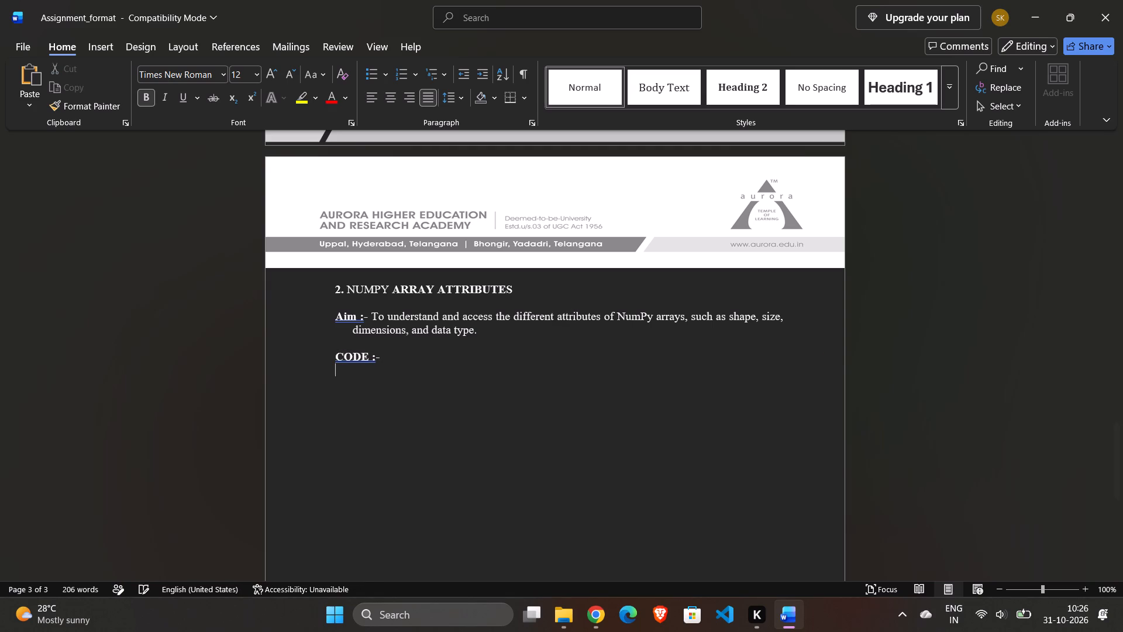
pyautogui.click(148, 88)
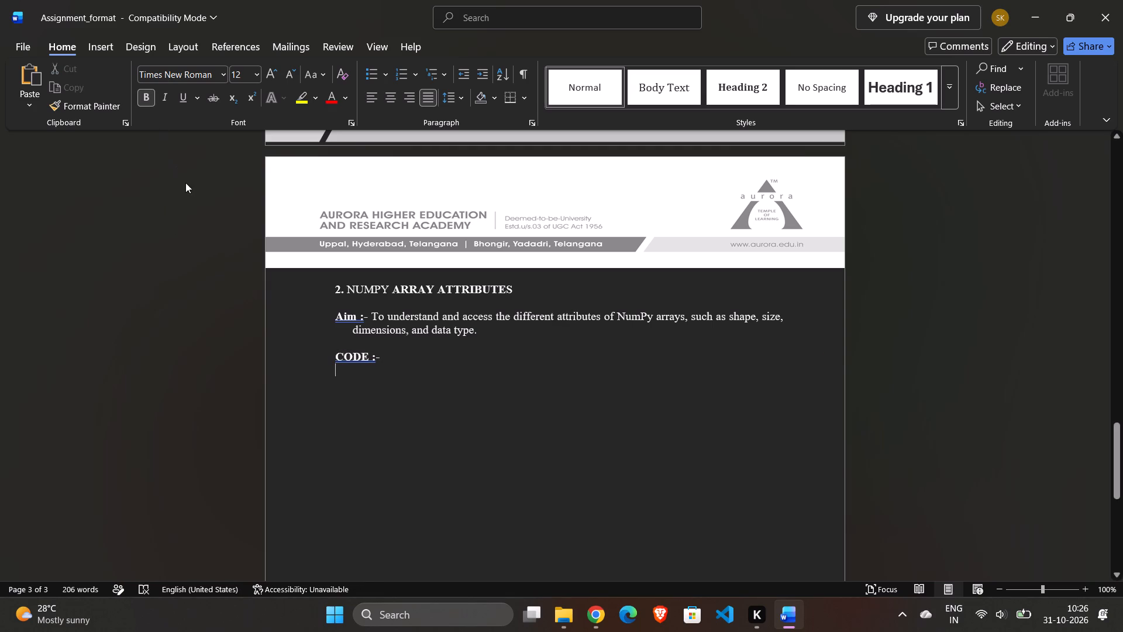
pyautogui.click(139, 97)
pyautogui.press('Return')
# In the FDS_LABS.ipynb Colab notebook in Chrome, hide the output of the array creation code cell above the NumPy Attributes section.
pyautogui.click(595, 605)
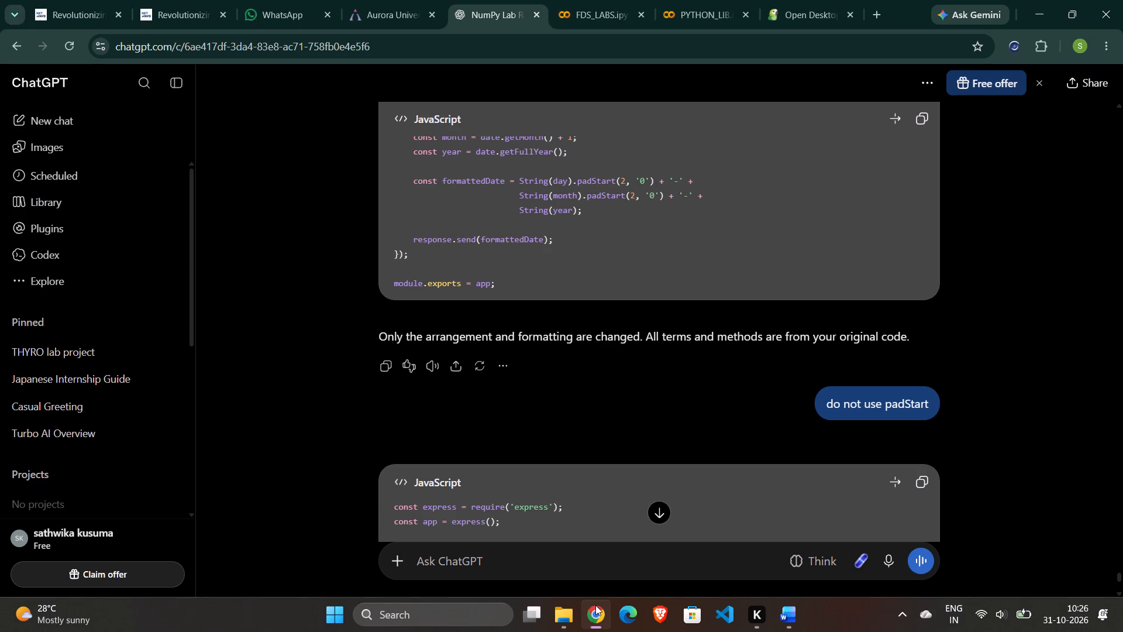
pyautogui.click(608, 0)
pyautogui.scroll(-1, 535, 320)
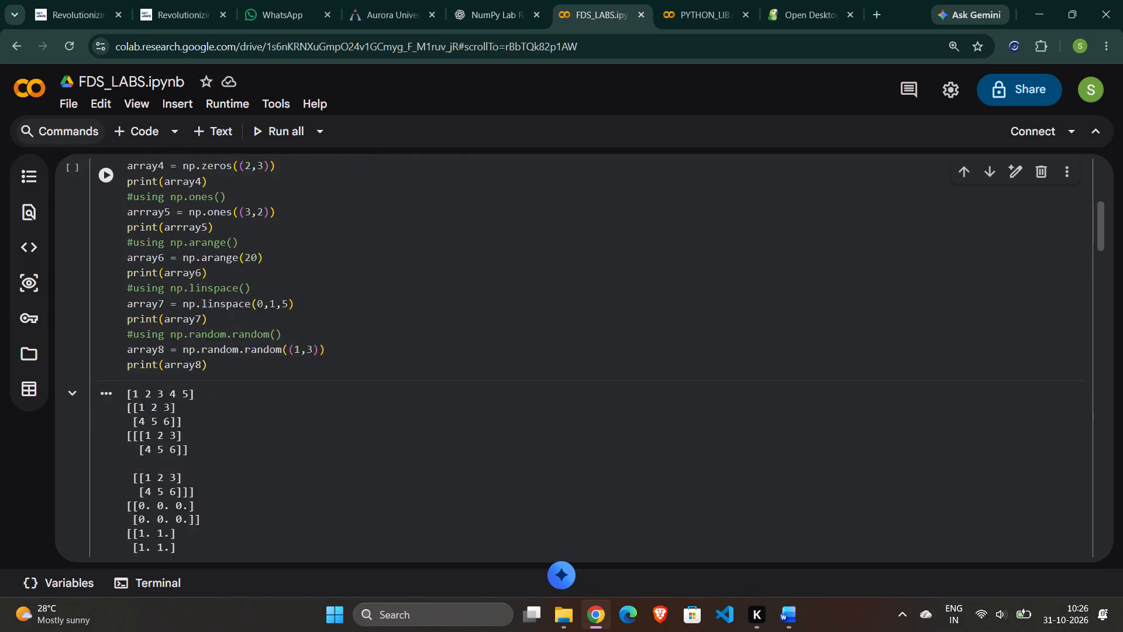
pyautogui.scroll(-3, 535, 320)
pyautogui.scroll(1, 535, 320)
pyautogui.click(70, 273)
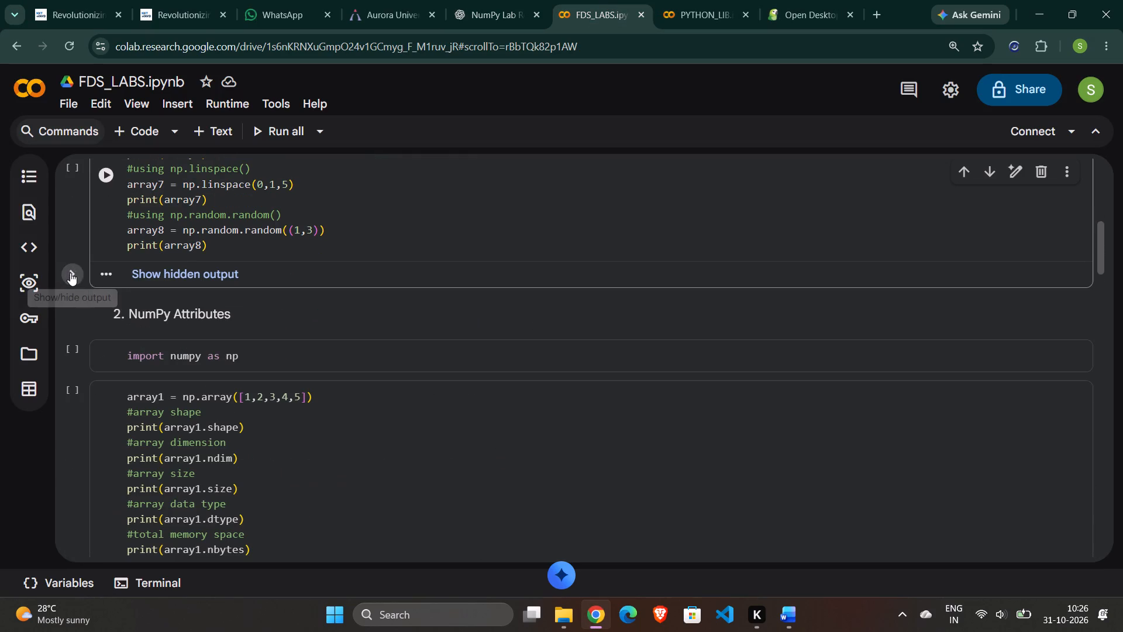
# Capture a full-screen screenshot of the NumPy Attributes code cells at 150% zoom, with the cell's output hidden.
pyautogui.press('F11')
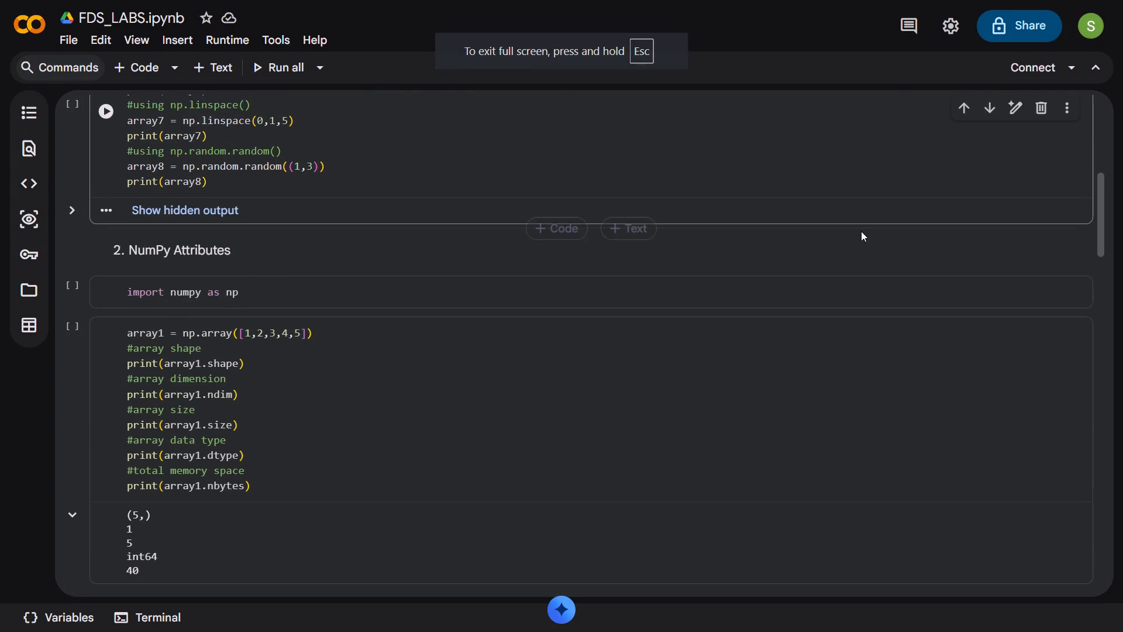
pyautogui.scroll(-1, 622, 376)
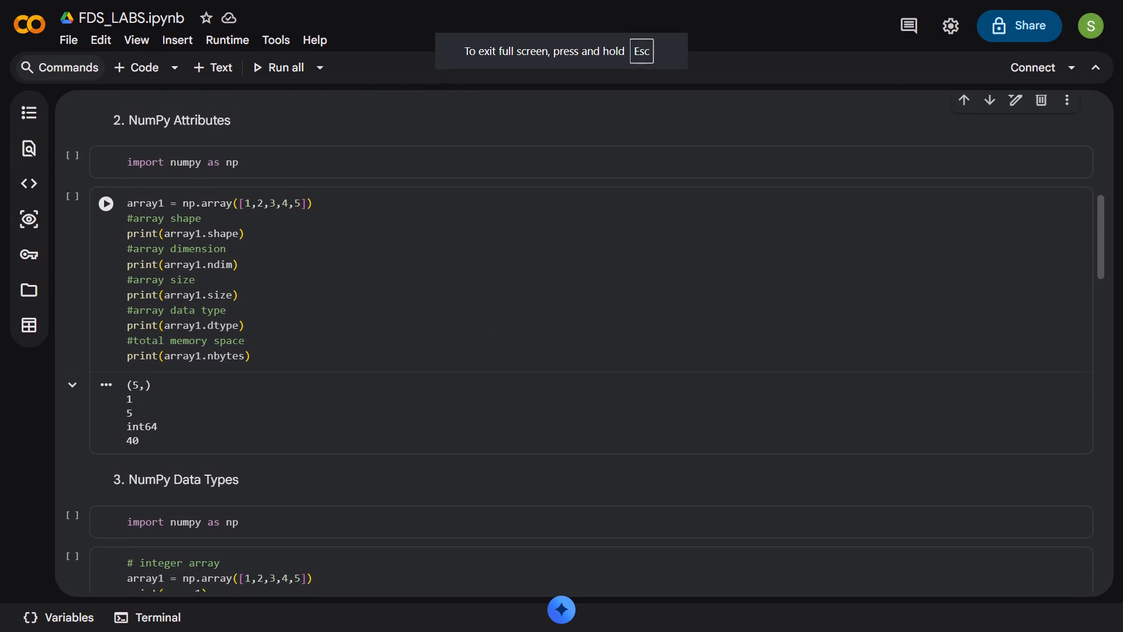
pyautogui.scroll(-1, 622, 376)
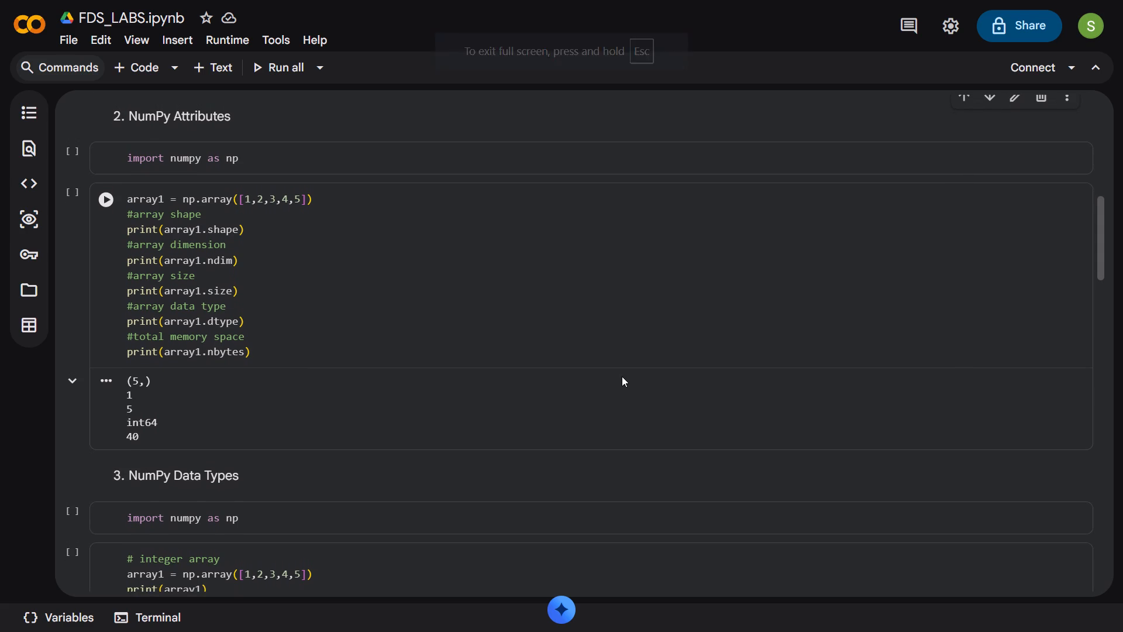
pyautogui.hotkey('ctrl', '=')
pyautogui.hotkey('ctrl', '=')
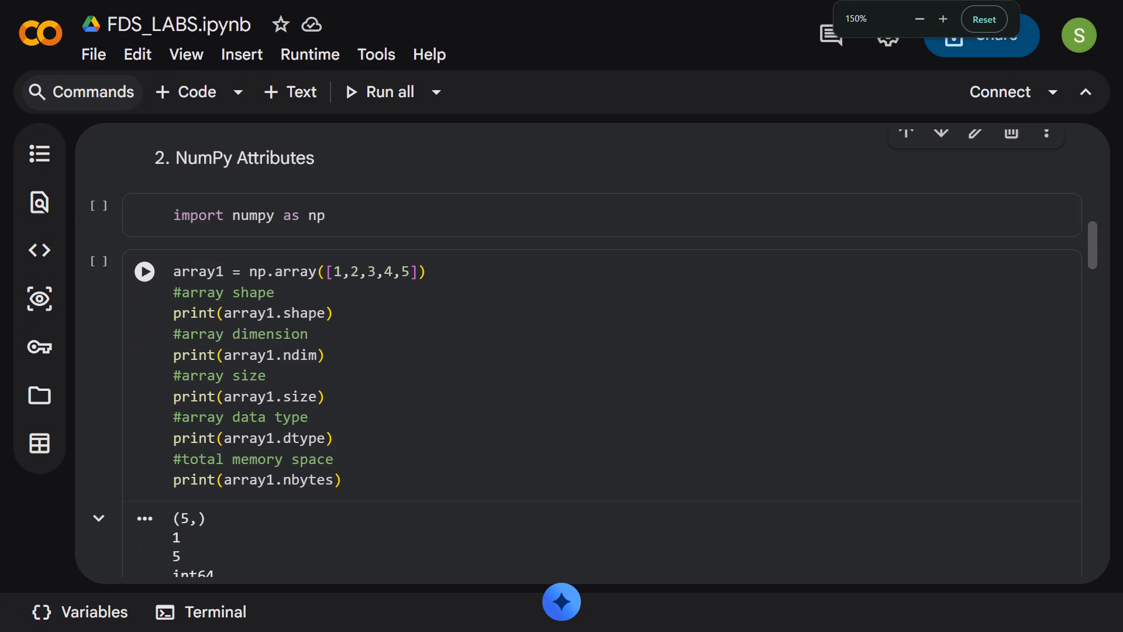
pyautogui.scroll(-1, 622, 376)
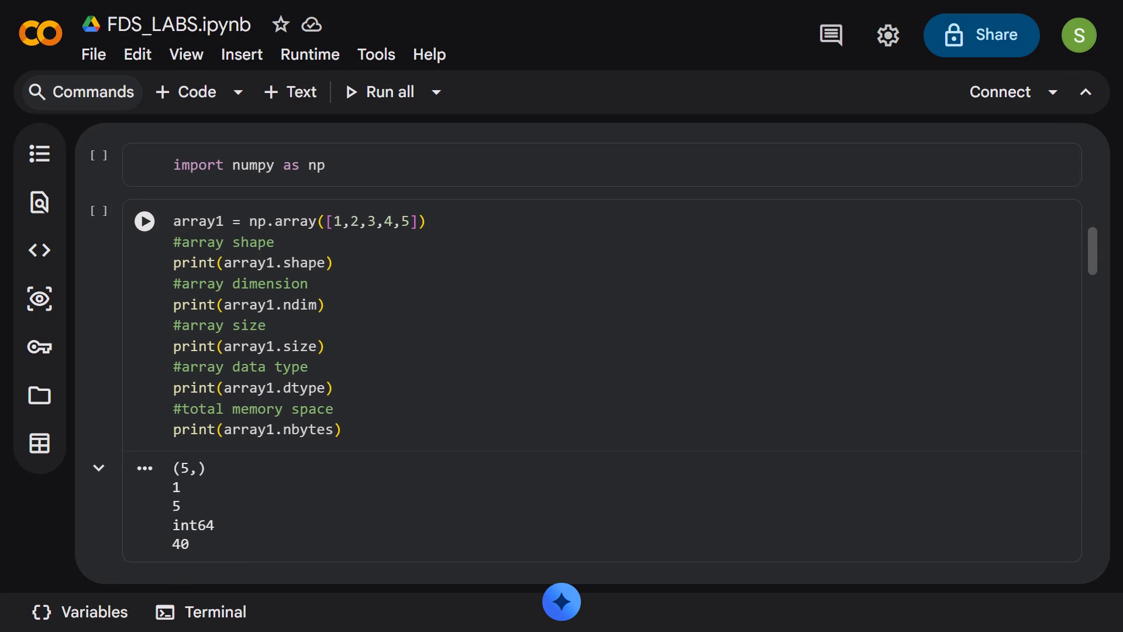
pyautogui.scroll(1, 625, 407)
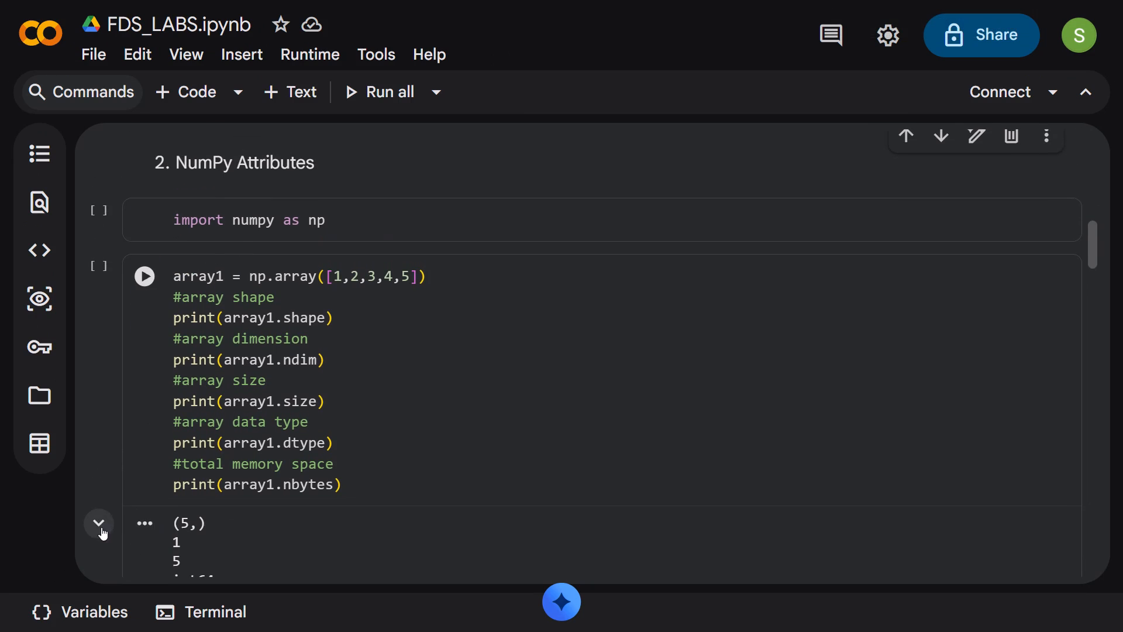
pyautogui.click(101, 525)
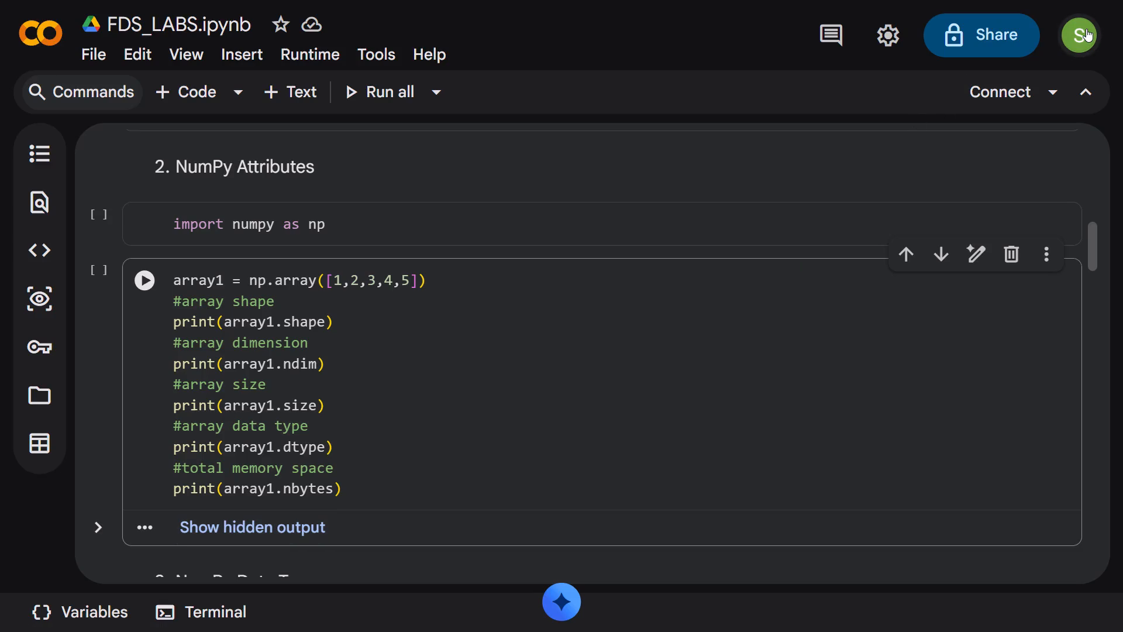
pyautogui.press('Print')
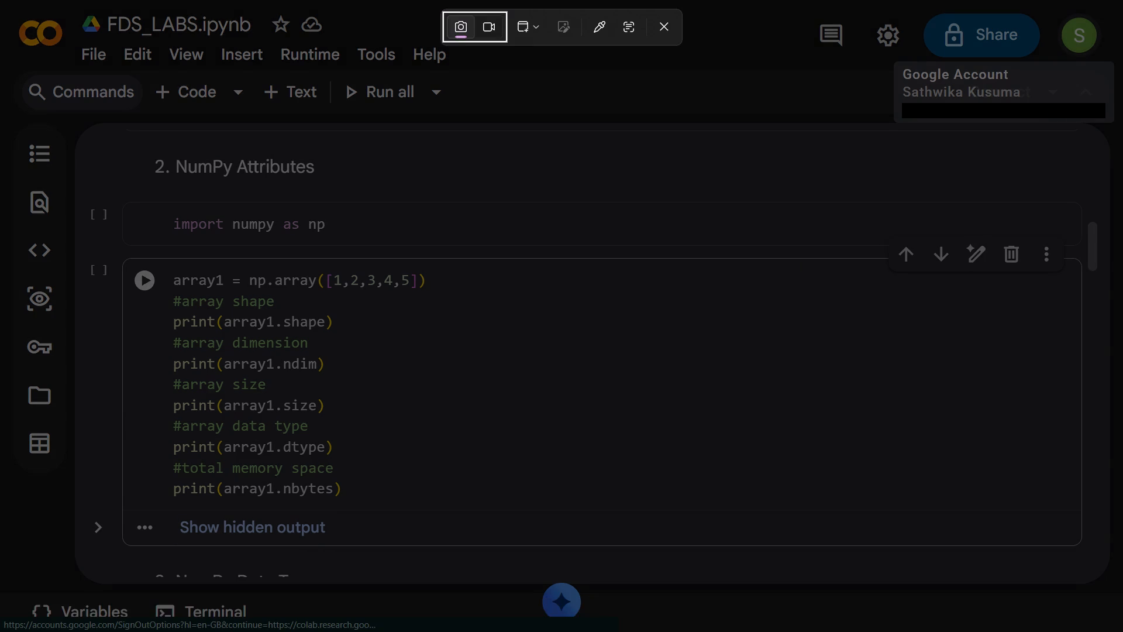
pyautogui.click(1086, 29)
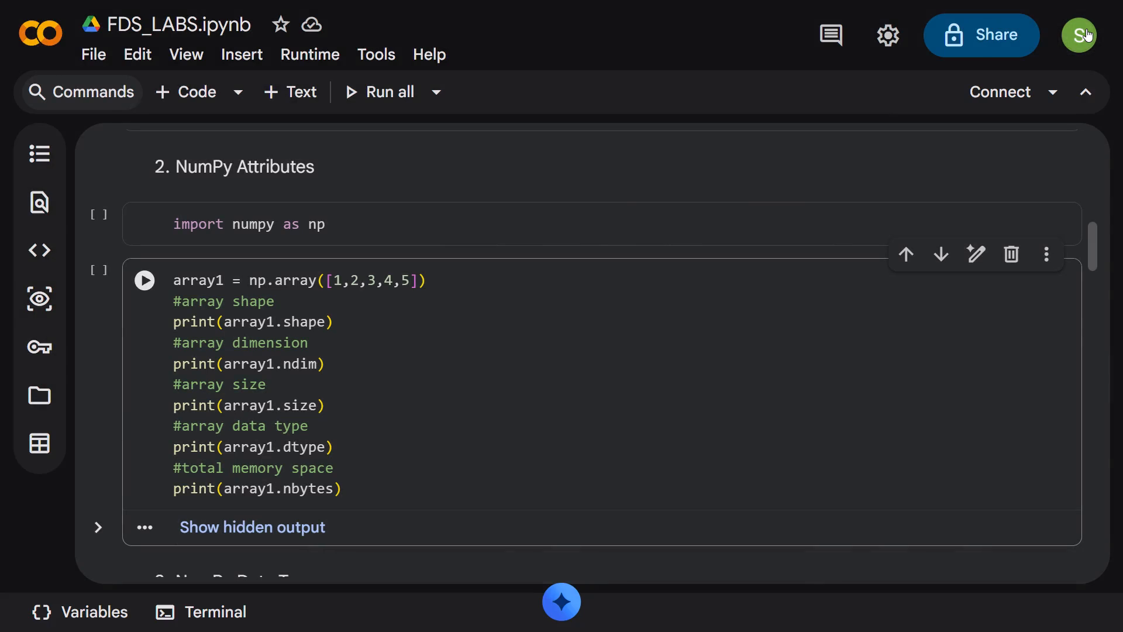
pyautogui.press('F11')
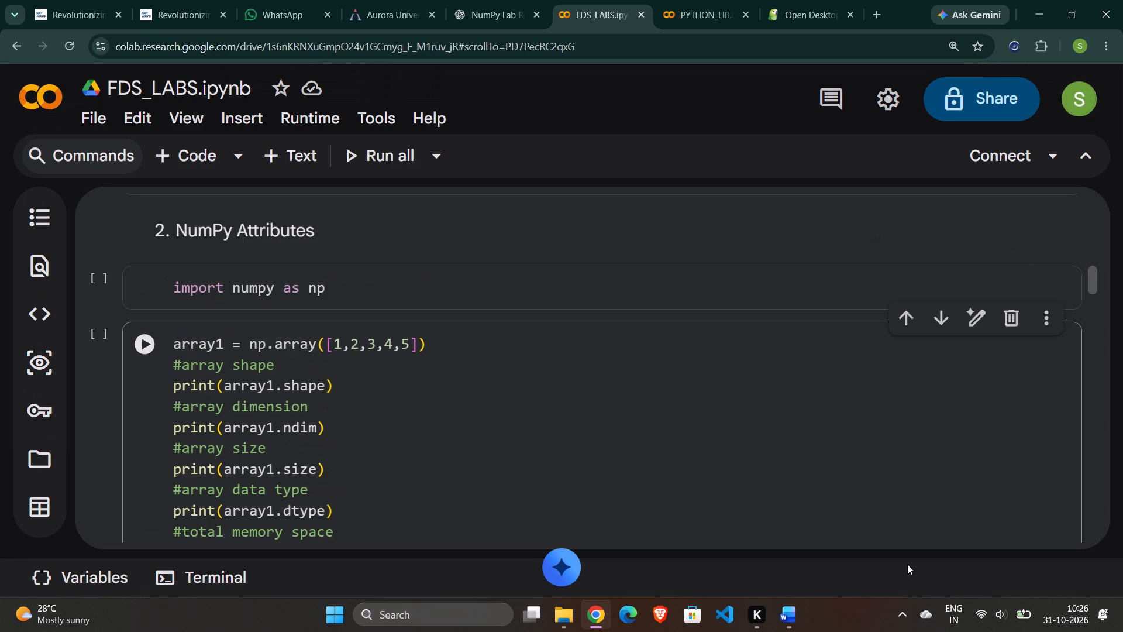
# Paste the NumPy Attributes code screenshot below the "CODE :-" label of section 2 in Word.
pyautogui.click(800, 620)
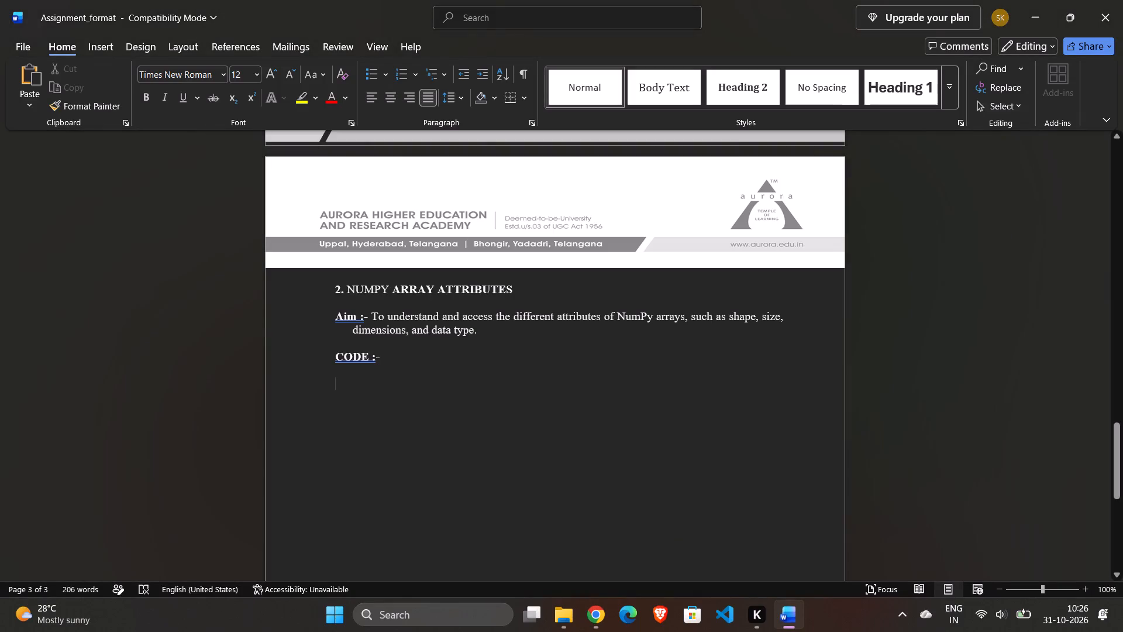
pyautogui.hotkey('ctrl', 'v')
pyautogui.scroll(-1, 342, 390)
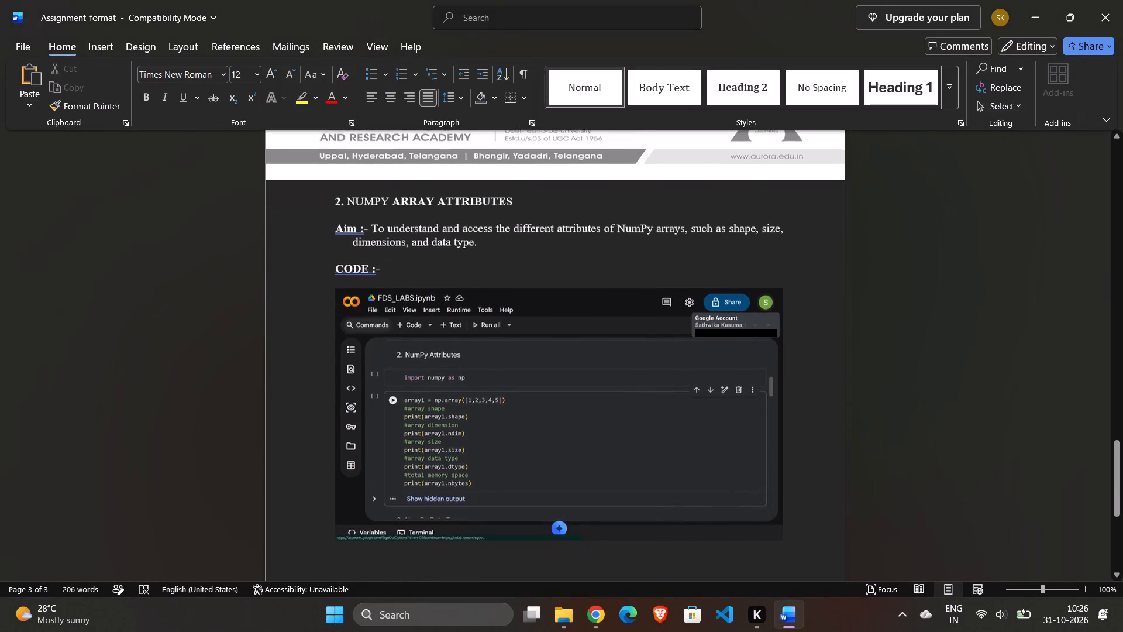
# Add an "OUTPUT :-" label on a new line below the NumPy Attributes code screenshot in section 2.
pyautogui.scroll(-1, 342, 390)
pyautogui.scroll(-1, 795, 496)
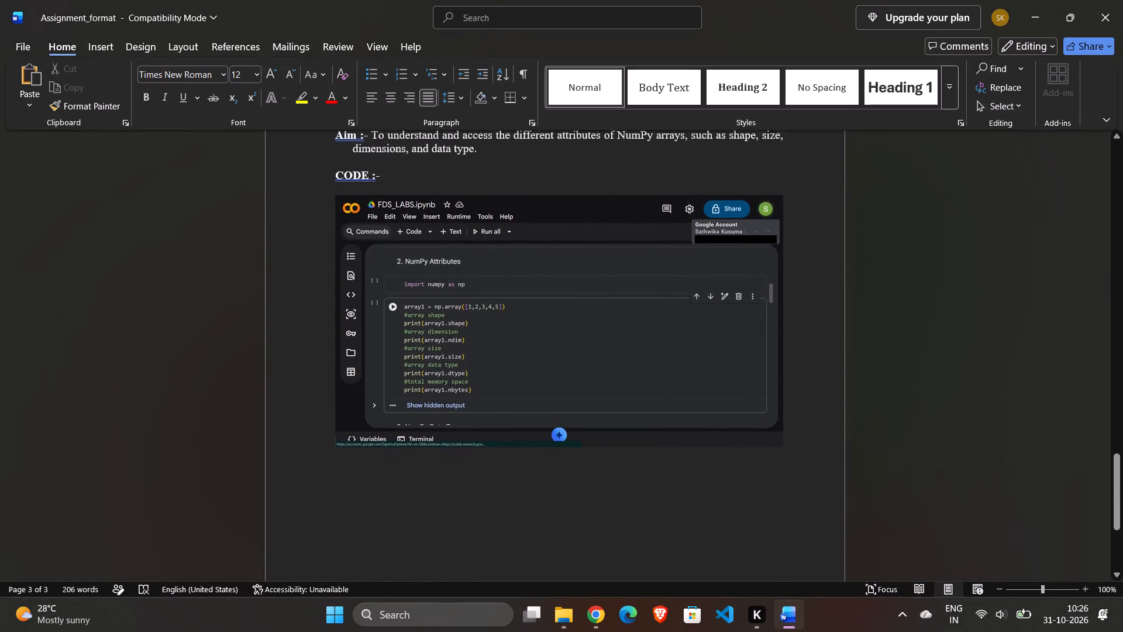
pyautogui.click(802, 449)
pyautogui.press('Return')
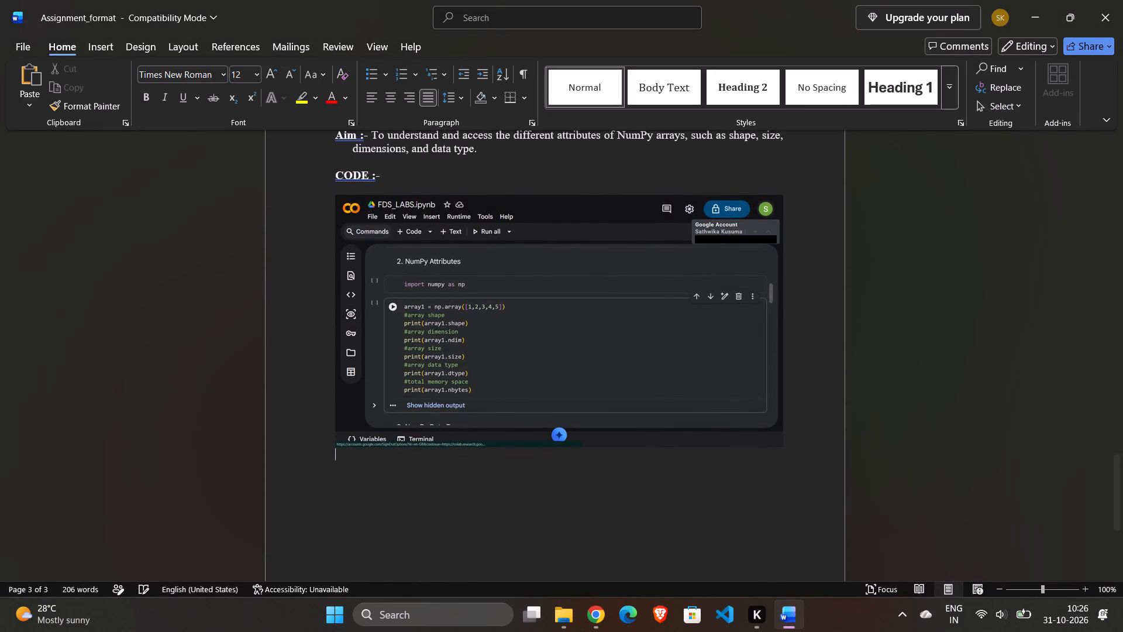
pyautogui.press('Return')
pyautogui.write('OUT')
pyautogui.write('PUT')
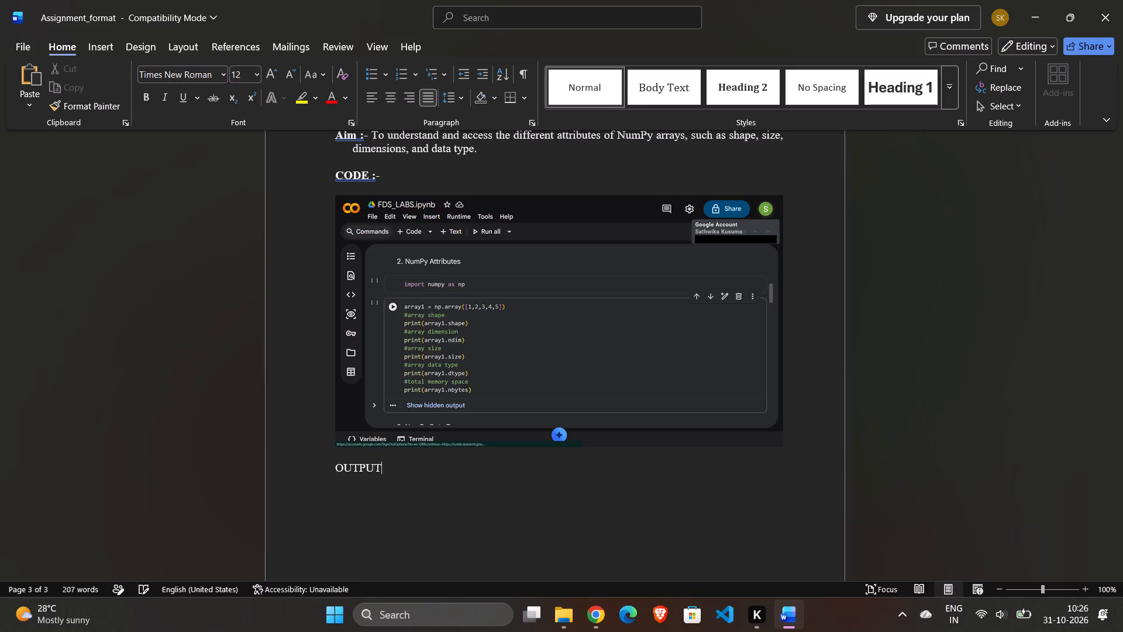
pyautogui.write(':-')
pyautogui.press('Left')
pyautogui.press('Left')
pyautogui.press('space')
# Make the "OUTPUT :-" label bold and add blank lines below it.
pyautogui.moveTo(409, 468); pyautogui.dragTo(312, 470)
pyautogui.click(322, 452)
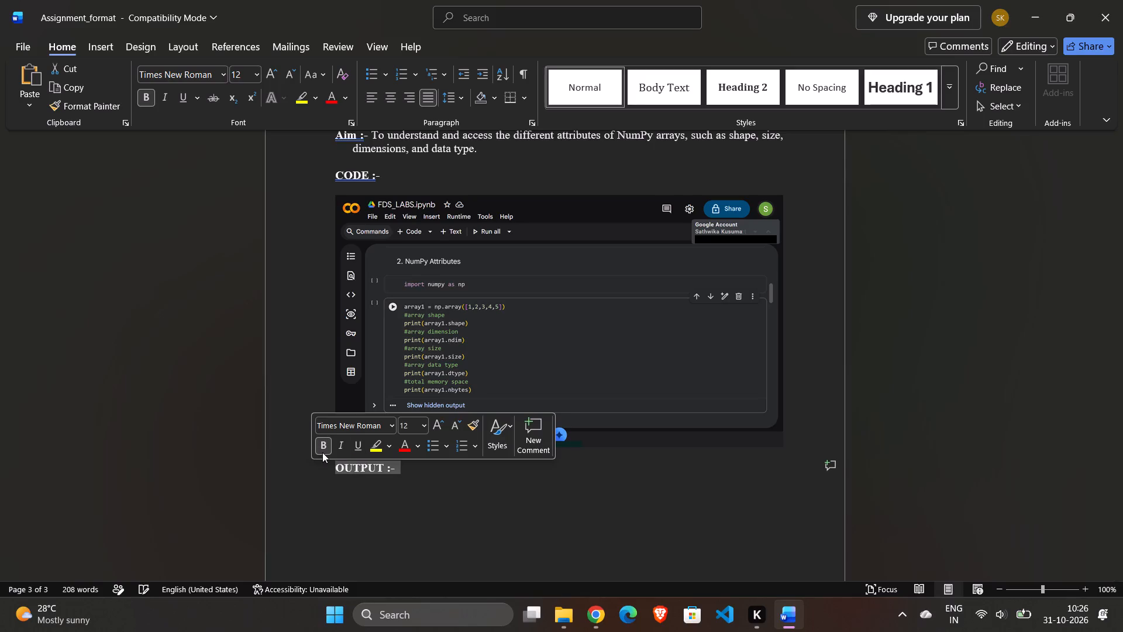
pyautogui.click(422, 487)
pyautogui.scroll(-2, 422, 487)
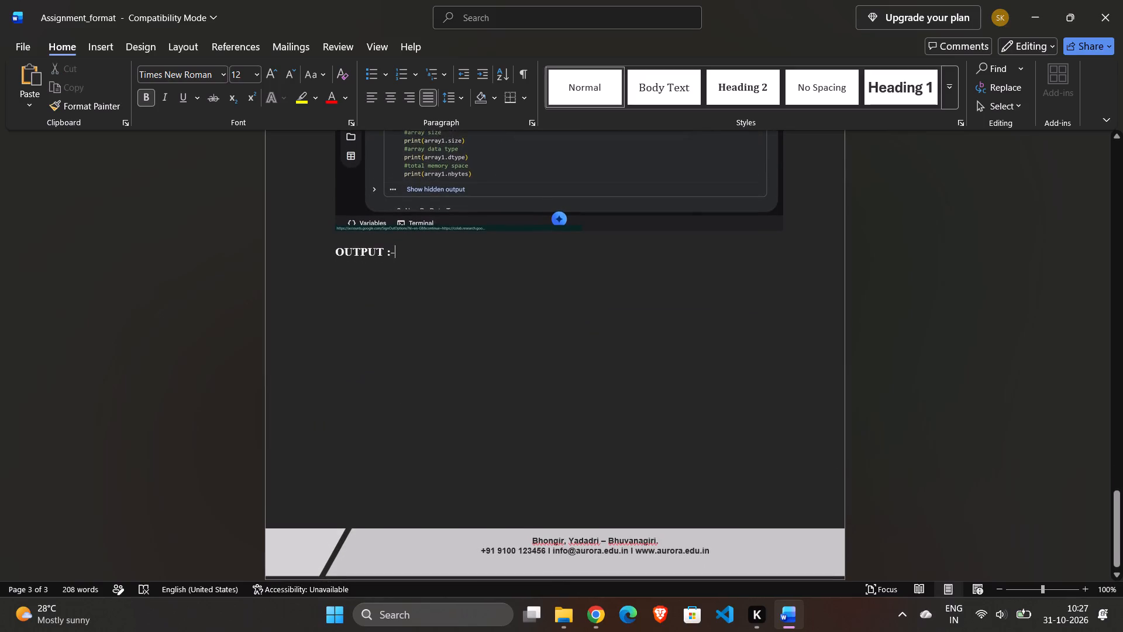
pyautogui.press('Return')
pyautogui.press('Return')
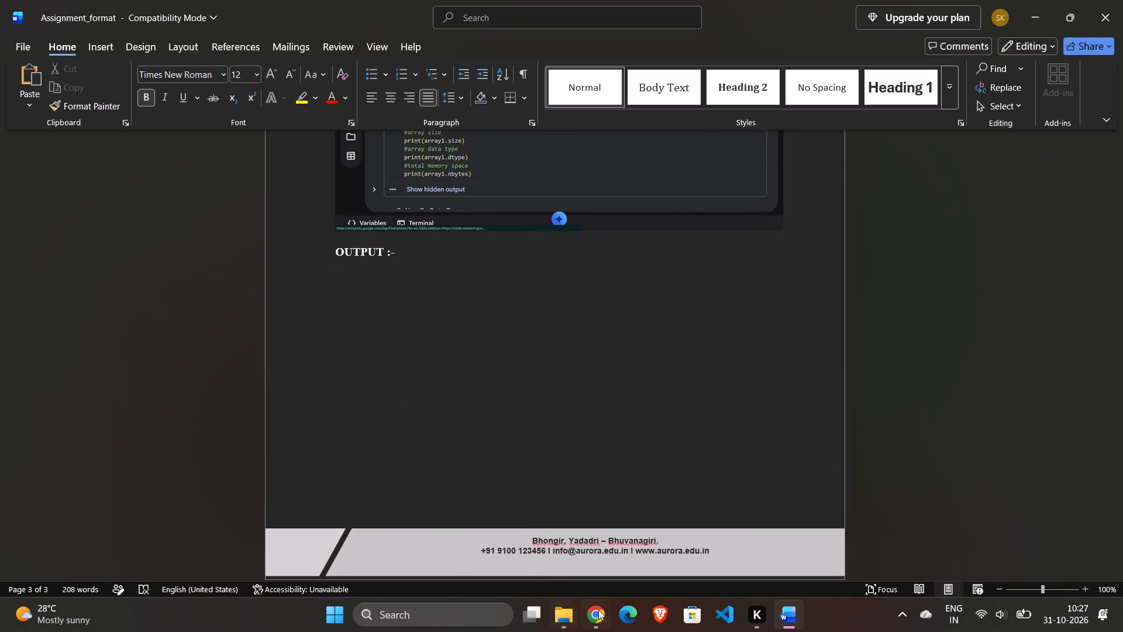
# In the FDS_LABS.ipynb Colab notebook in Chrome, show the hidden output of the NumPy Attributes code cell.
pyautogui.click(600, 610)
pyautogui.scroll(-1, 466, 521)
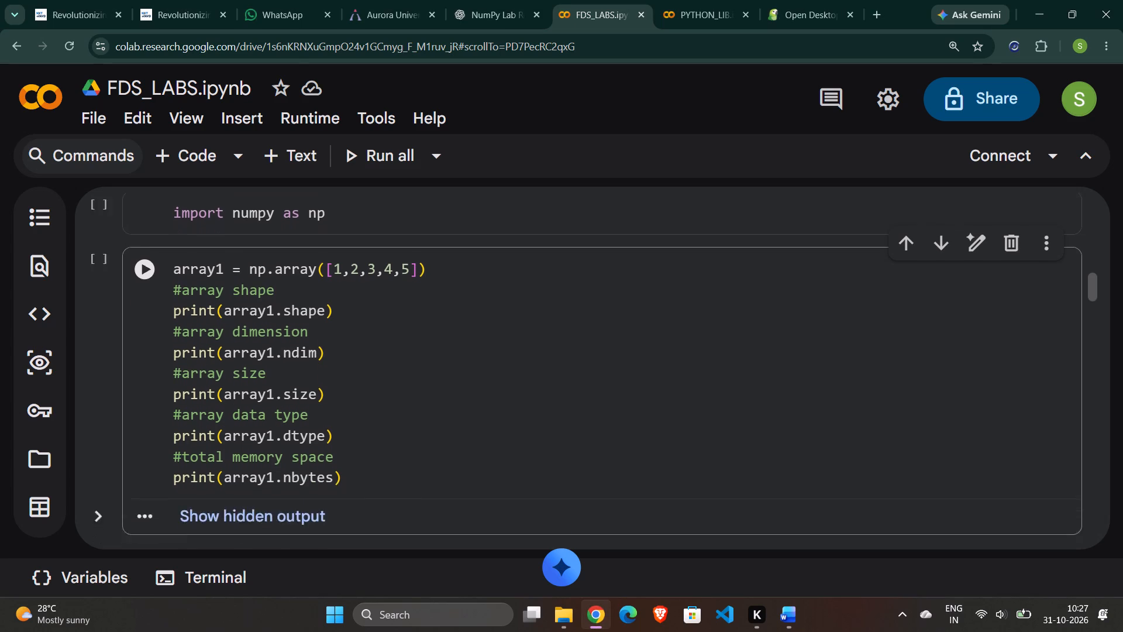
pyautogui.scroll(-2, 466, 521)
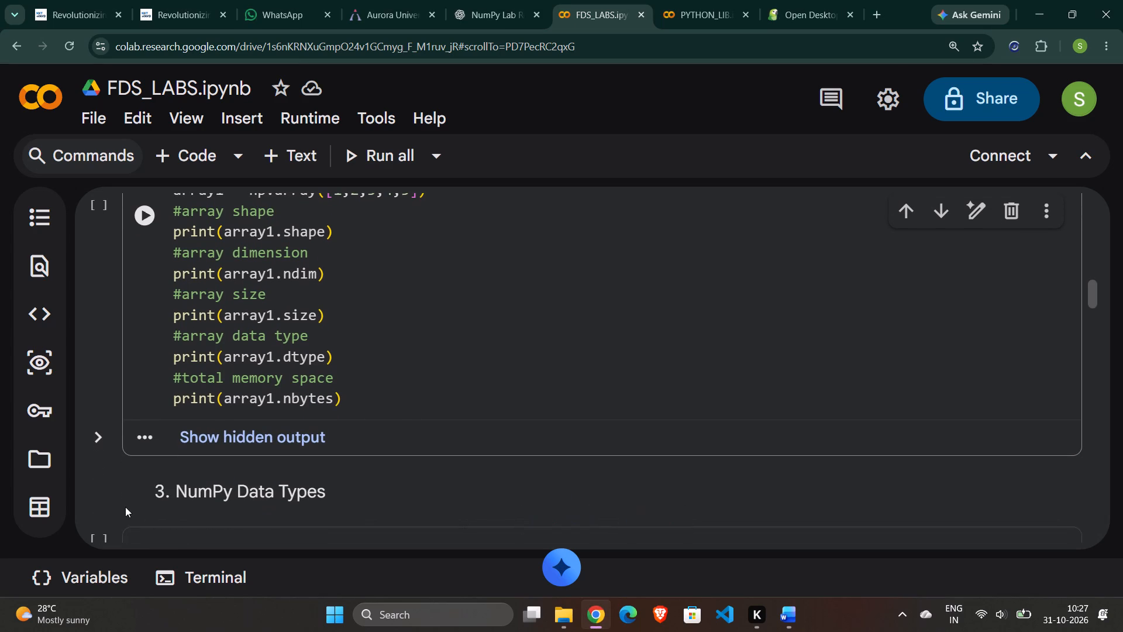
pyautogui.click(104, 440)
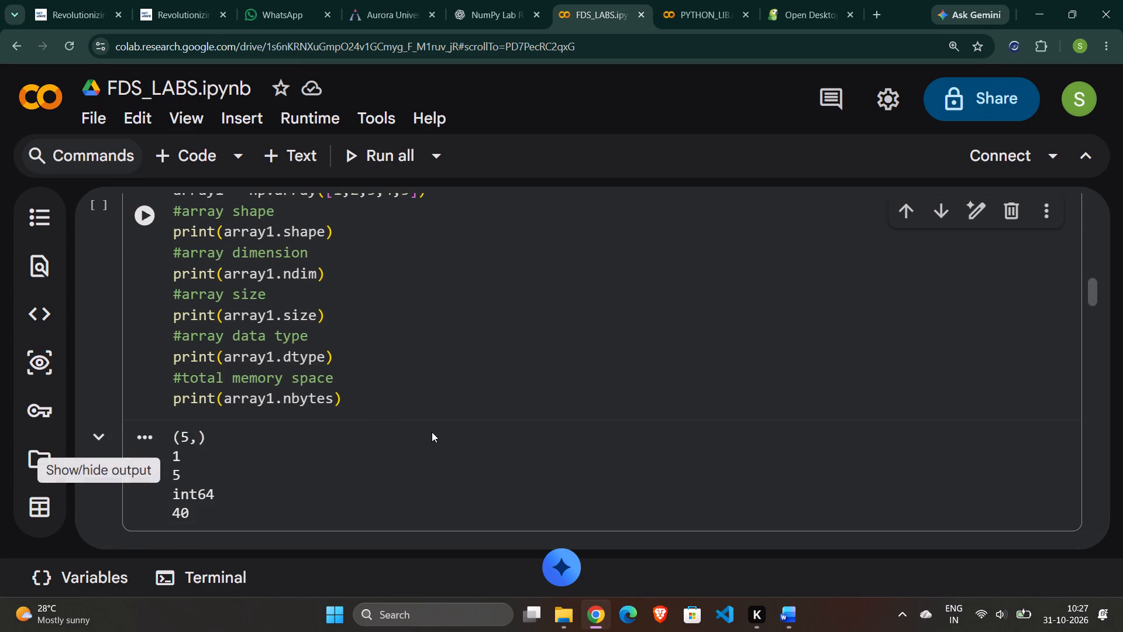
# Capture a full-screen screenshot of the NumPy Attributes code cell with its output shown.
pyautogui.press('F11')
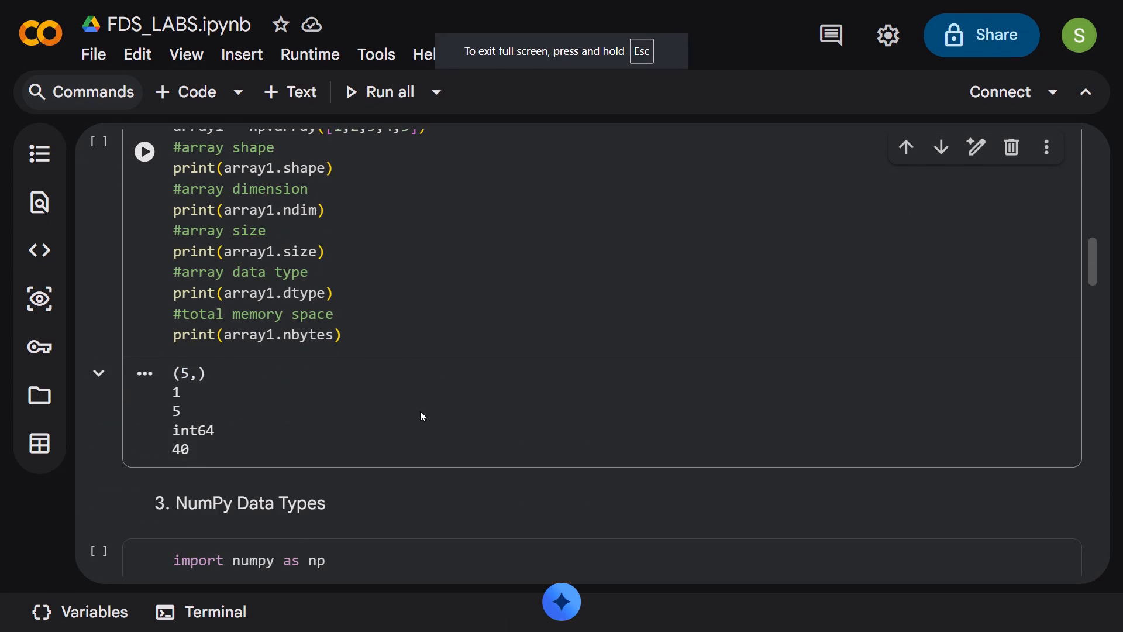
pyautogui.scroll(1, 408, 396)
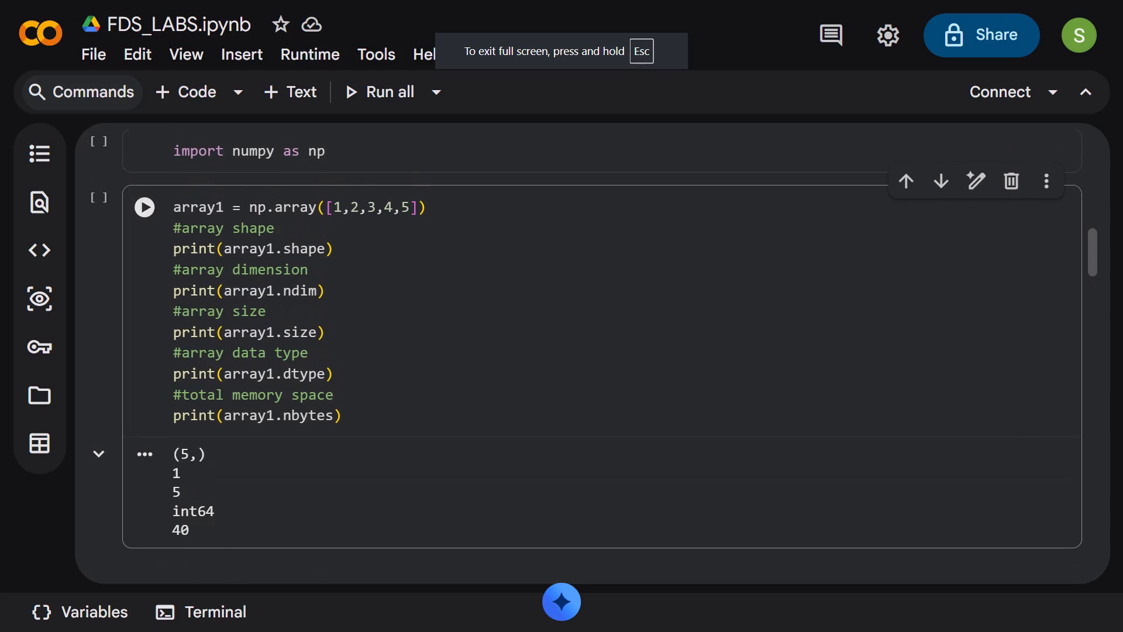
pyautogui.press('Print')
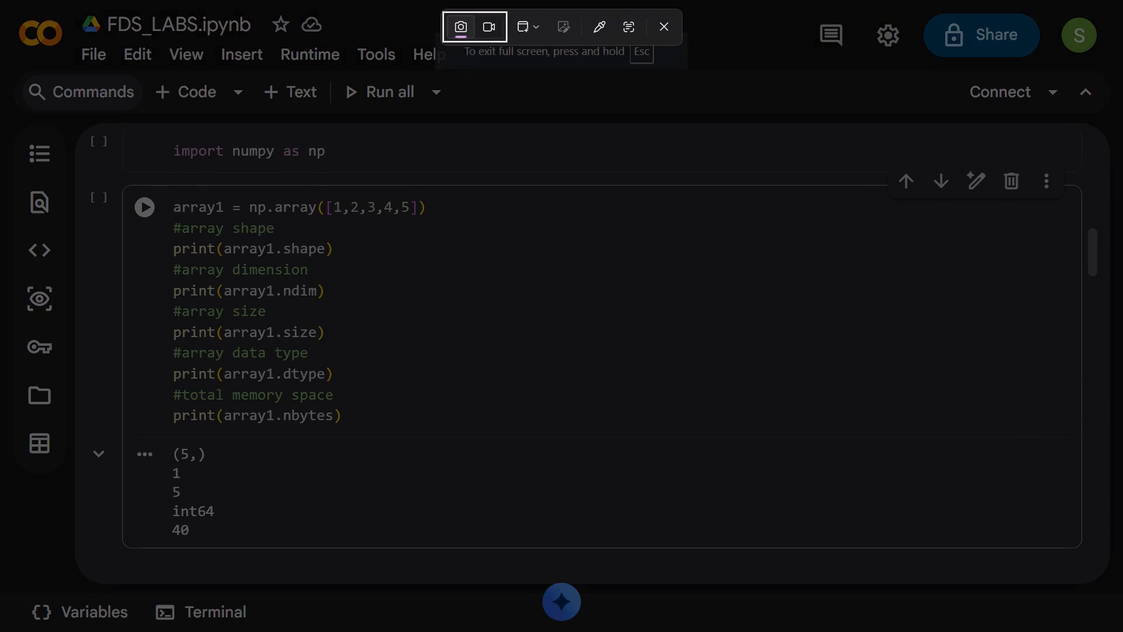
pyautogui.click(653, 39)
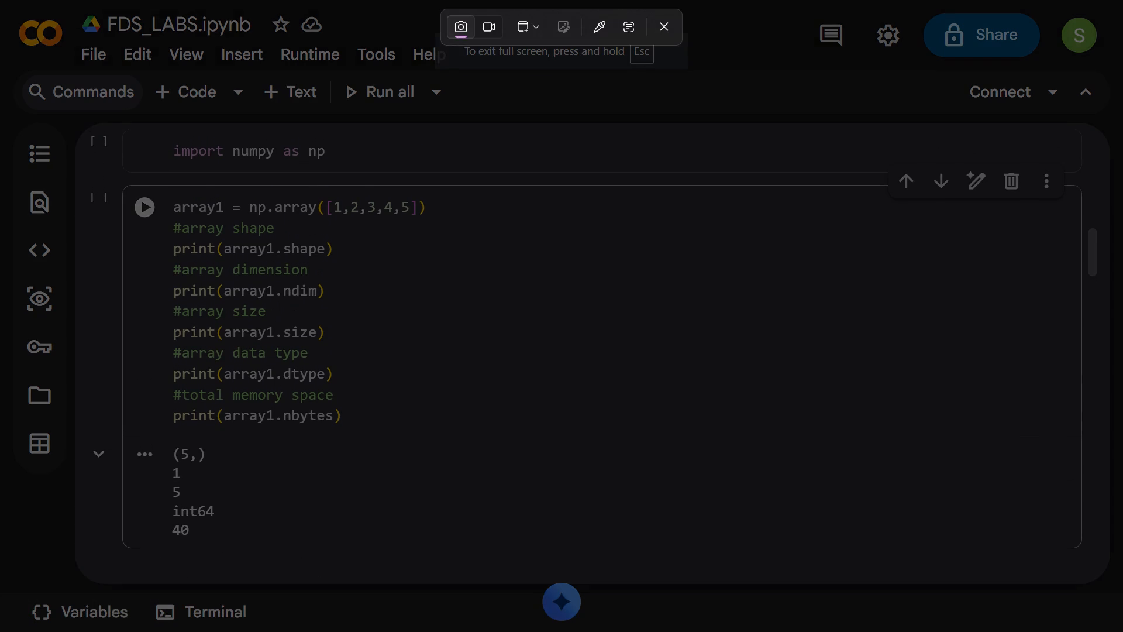
pyautogui.click(661, 28)
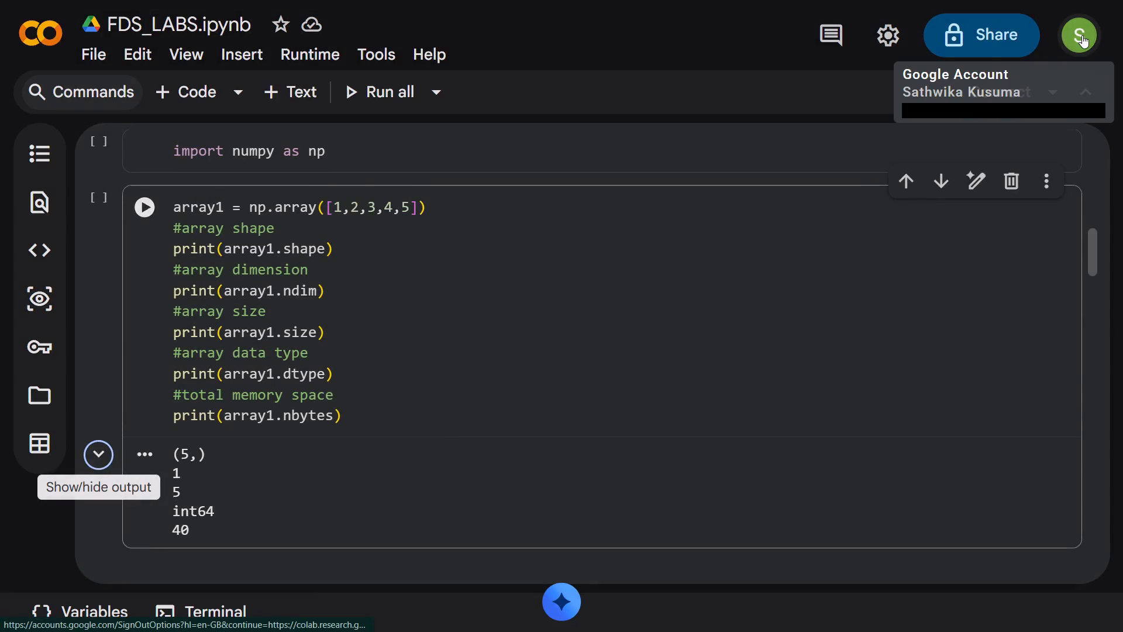
pyautogui.press('Print')
pyautogui.click(1082, 35)
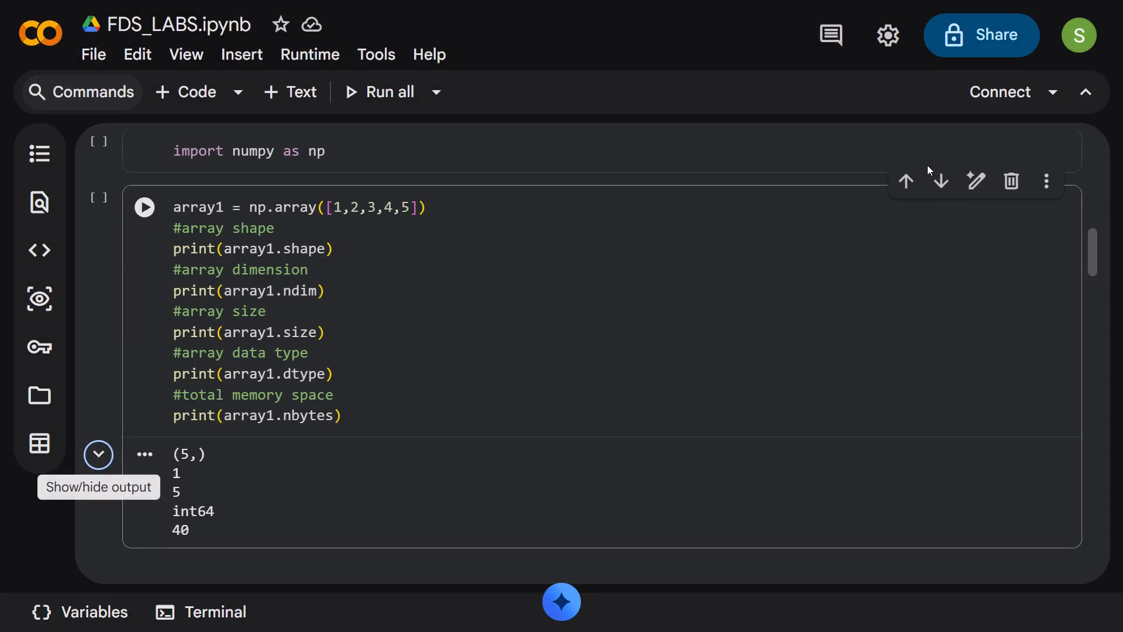
pyautogui.press('F11')
# Paste the output screenshot below the "OUTPUT :-" label of section 2 in Word and start a new line after it.
pyautogui.click(788, 621)
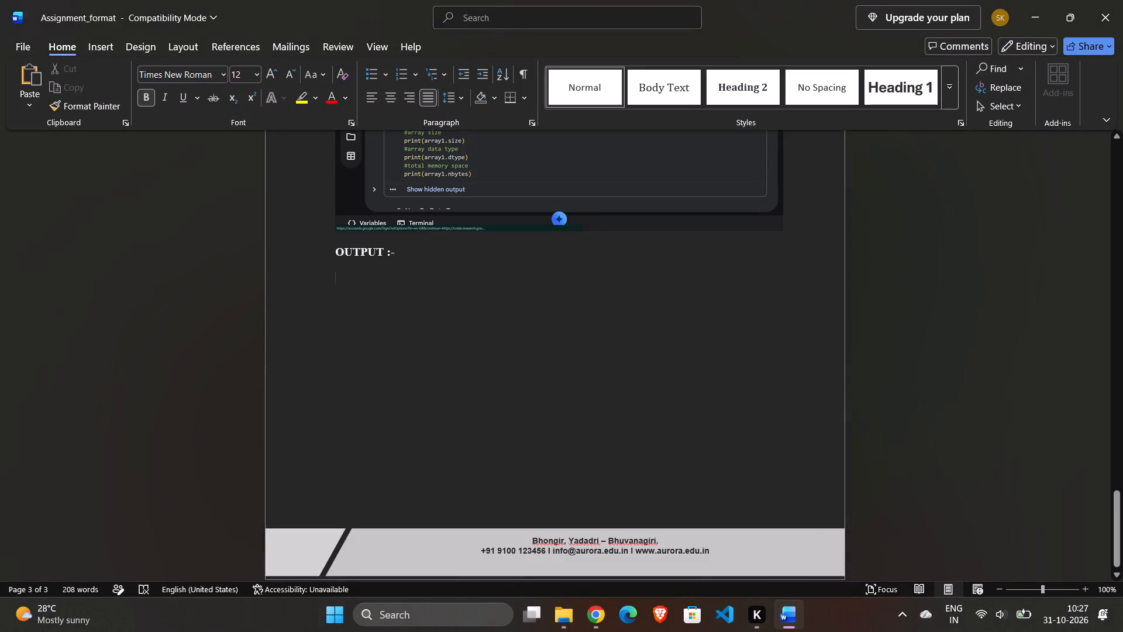
pyautogui.hotkey('ctrl', 'v')
pyautogui.scroll(-2, 335, 290)
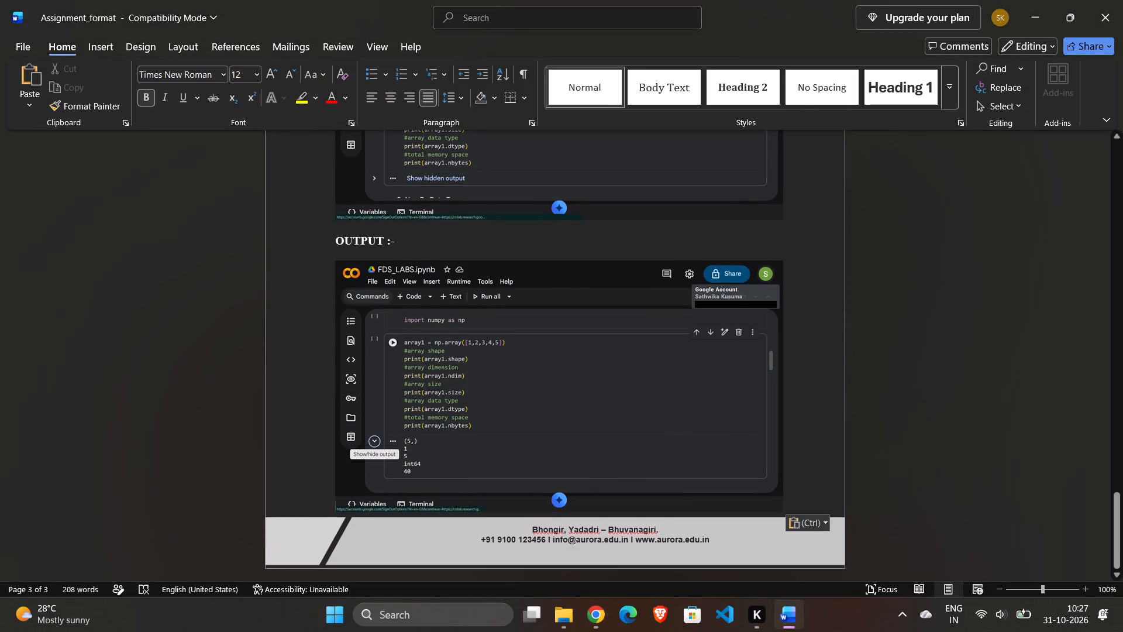
pyautogui.click(802, 495)
pyautogui.press('Return')
# Slightly reduce the height of the NumPy Attributes code screenshot in section 2, keeping its width.
pyautogui.scroll(1, 802, 495)
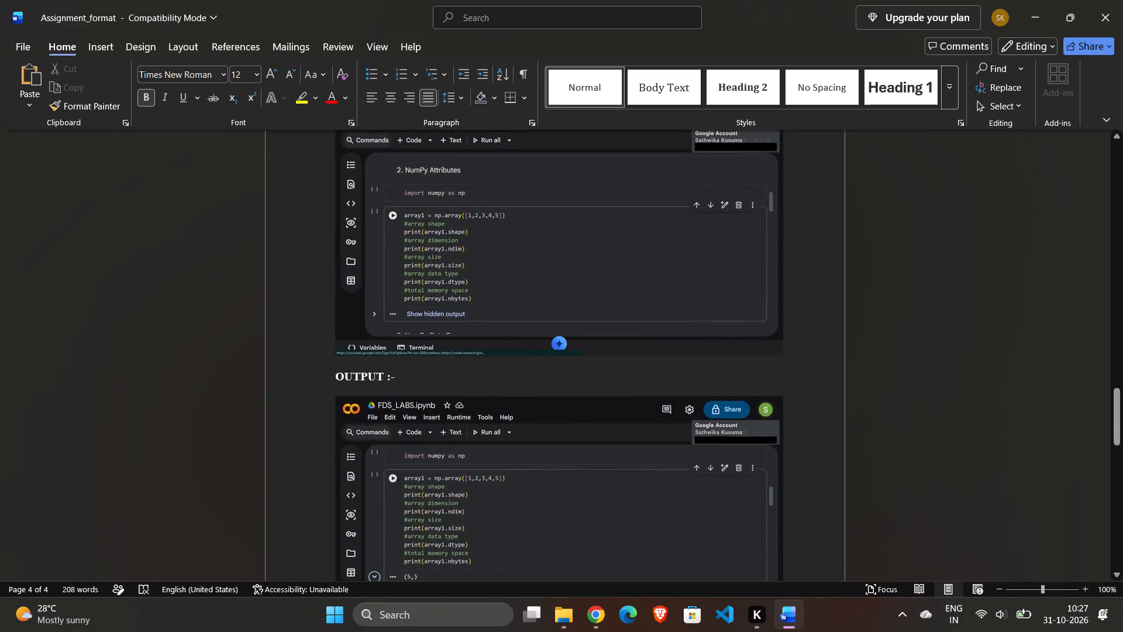
pyautogui.click(560, 353)
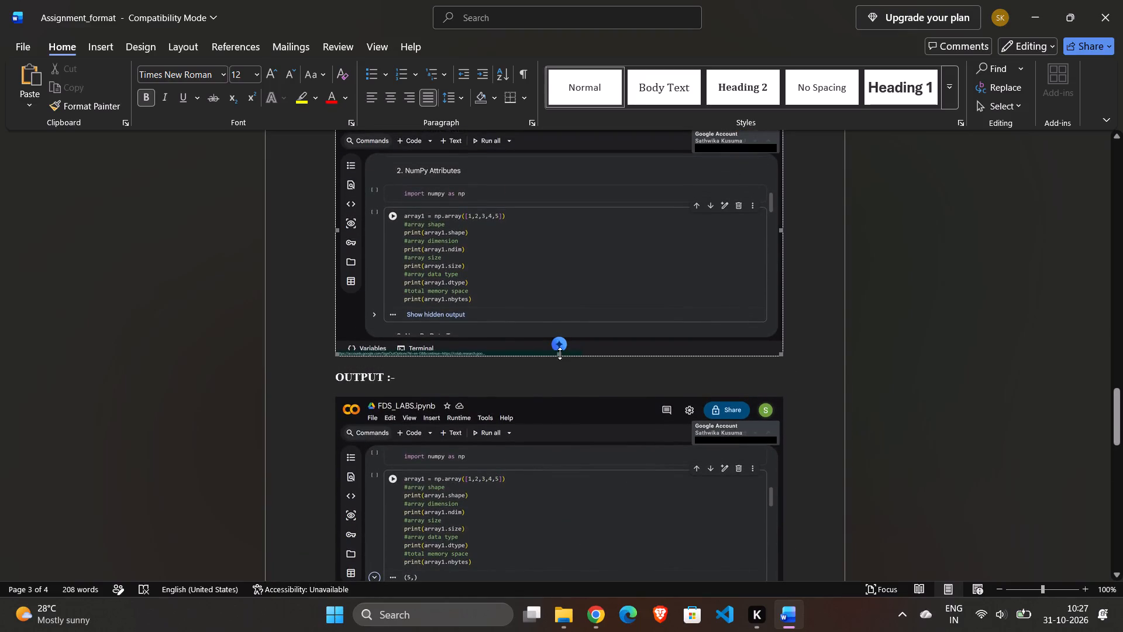
pyautogui.moveTo(559, 358); pyautogui.dragTo(558, 348)
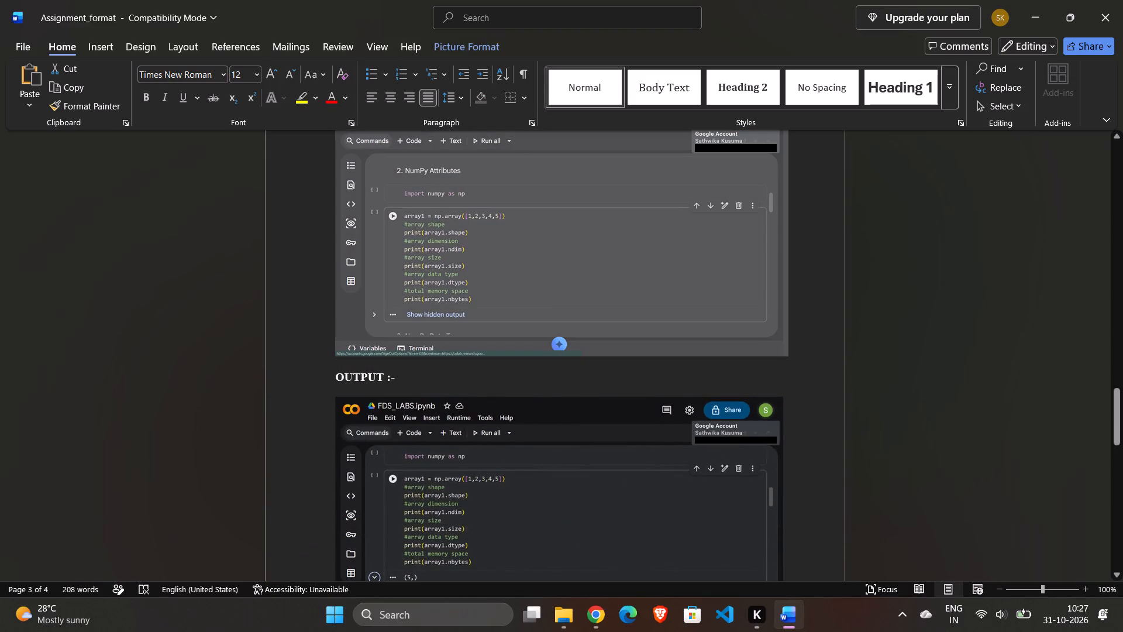
pyautogui.moveTo(558, 348); pyautogui.dragTo(558, 348)
pyautogui.click(558, 348)
pyautogui.click(553, 317)
pyautogui.click(553, 317)
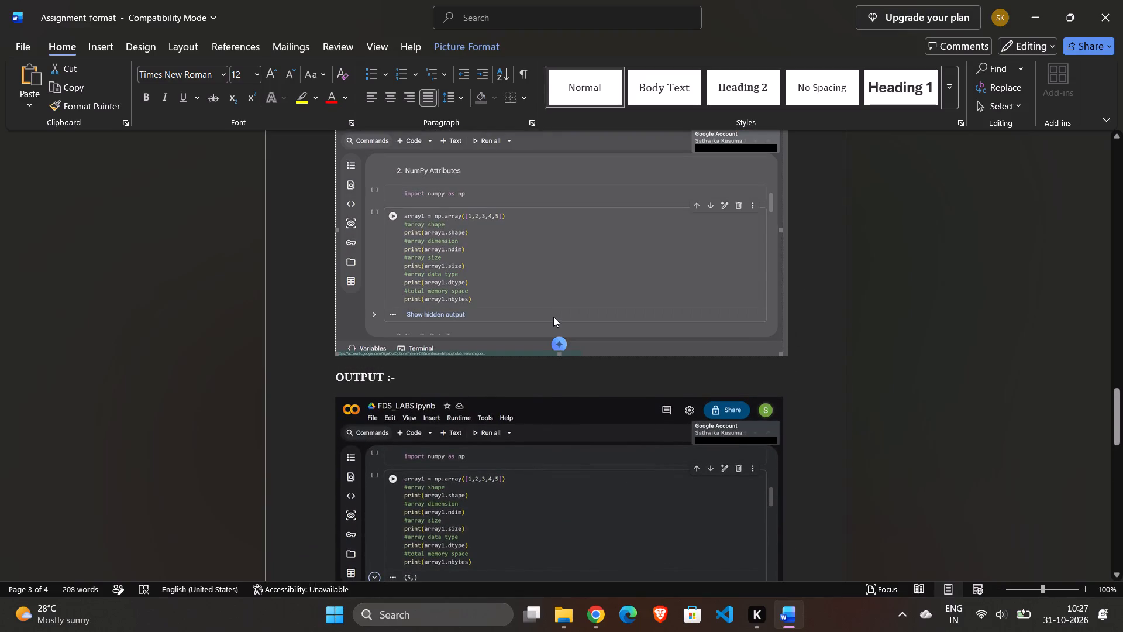
pyautogui.scroll(1, 553, 317)
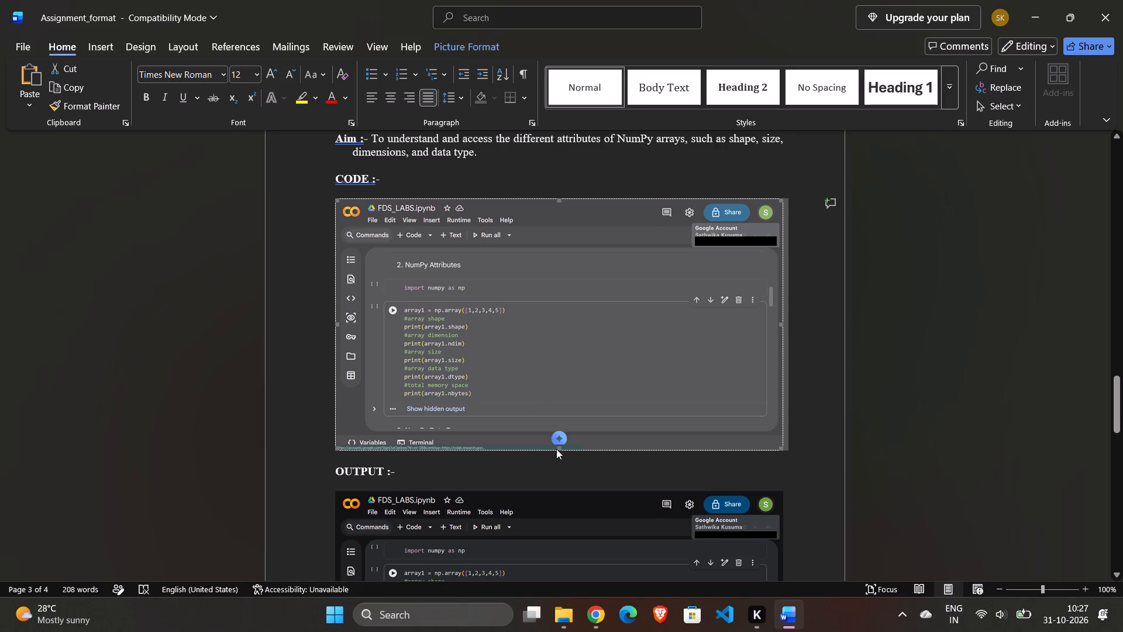
pyautogui.moveTo(557, 449); pyautogui.dragTo(559, 434)
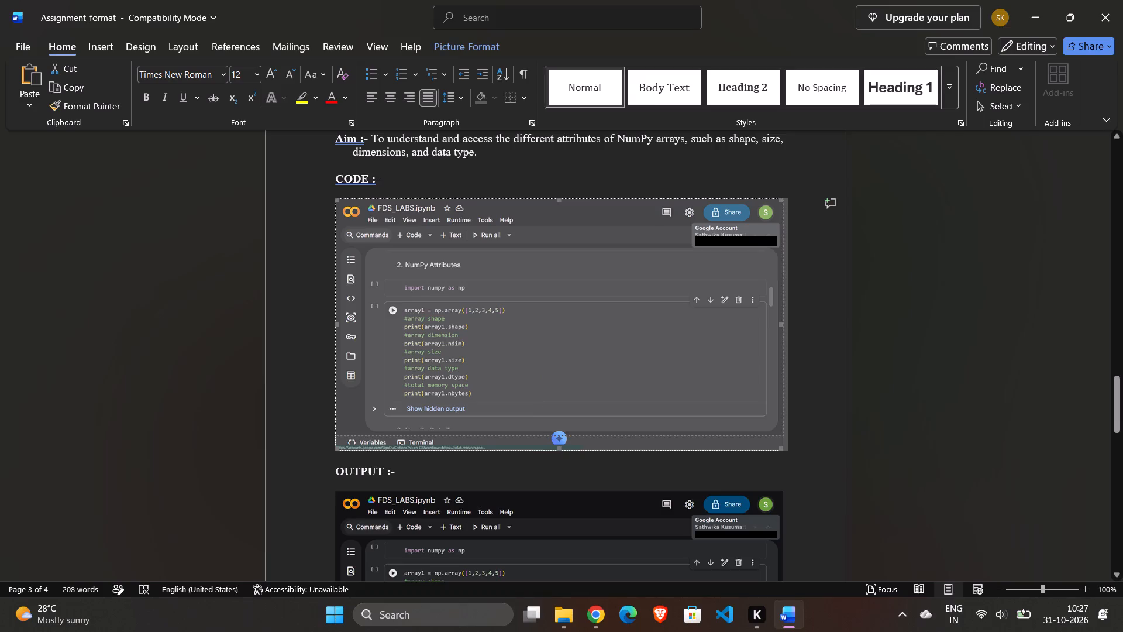
pyautogui.moveTo(559, 434); pyautogui.dragTo(559, 436)
# Add line breaks after the section 2 output screenshot so the text continues at the top of page 4.
pyautogui.scroll(-1, 554, 475)
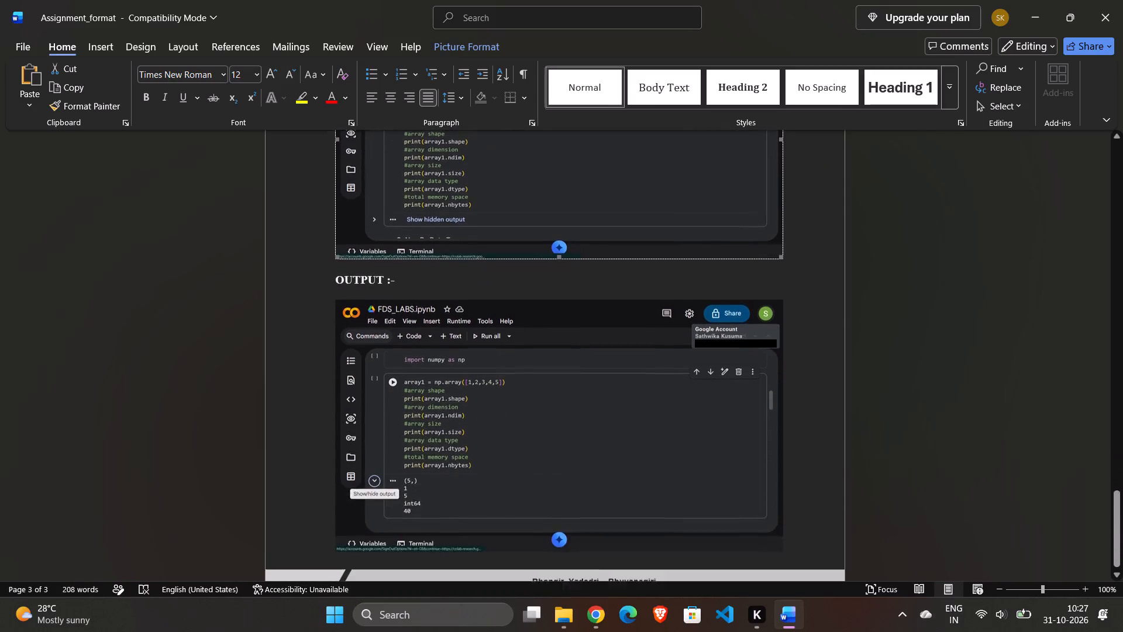
pyautogui.scroll(-1, 554, 475)
pyautogui.scroll(2, 554, 475)
pyautogui.scroll(-2, 554, 475)
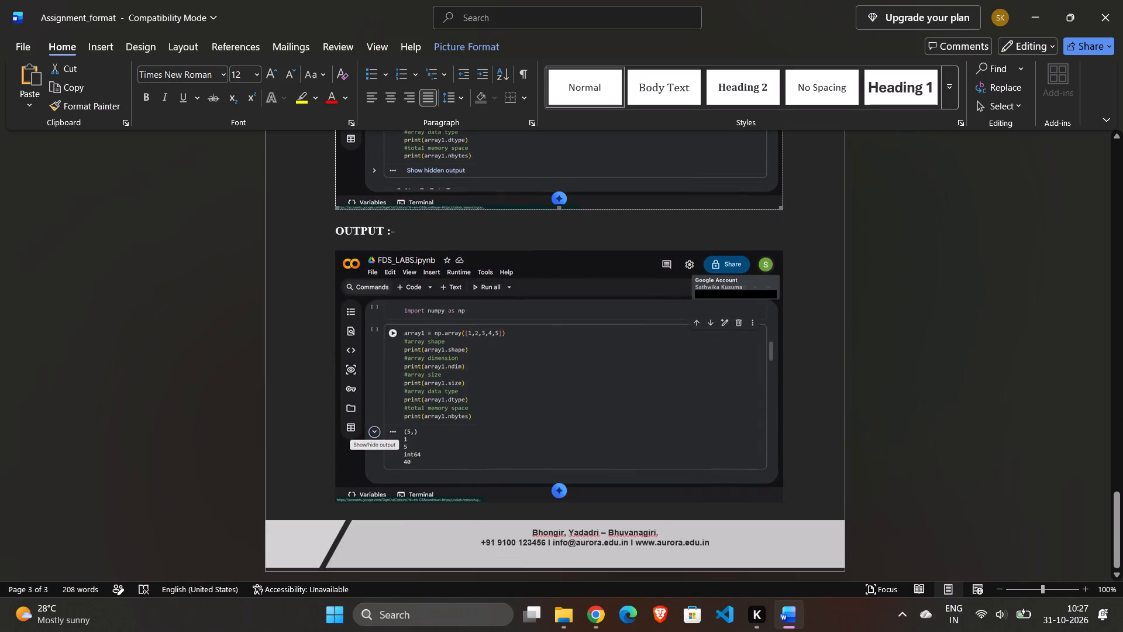
pyautogui.scroll(-2, 554, 475)
pyautogui.click(797, 488)
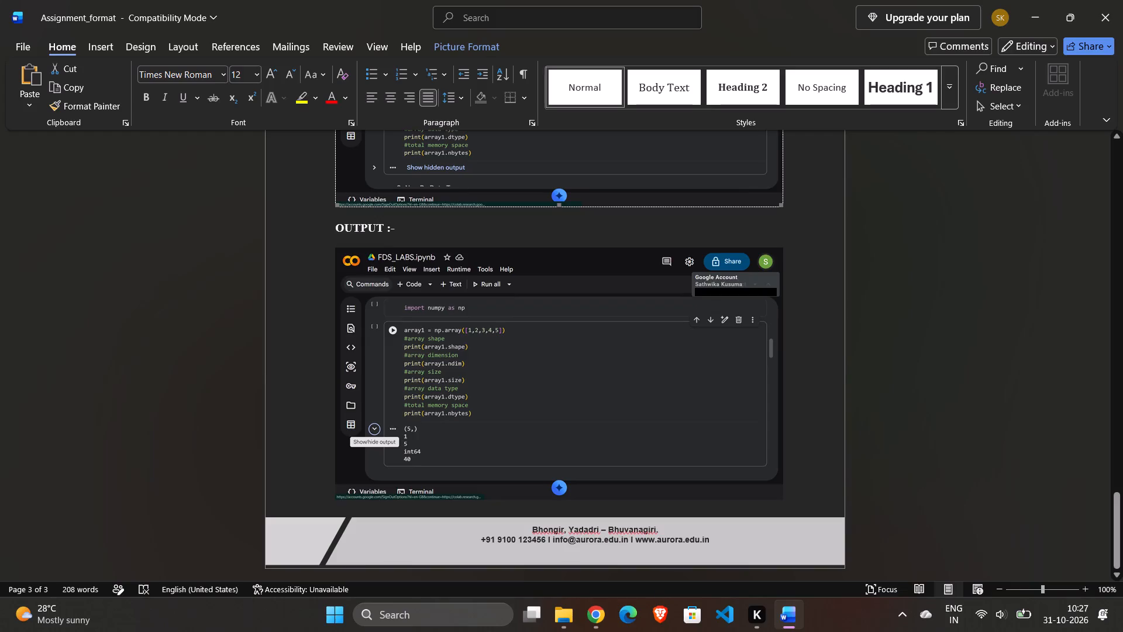
pyautogui.press('Return')
pyautogui.scroll(-2, 797, 488)
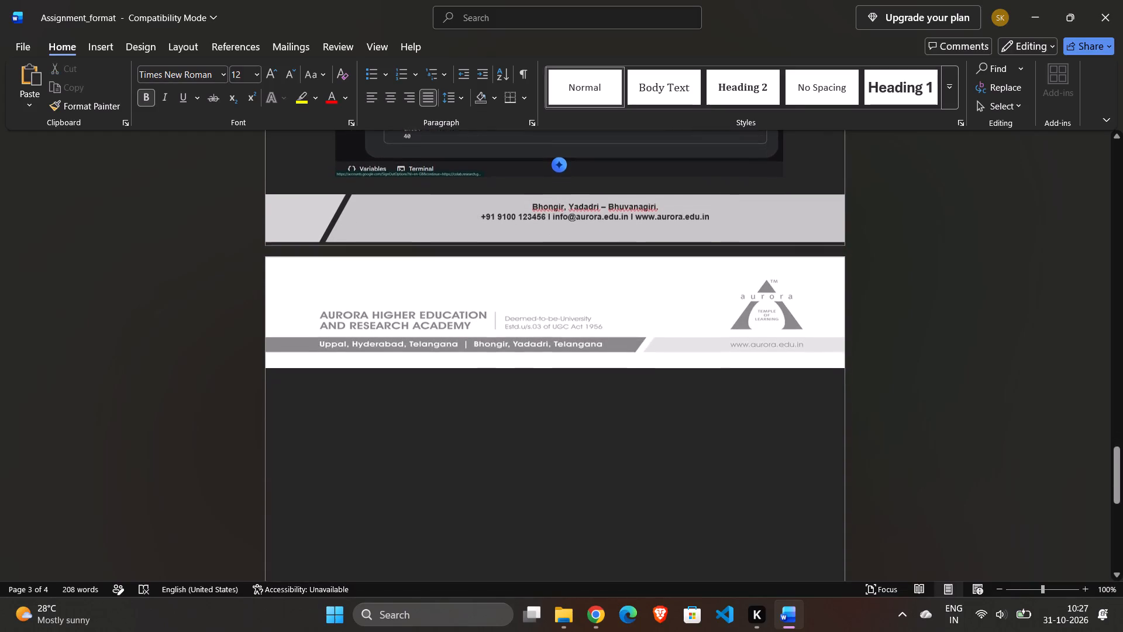
pyautogui.press('Return')
pyautogui.scroll(-1, 797, 488)
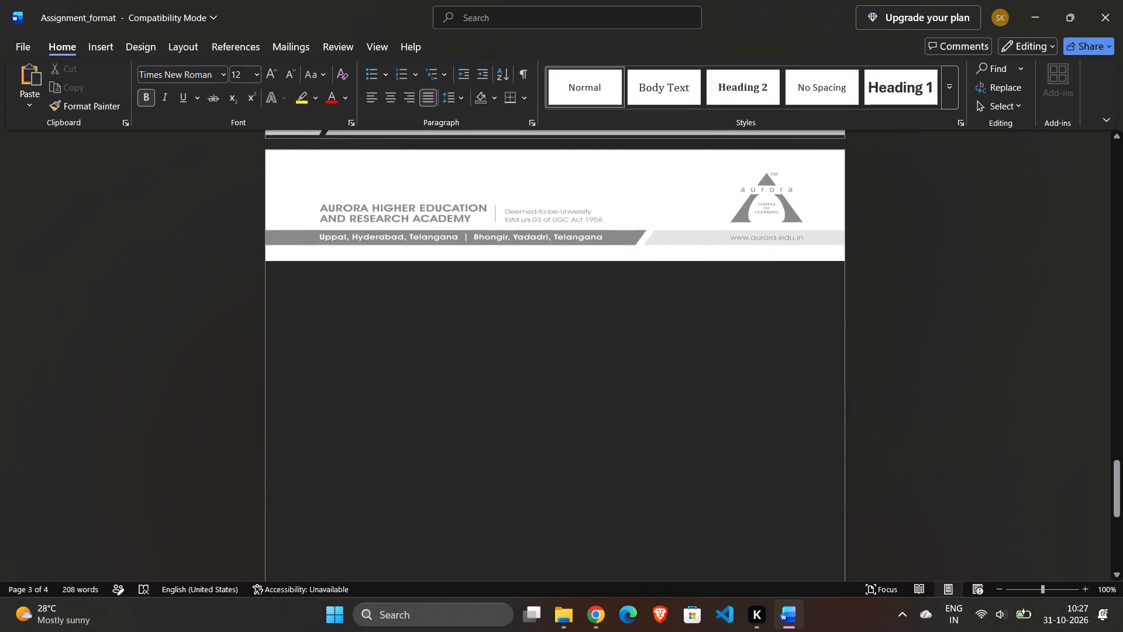
pyautogui.press('Return')
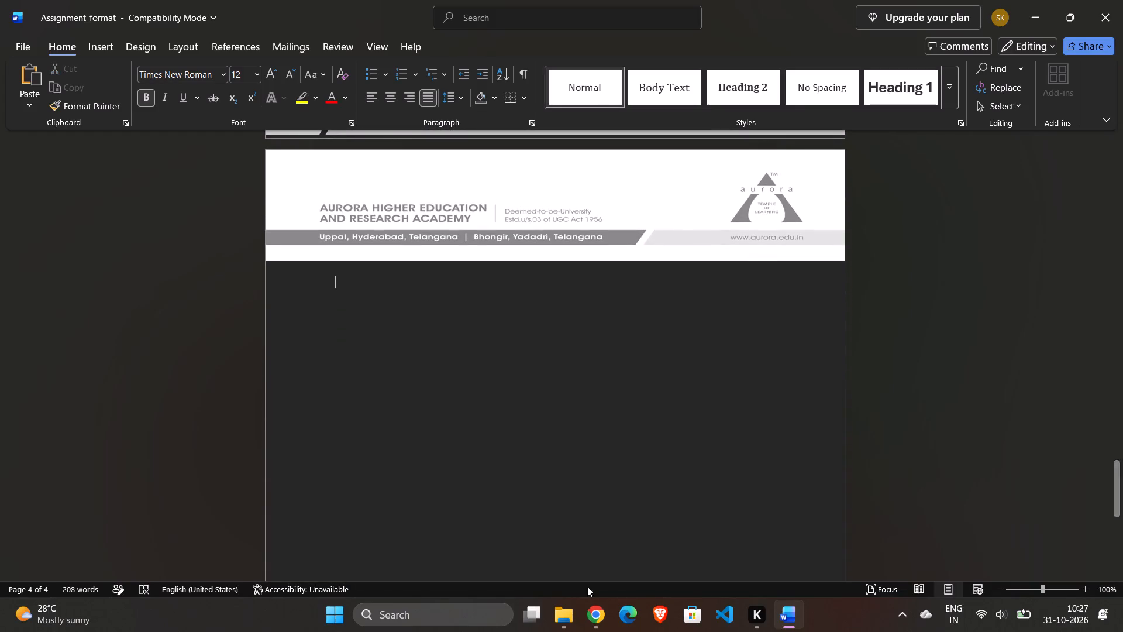
pyautogui.press('BackSpace')
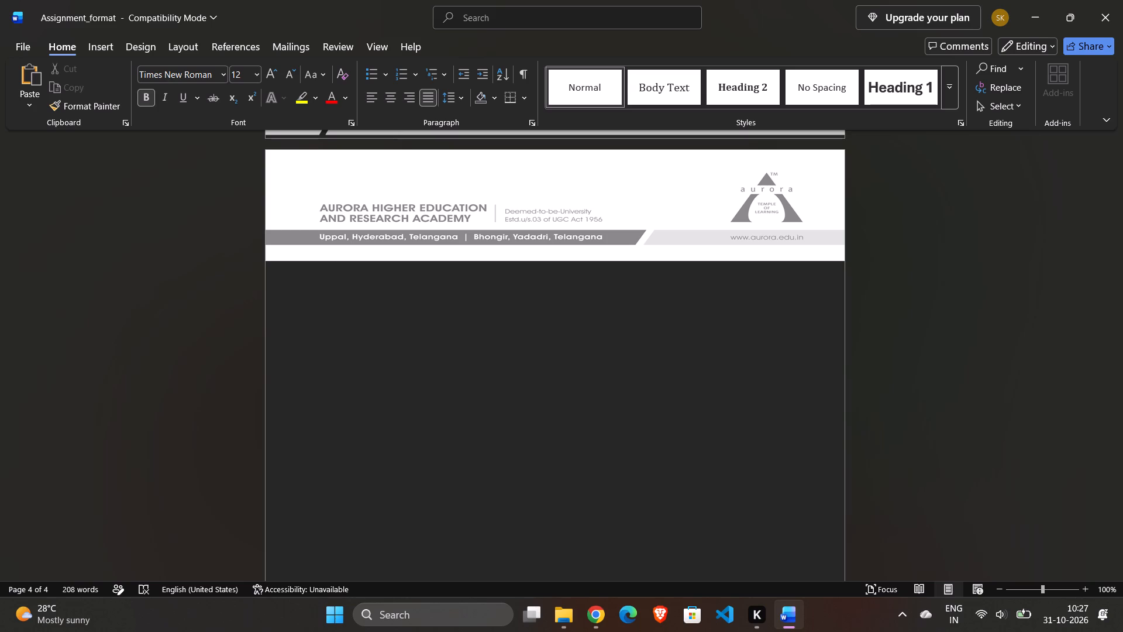
# Enter the bold label "Explanation:-" at the top of page 4.
pyautogui.write('EXPLA')
pyautogui.press('BackSpace')
pyautogui.press('BackSpace')
pyautogui.press('BackSpace')
pyautogui.press('BackSpace')
pyautogui.write('xplanation:-')
pyautogui.press('space')
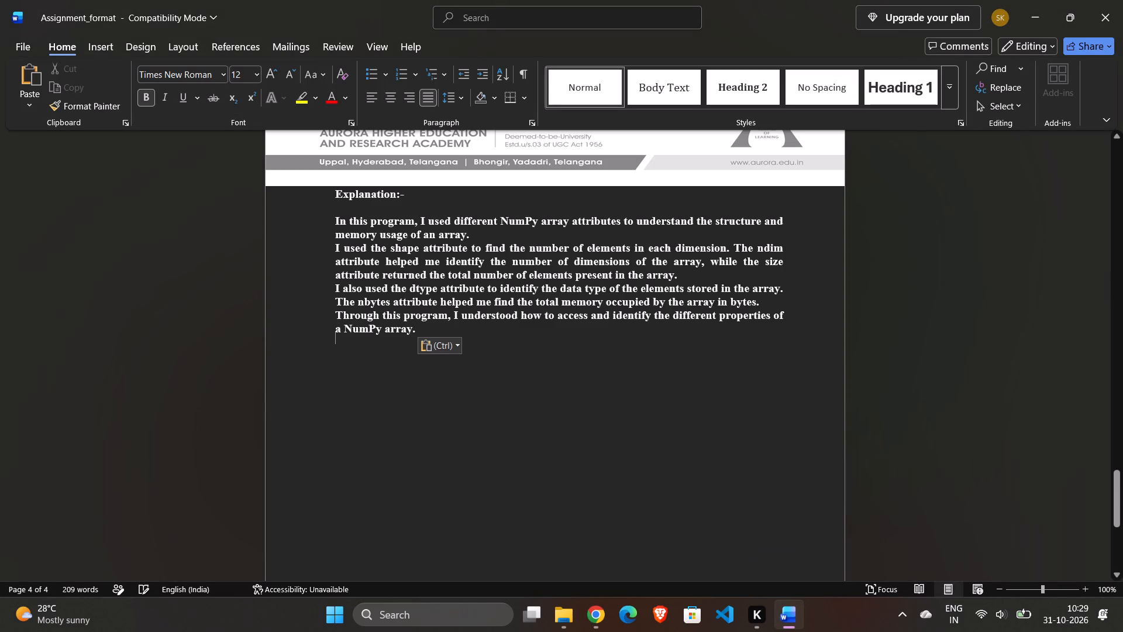
# Remove bold from the section 2 explanation paragraphs and add a blank line after them.
pyautogui.moveTo(421, 329); pyautogui.dragTo(412, 328)
pyautogui.moveTo(412, 328); pyautogui.dragTo(325, 222)
pyautogui.click(340, 197)
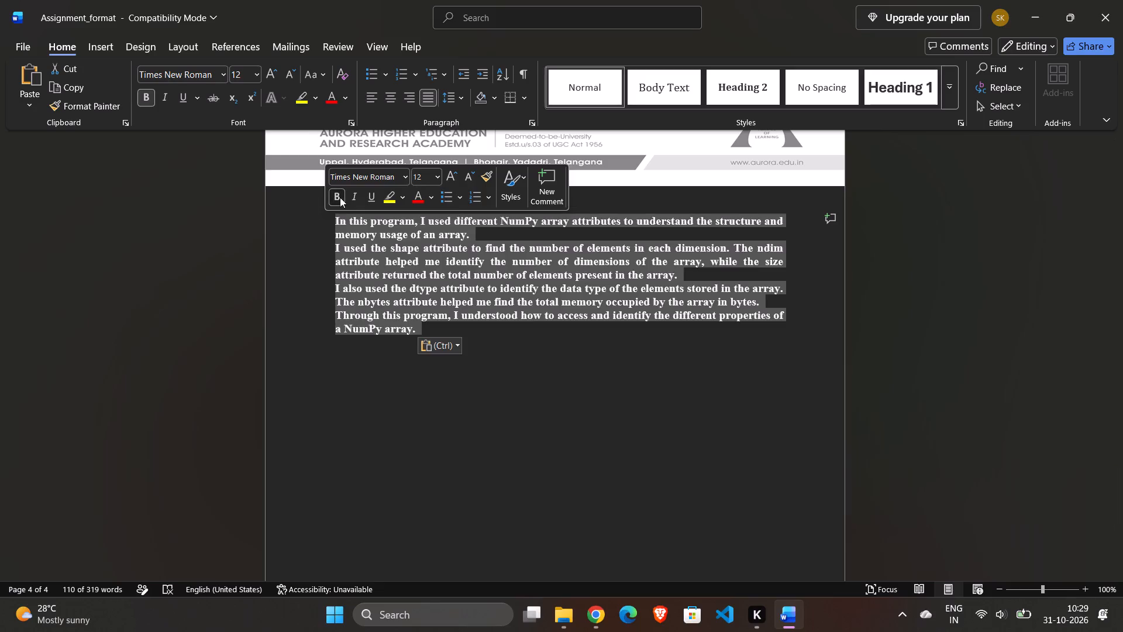
pyautogui.click(426, 344)
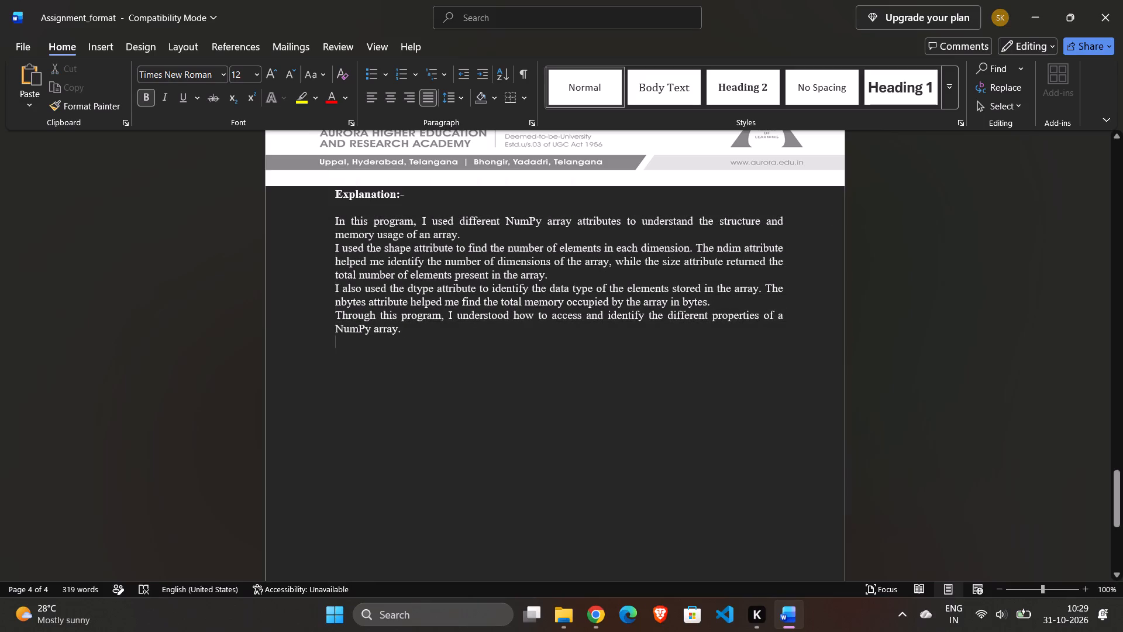
pyautogui.press('Return')
# Copy the heading "3. NUMPY DATA TYPES" from ChatGPT and paste it below the section 2 explanation in Word.
pyautogui.scroll(3, 549, 465)
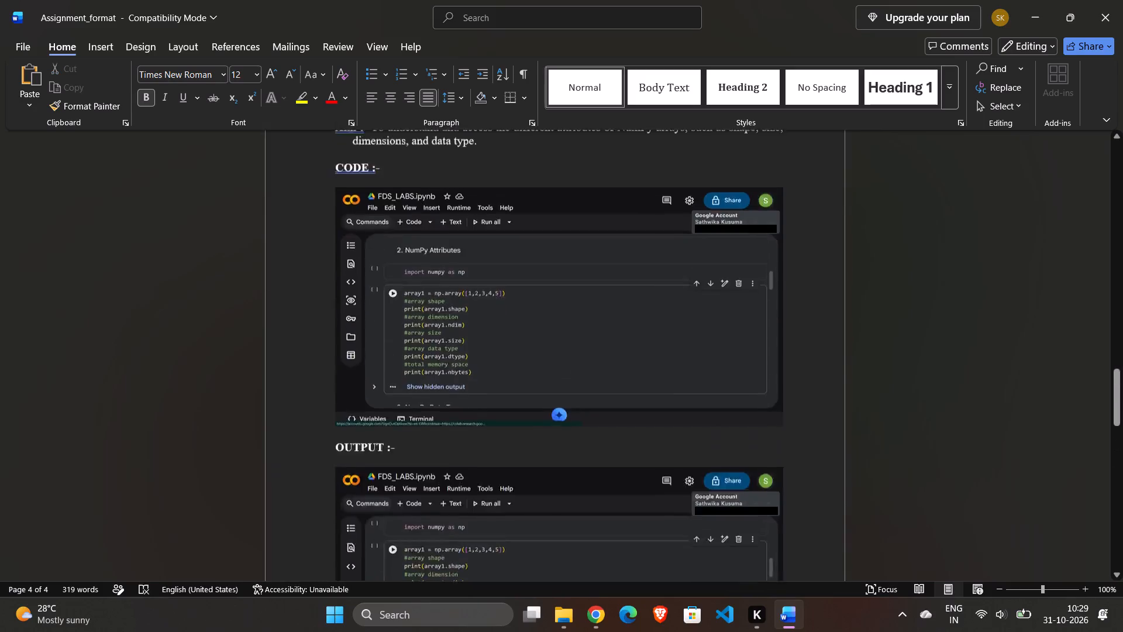
pyautogui.scroll(3, 549, 465)
pyautogui.scroll(-8, 549, 465)
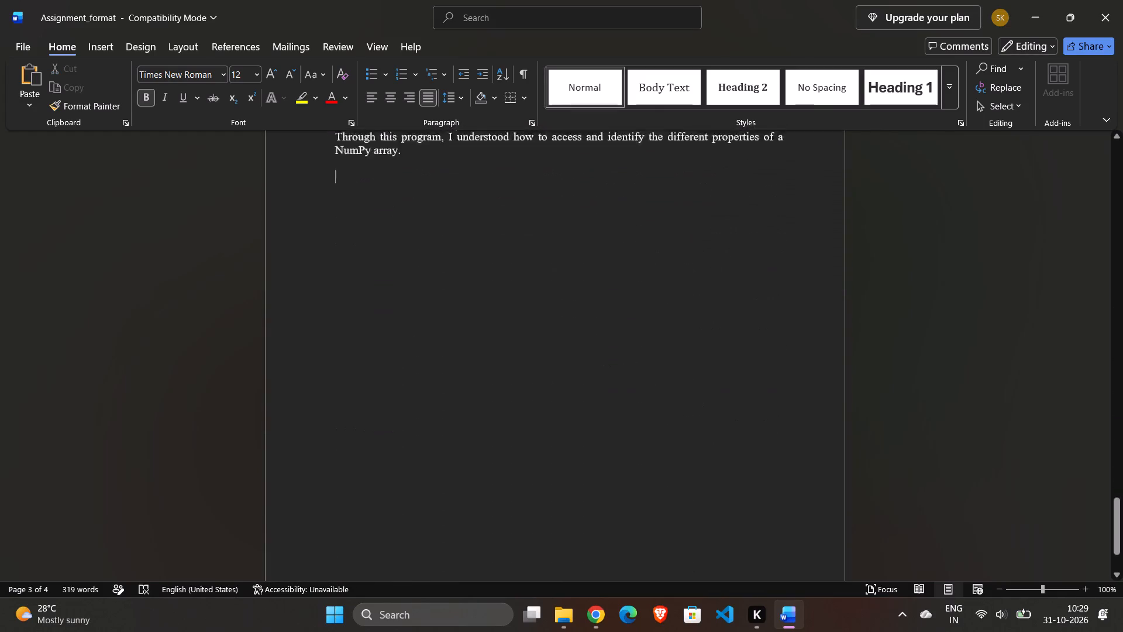
pyautogui.scroll(-1, 559, 440)
pyautogui.scroll(1, 559, 440)
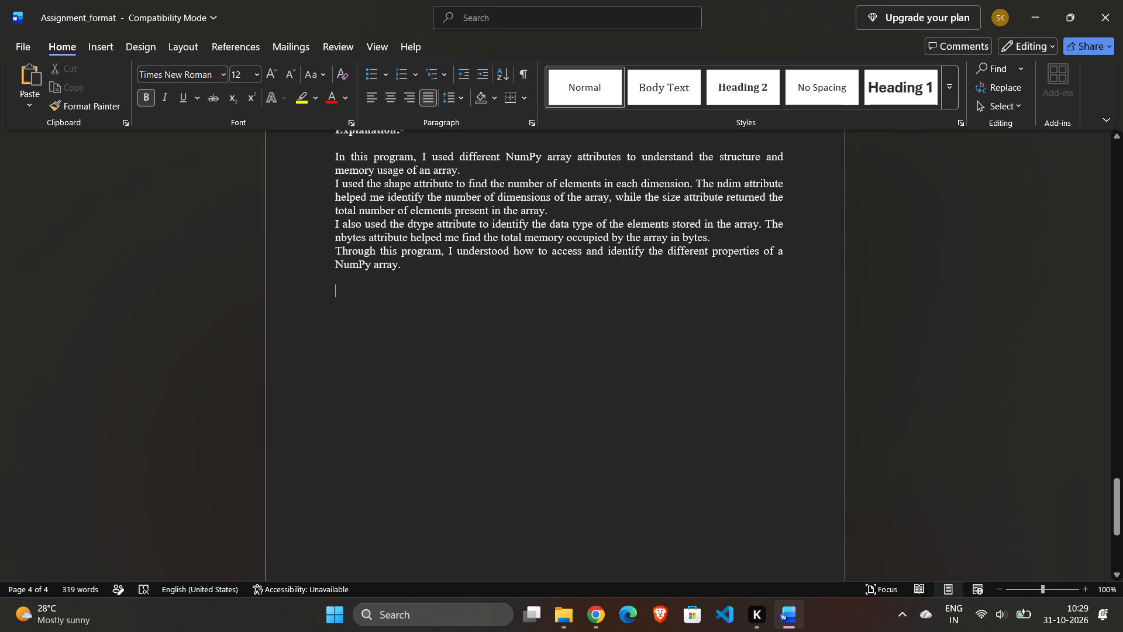
pyautogui.click(599, 625)
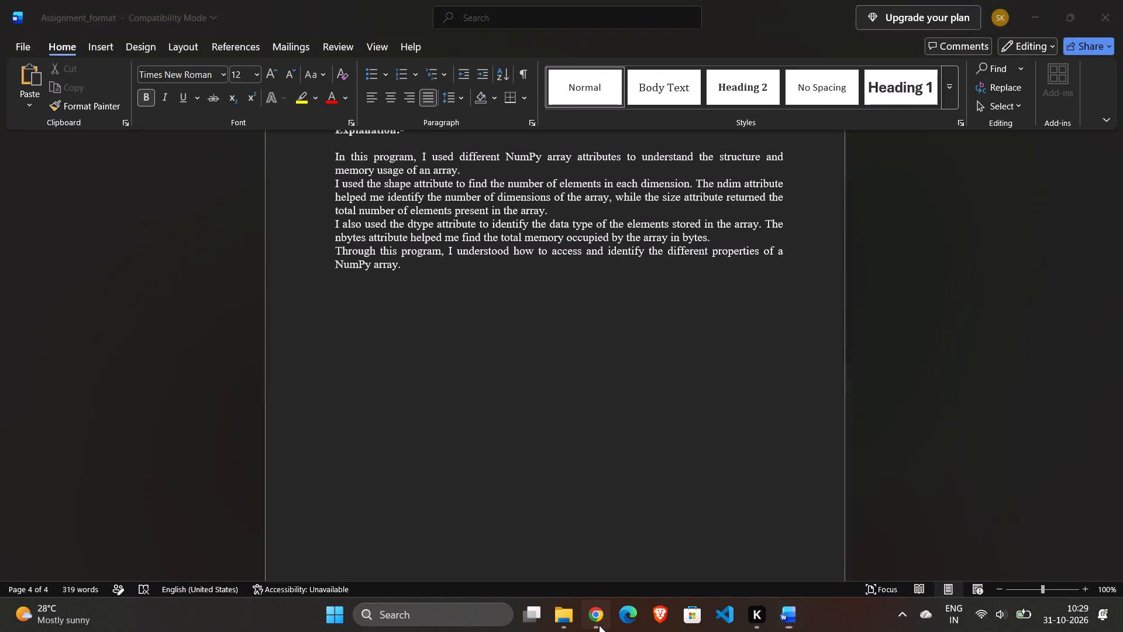
pyautogui.click(563, 400)
pyautogui.scroll(-1, 563, 400)
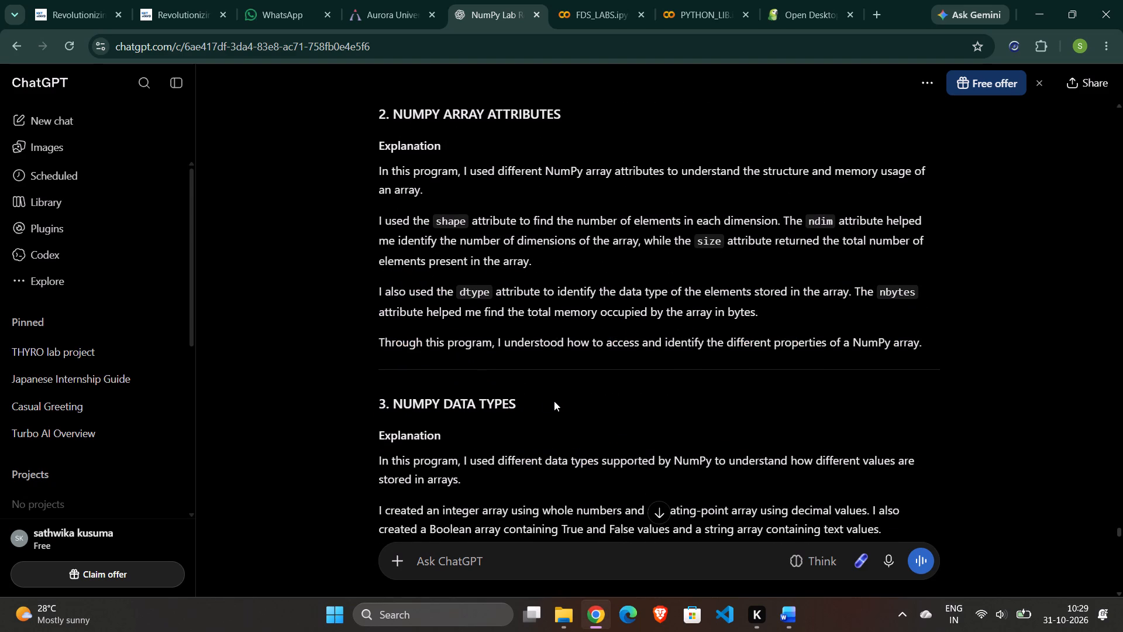
pyautogui.moveTo(547, 402); pyautogui.dragTo(347, 415)
pyautogui.hotkey('ctrl', 'c')
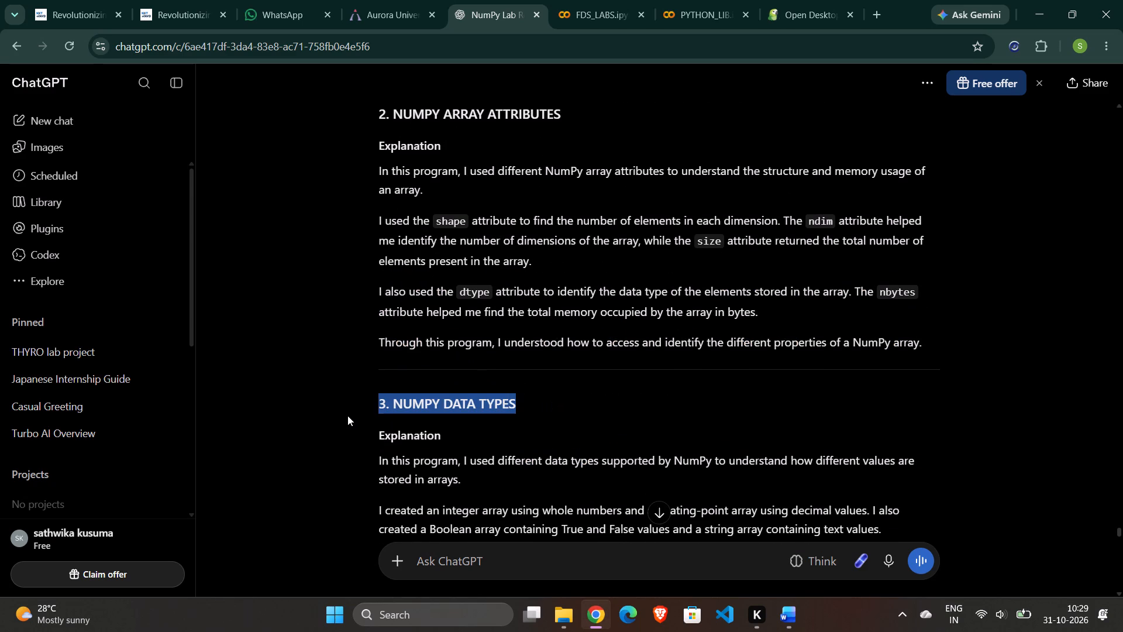
pyautogui.click(785, 614)
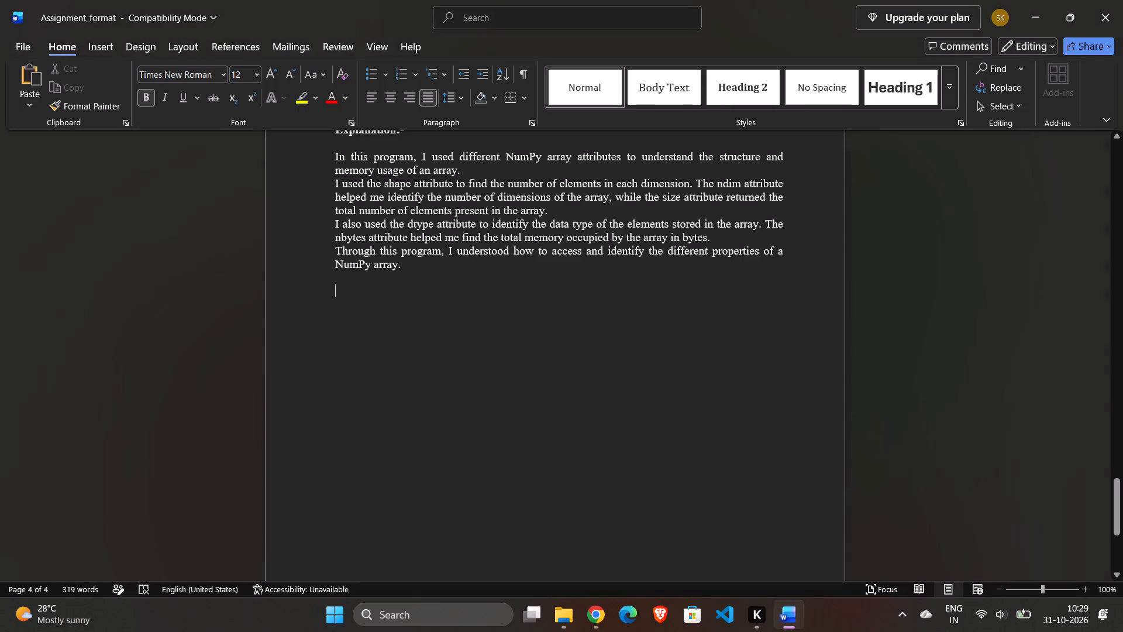
pyautogui.hotkey('ctrl', 'v')
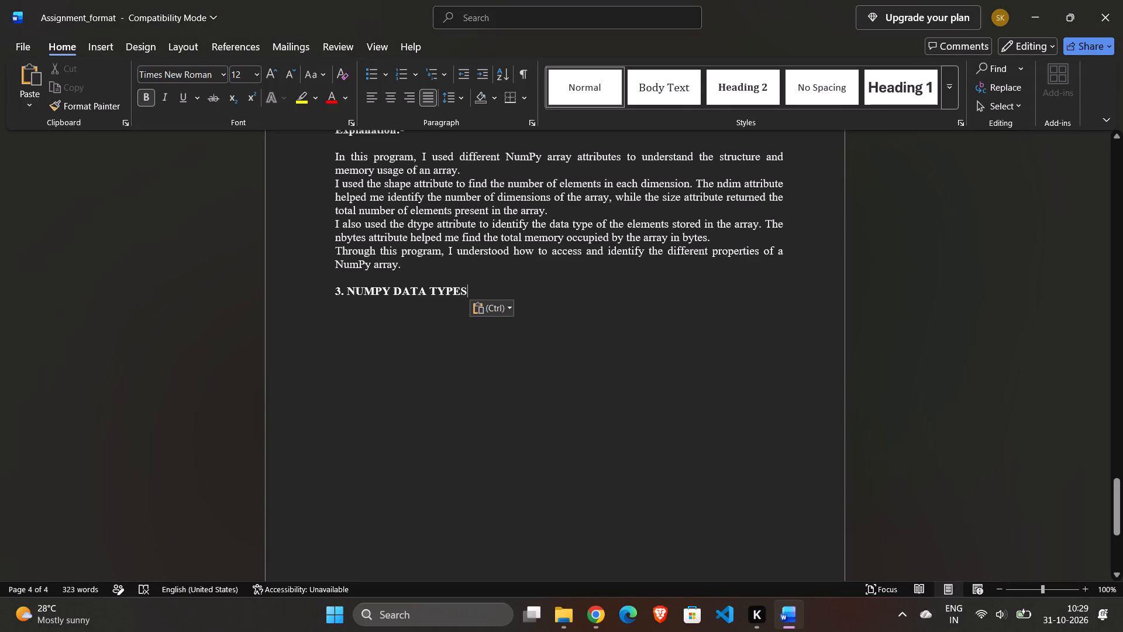
# Insert an extra blank line between the section 2 explanation and the "3. NUMPY DATA TYPES" heading.
pyautogui.scroll(4, 502, 280)
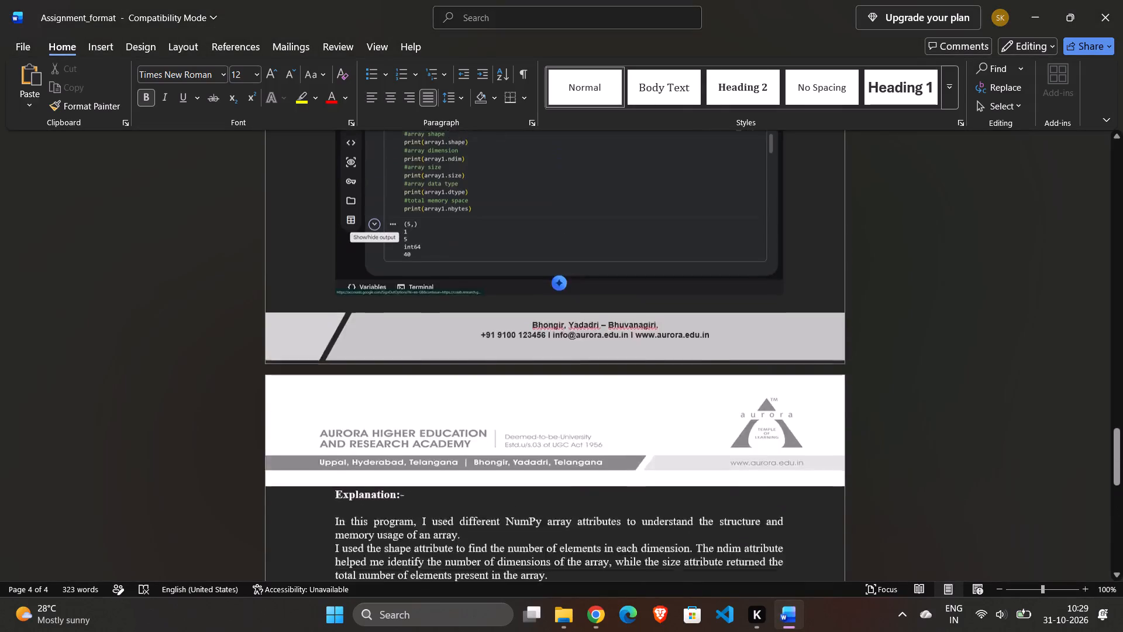
pyautogui.scroll(-1, 502, 280)
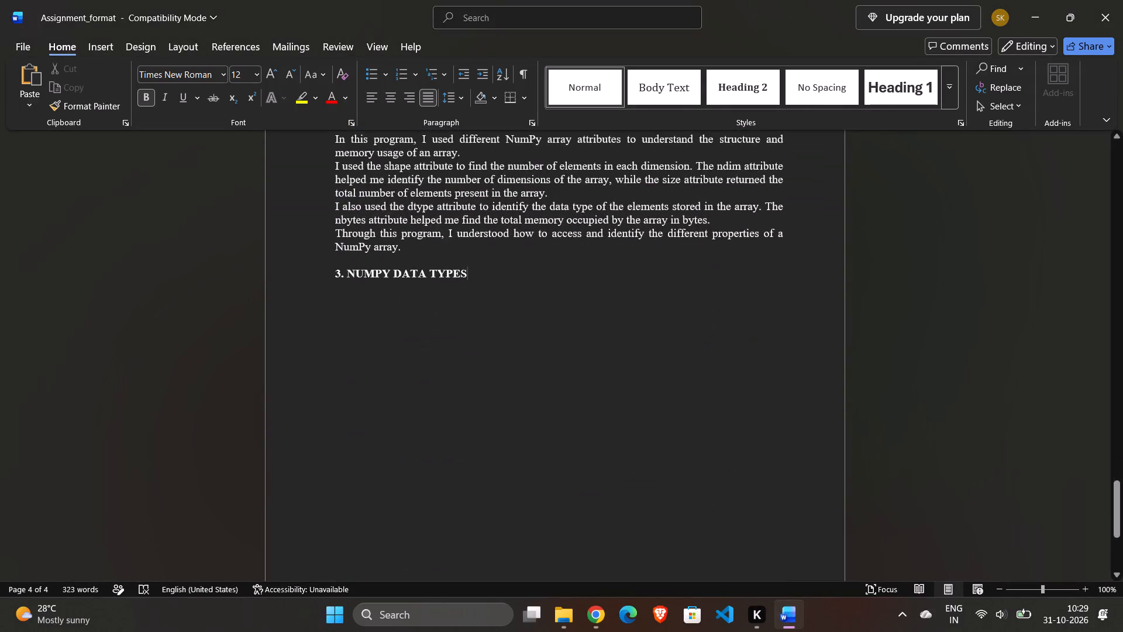
pyautogui.click(404, 262)
pyautogui.press('Return')
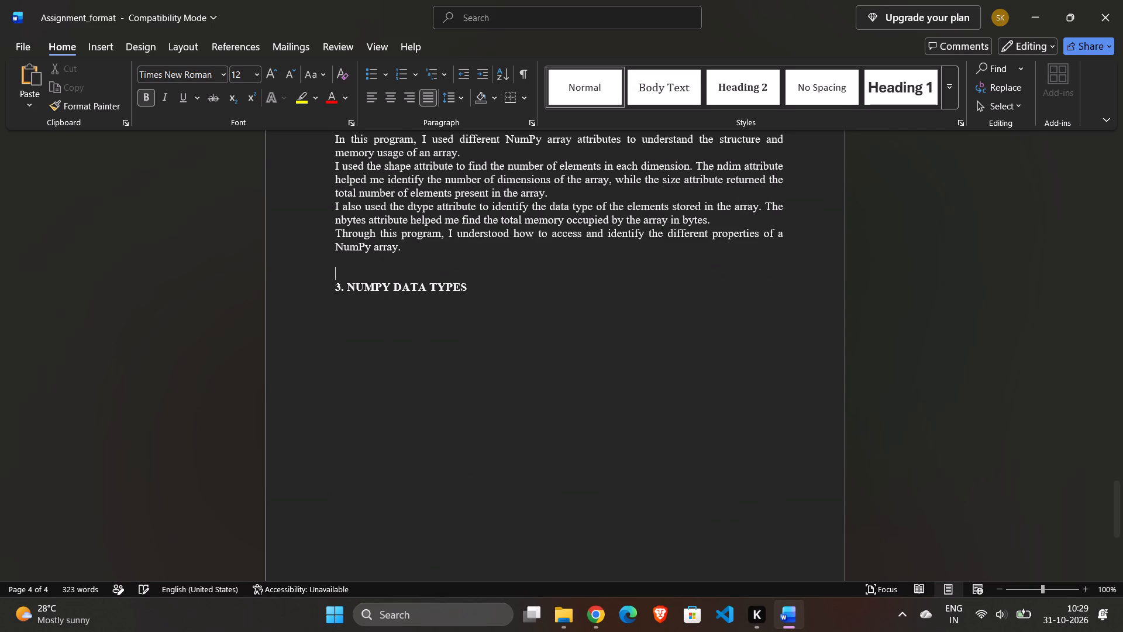
# Add the label "Aim :-" below the "3. NUMPY DATA TYPES" heading, leaving one blank line between them.
pyautogui.click(476, 293)
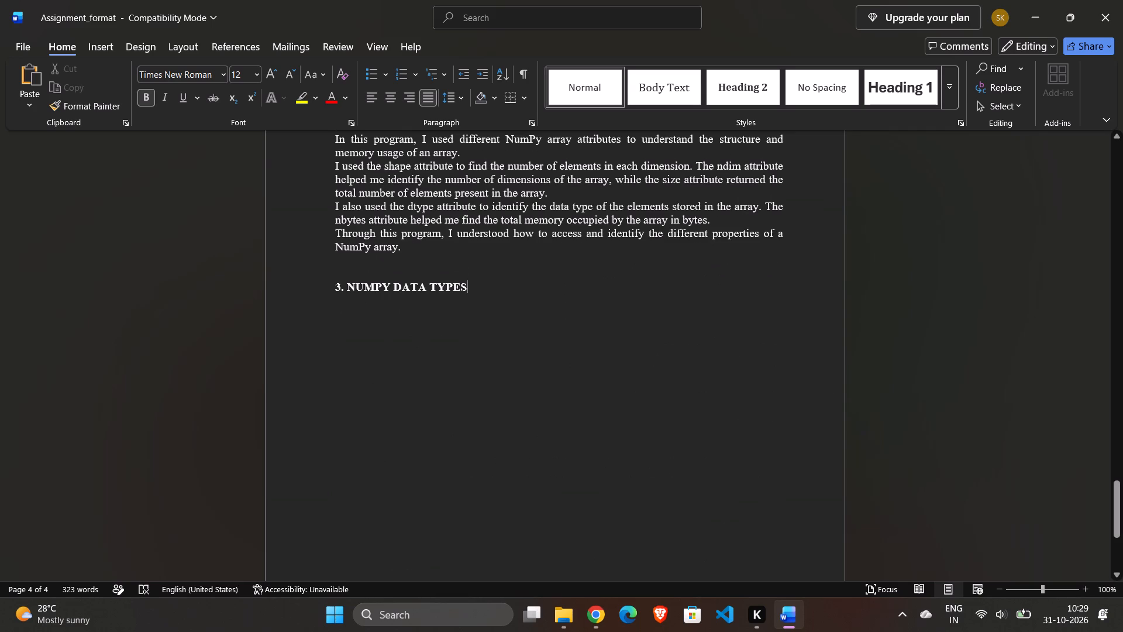
pyautogui.press('Return')
pyautogui.press('Return')
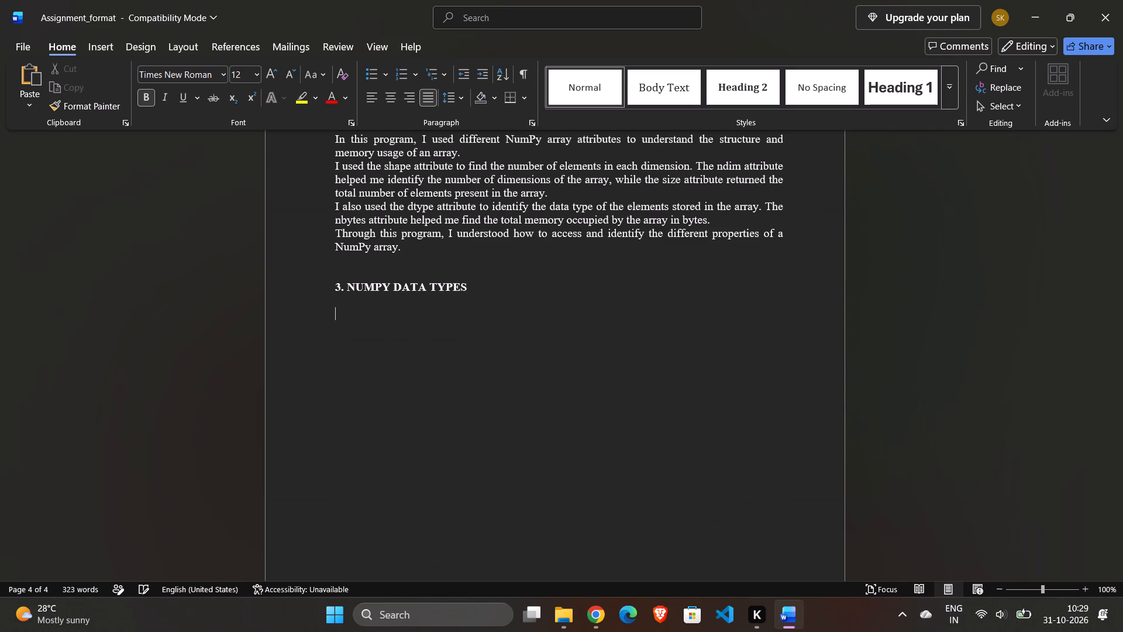
pyautogui.hotkey('shift', 'a')
pyautogui.write('im :-')
pyautogui.press('space')
# Copy the aim text under "3. NUMPY DATA TYPES" from the ChatGPT report draft and paste it after "Aim :-" in Word.
pyautogui.scroll(1, 472, 328)
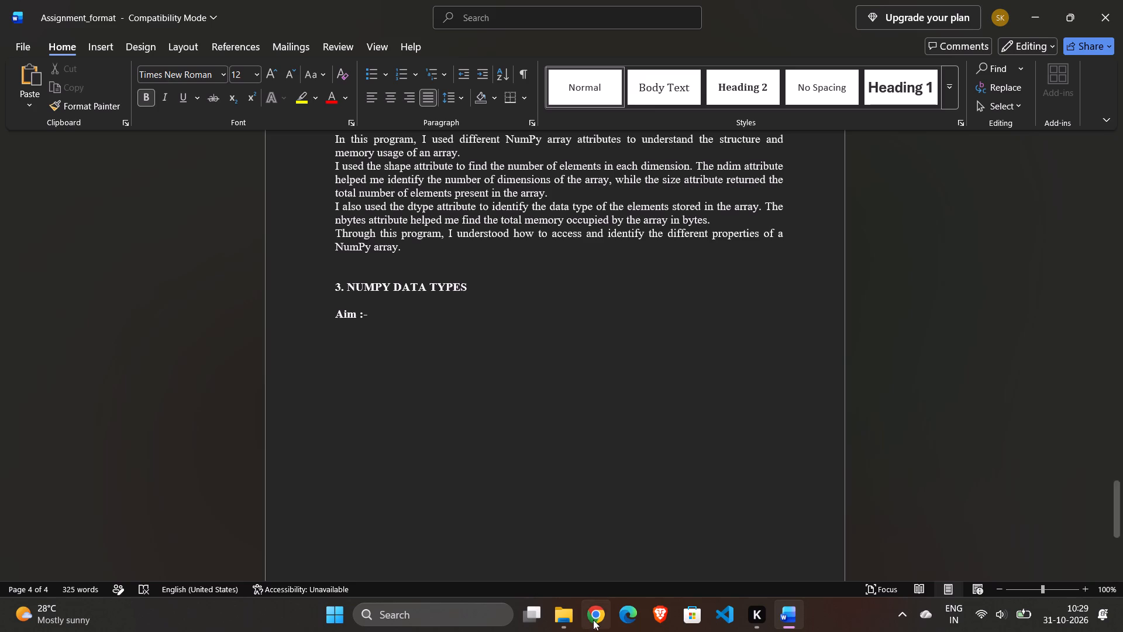
pyautogui.click(592, 620)
pyautogui.scroll(20, 583, 340)
pyautogui.scroll(1, 583, 340)
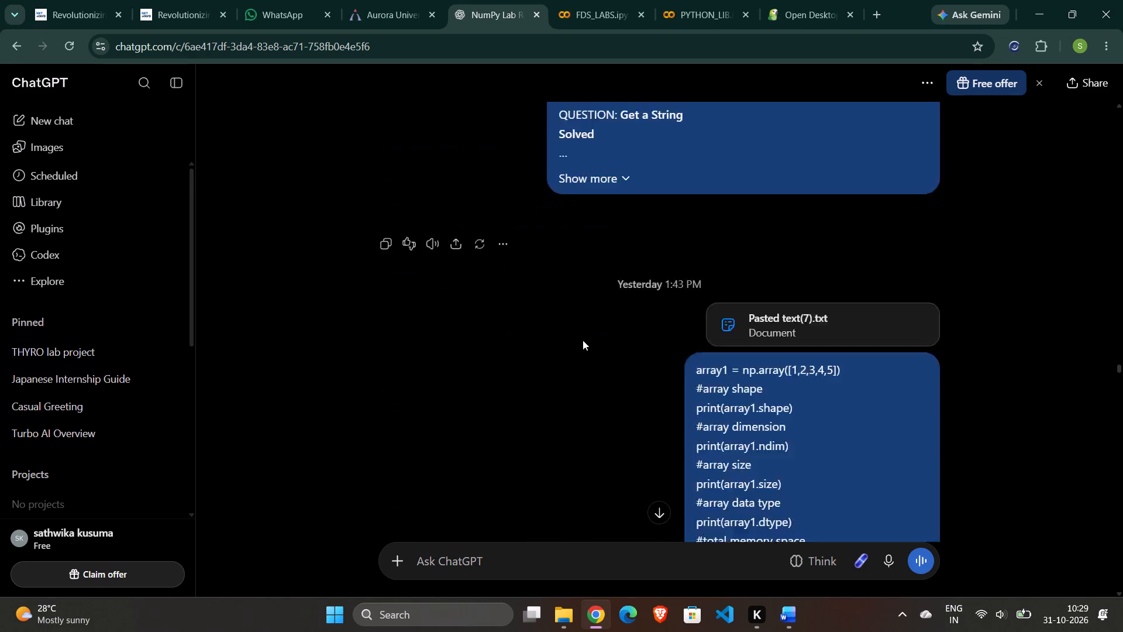
pyautogui.scroll(20, 583, 340)
pyautogui.scroll(9, 583, 340)
pyautogui.scroll(-3, 583, 340)
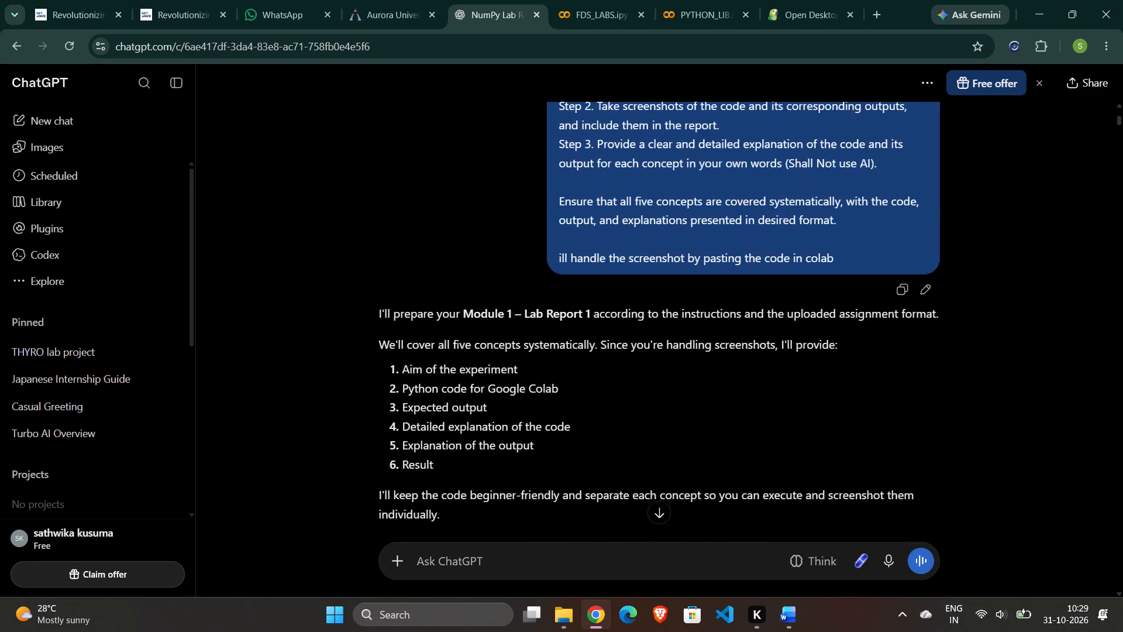
pyautogui.scroll(-10, 583, 340)
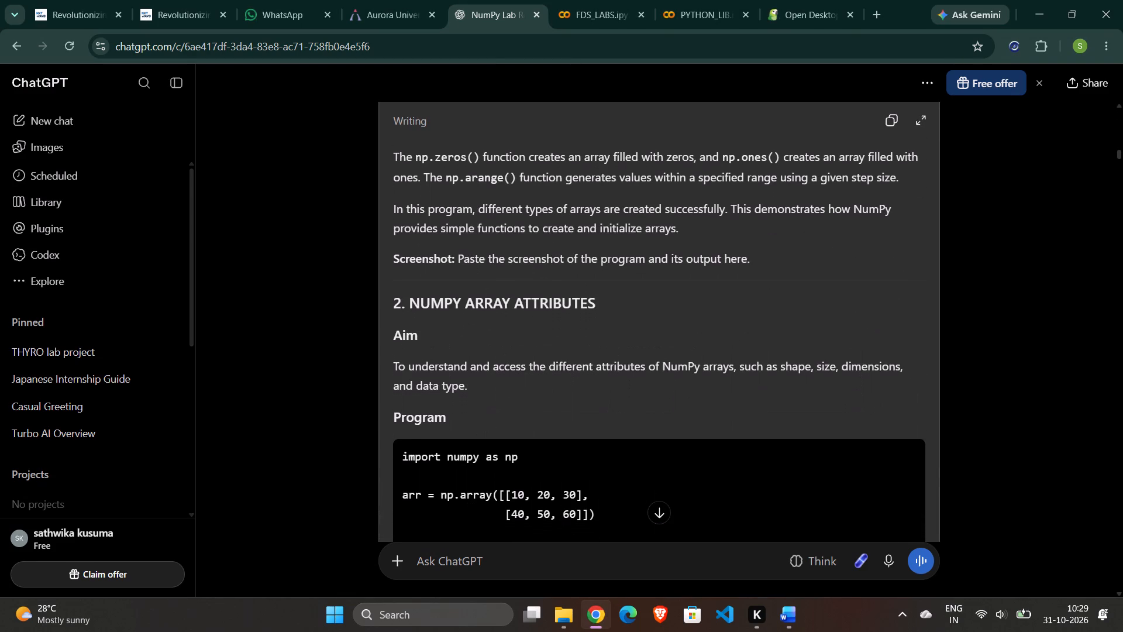
pyautogui.scroll(-5, 583, 340)
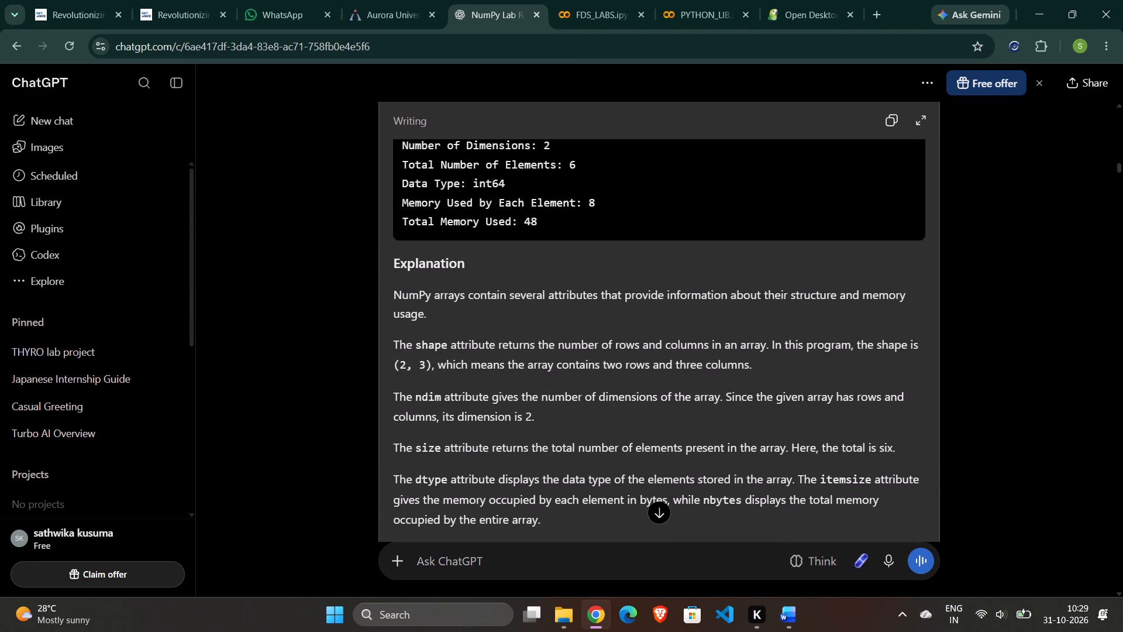
pyautogui.scroll(-4, 583, 340)
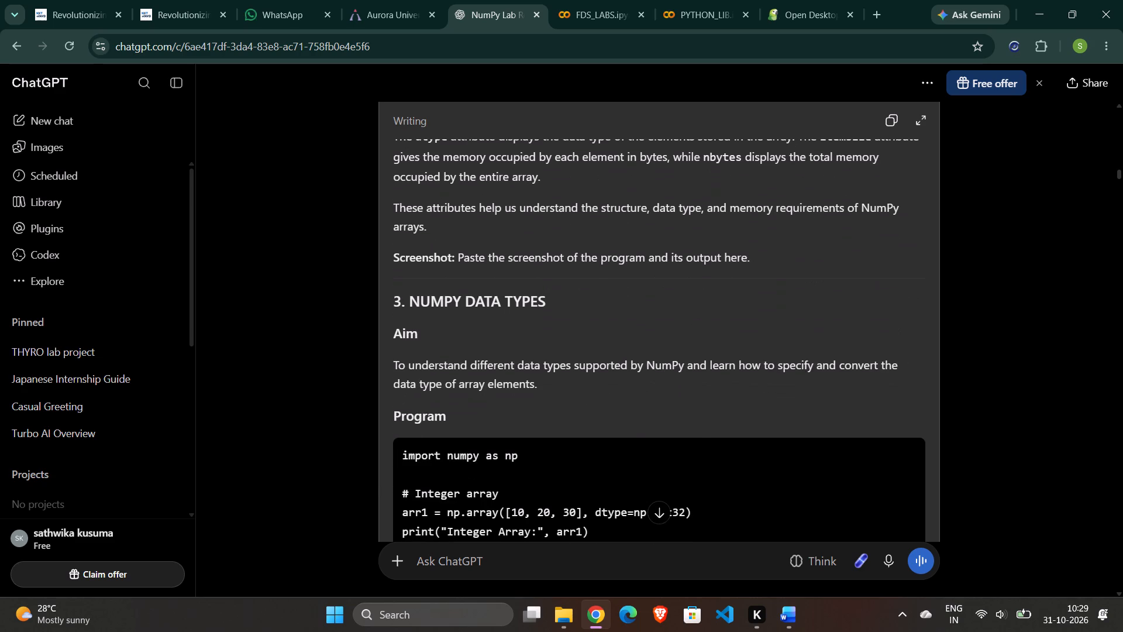
pyautogui.moveTo(547, 387); pyautogui.dragTo(391, 361)
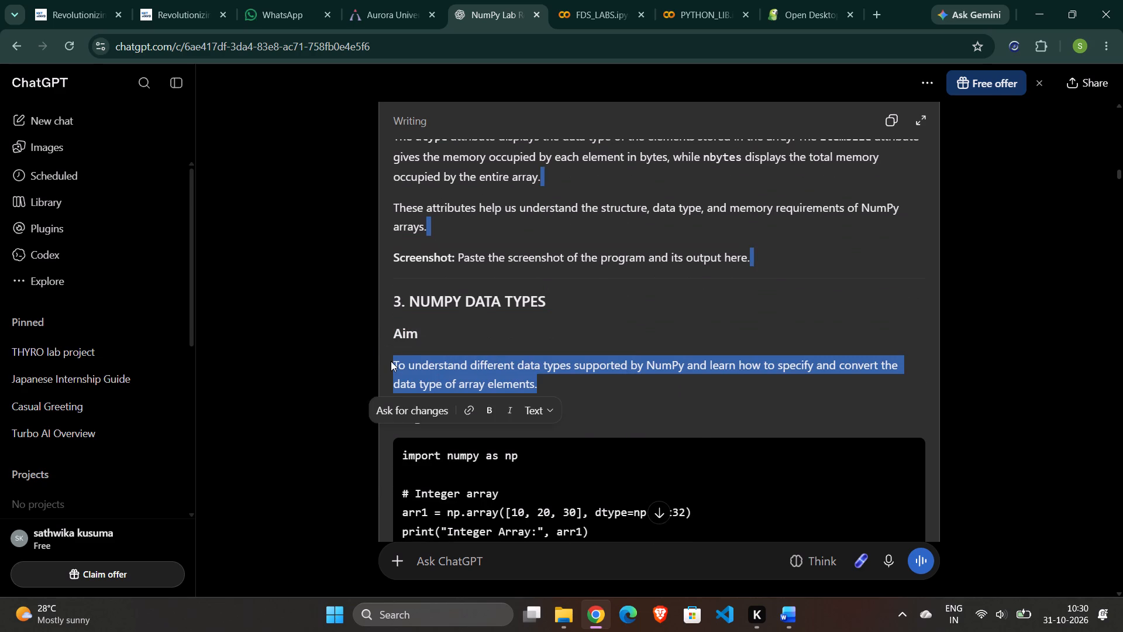
pyautogui.moveTo(391, 361); pyautogui.dragTo(391, 361)
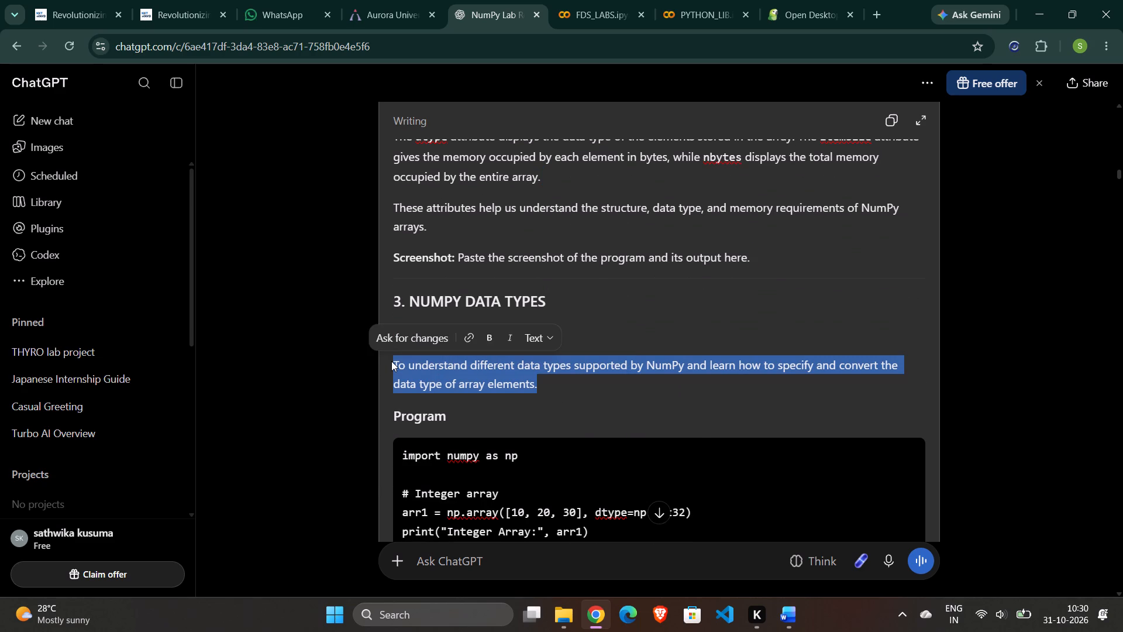
pyautogui.hotkey('ctrl', 'c')
pyautogui.click(783, 615)
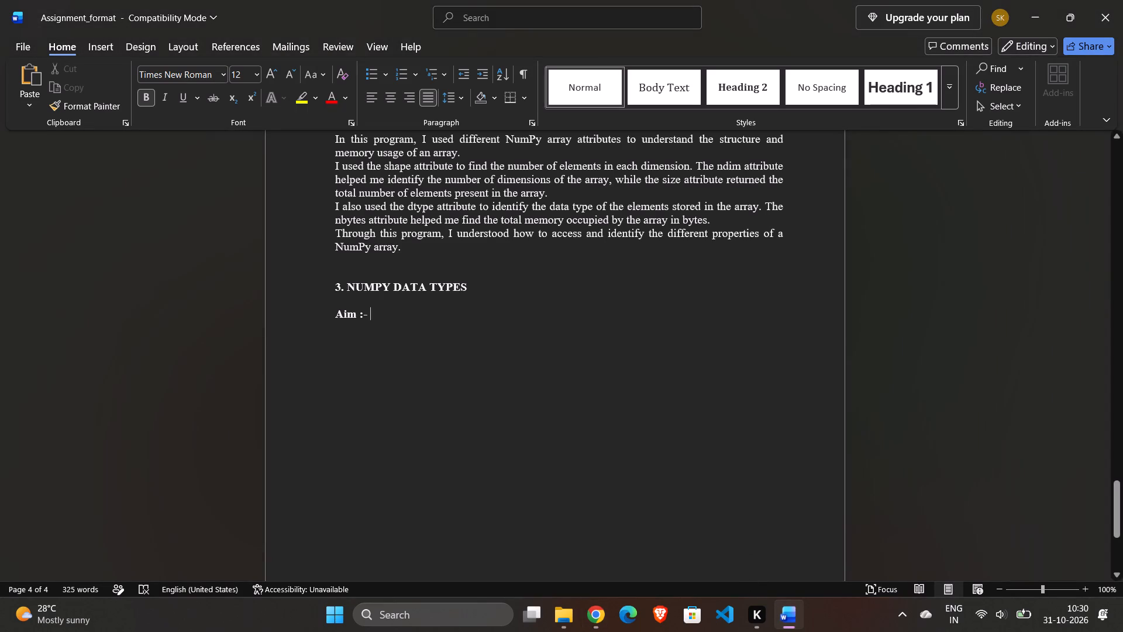
pyautogui.press('space')
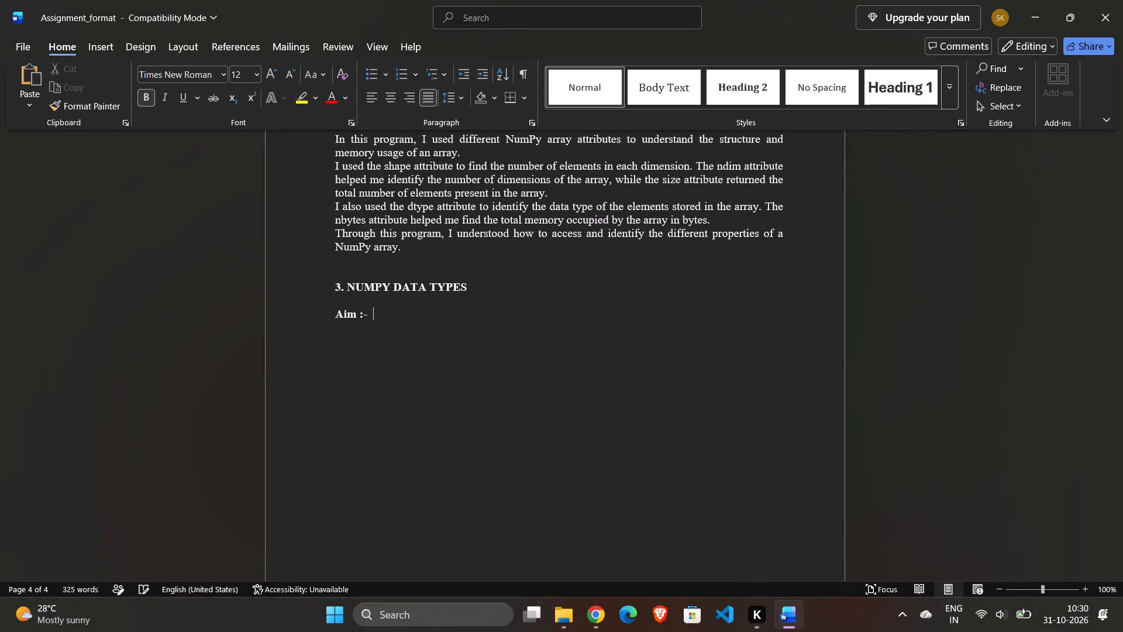
pyautogui.hotkey('ctrl', 'v')
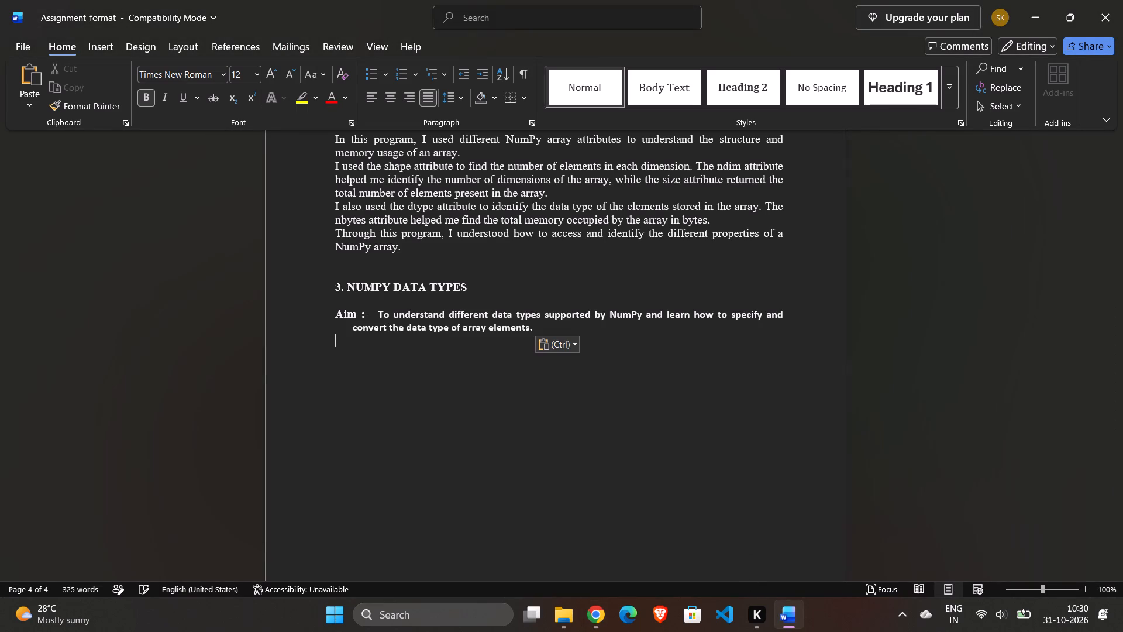
# Format the pasted section 3 aim text as Times New Roman, size 12, without bold.
pyautogui.moveTo(376, 311); pyautogui.dragTo(516, 330)
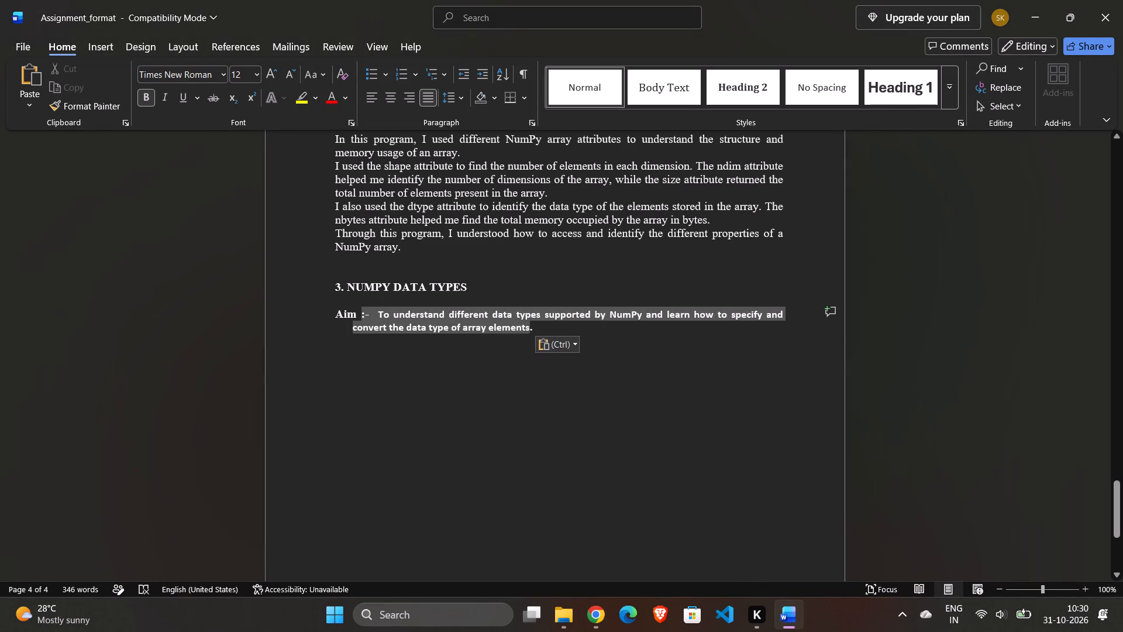
pyautogui.moveTo(516, 330); pyautogui.dragTo(536, 327)
pyautogui.click(536, 327)
pyautogui.moveTo(536, 327); pyautogui.dragTo(484, 314)
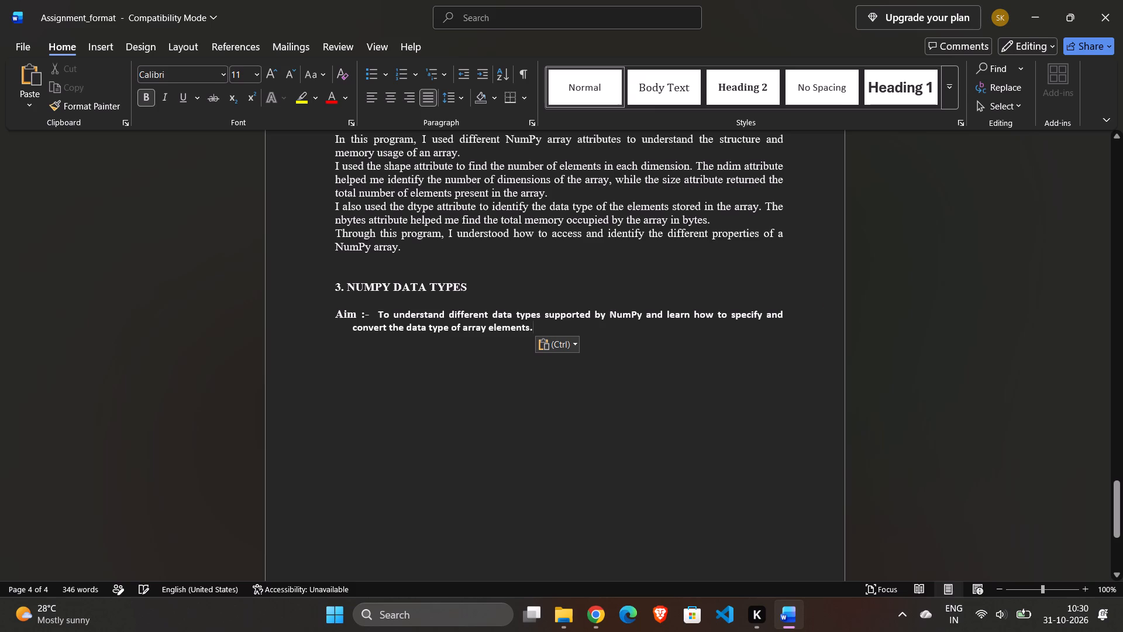
pyautogui.moveTo(484, 314); pyautogui.dragTo(377, 316)
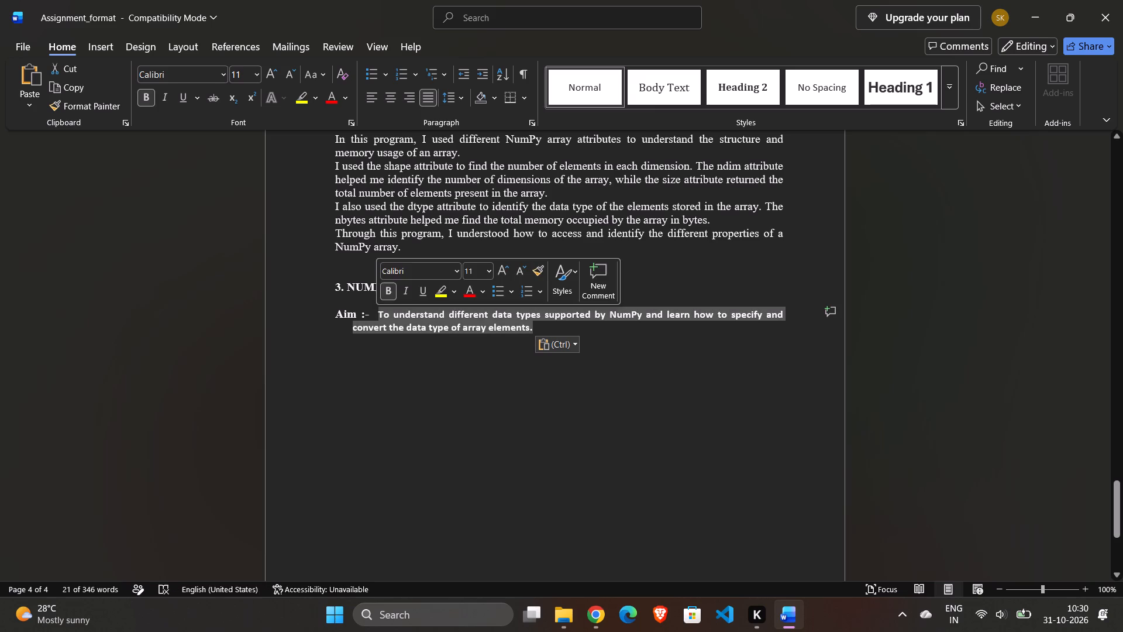
pyautogui.click(459, 270)
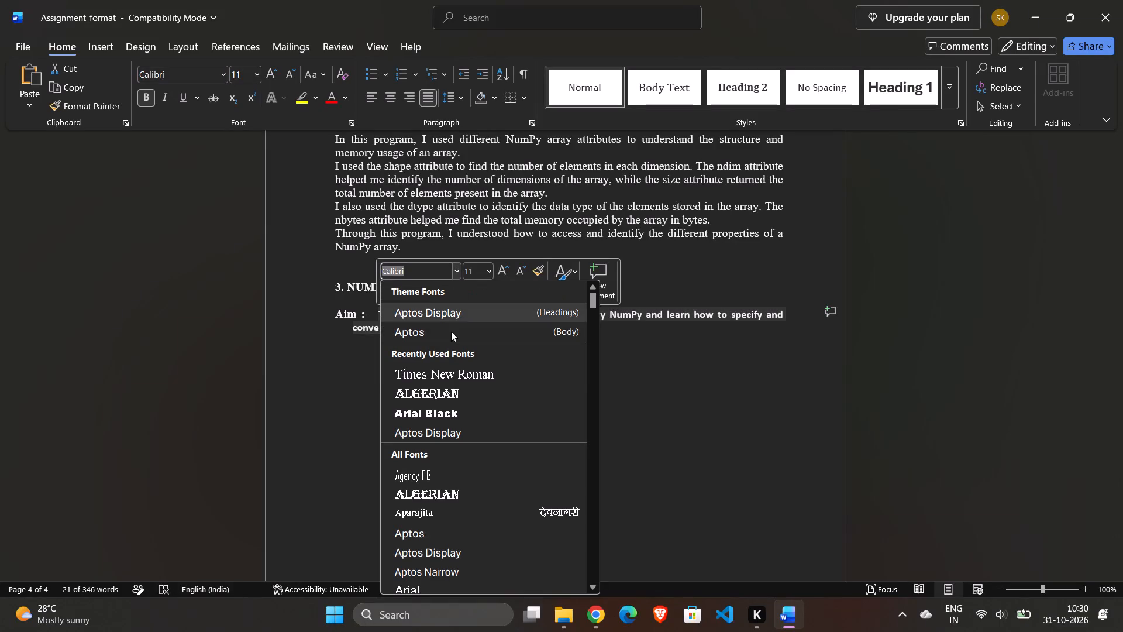
pyautogui.click(453, 373)
pyautogui.click(490, 273)
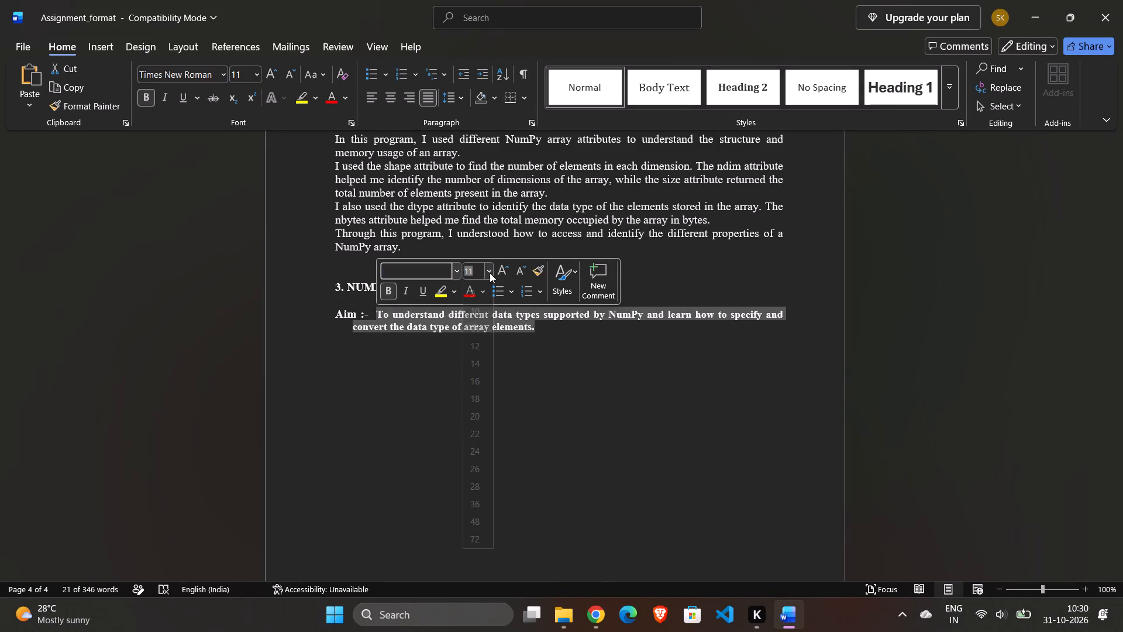
pyautogui.click(483, 365)
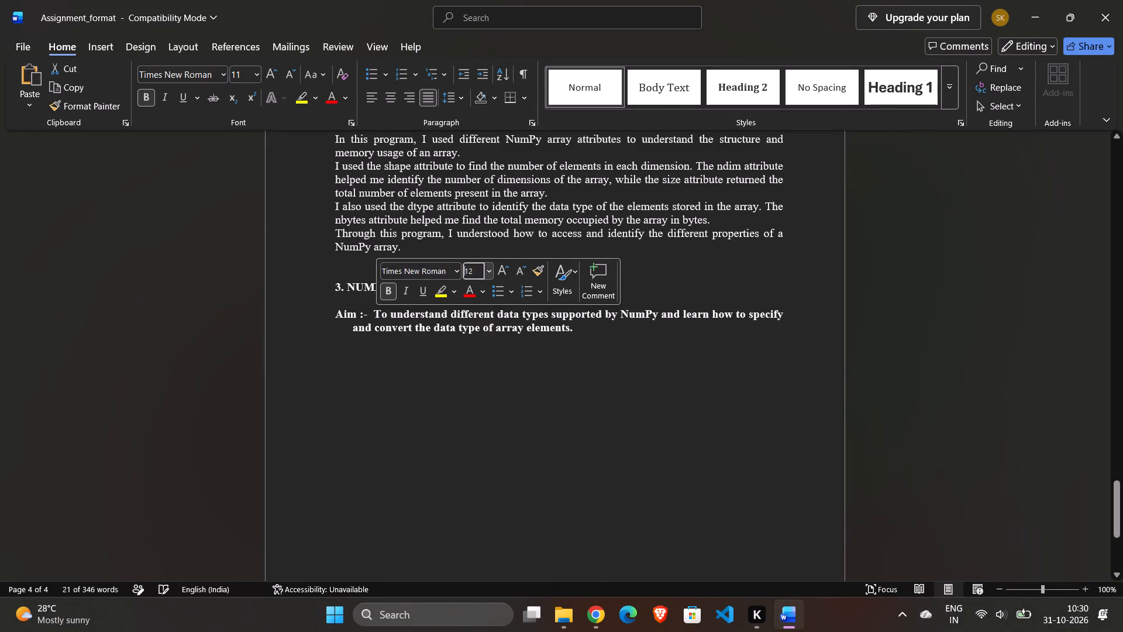
pyautogui.click(393, 294)
pyautogui.click(446, 367)
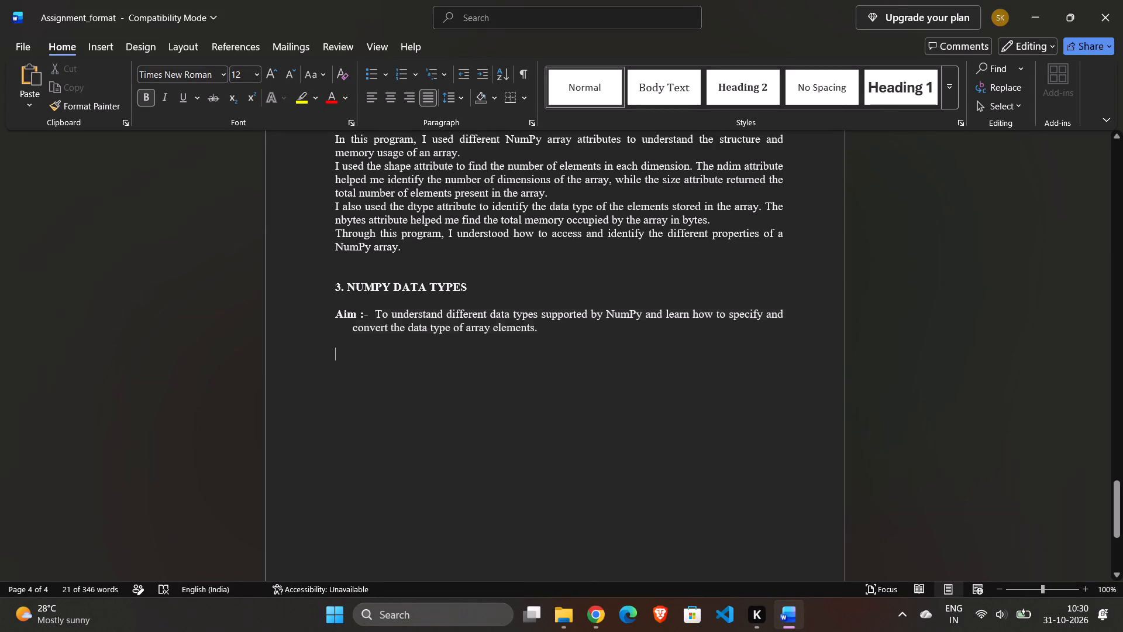
# Delete the extra space after the section 3 "Aim :-" label and add a blank line below the aim text.
pyautogui.click(372, 311)
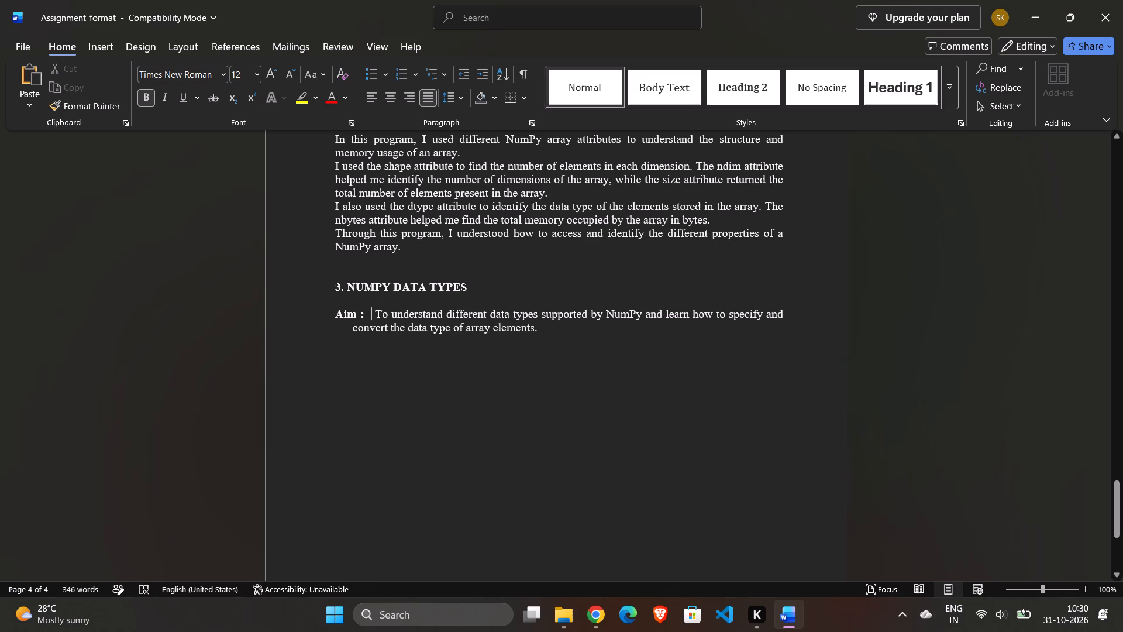
pyautogui.press('Right')
pyautogui.press('BackSpace')
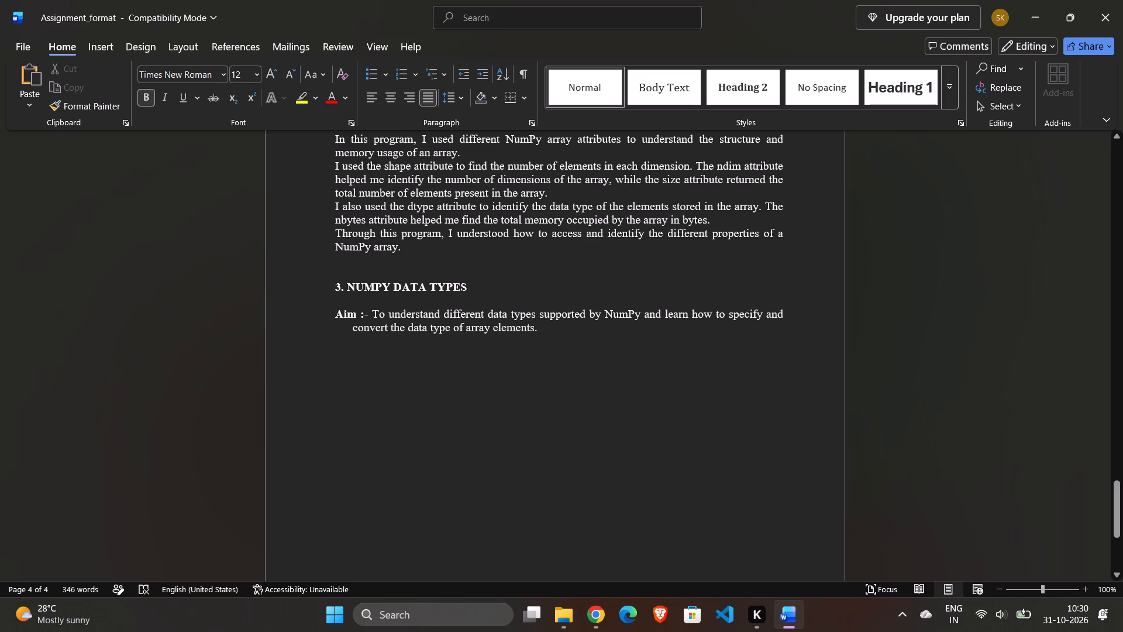
pyautogui.click(559, 342)
pyautogui.press('Return')
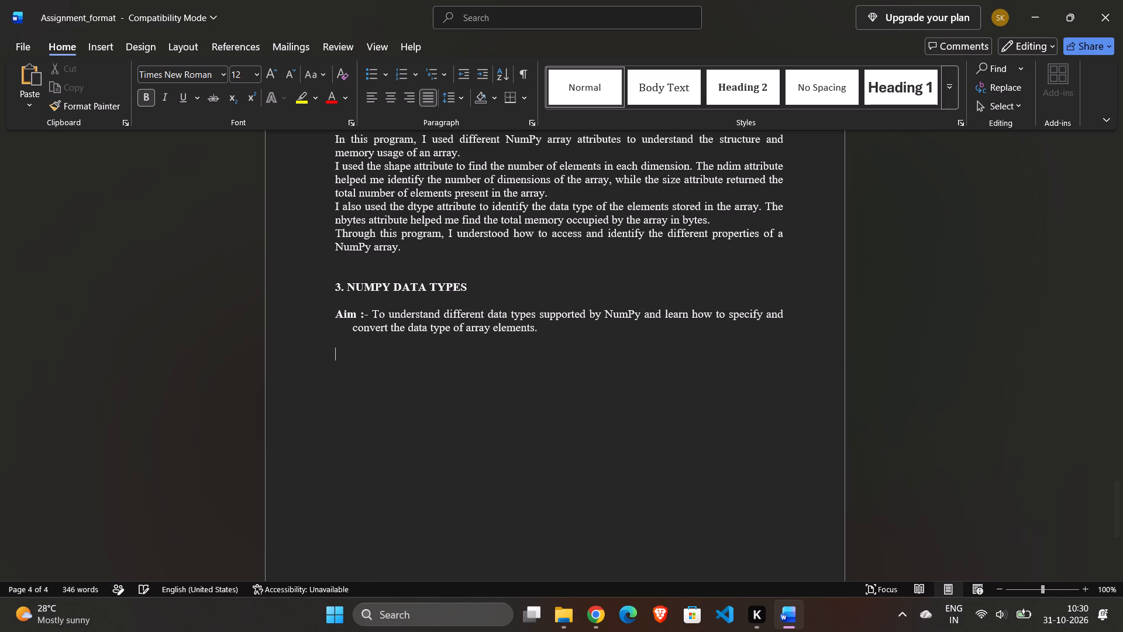
# Add the label "CODE :-" below the section 3 aim text, followed by one blank line.
pyautogui.write('CO')
pyautogui.write('DE :-')
pyautogui.press('space')
pyautogui.press('Return')
pyautogui.press('Return')
# In the FDS_LABS.ipynb notebook in Chrome, fit the whole "3. NumPy Data Types" code cell in full screen with its output hidden.
pyautogui.scroll(-1, 559, 342)
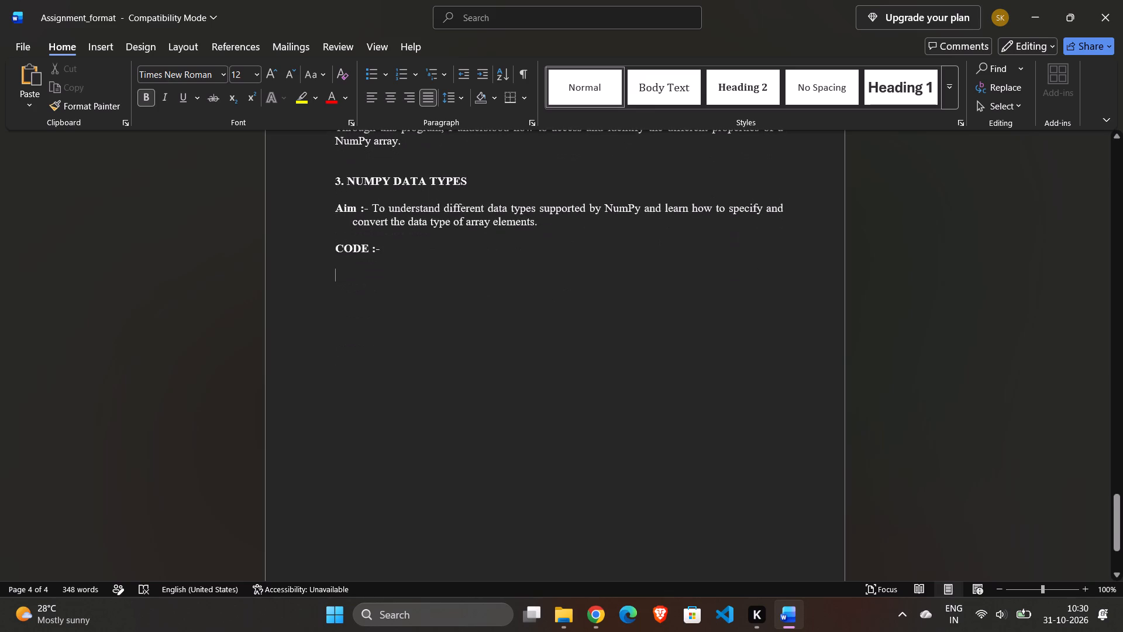
pyautogui.click(602, 616)
pyautogui.click(587, 13)
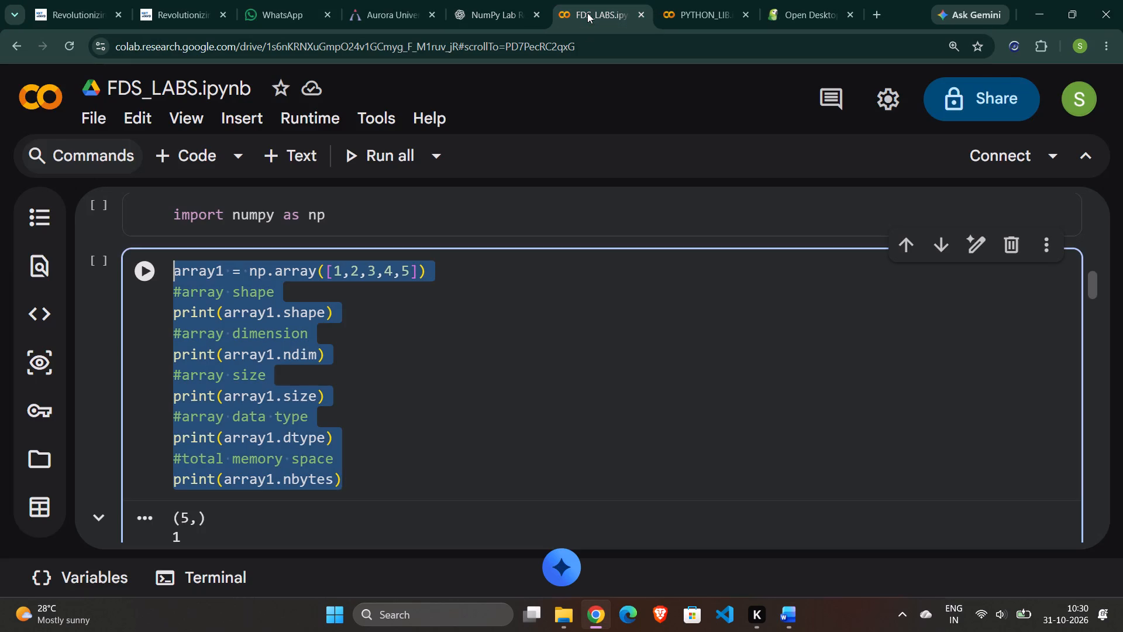
pyautogui.scroll(-5, 452, 364)
pyautogui.scroll(1, 452, 364)
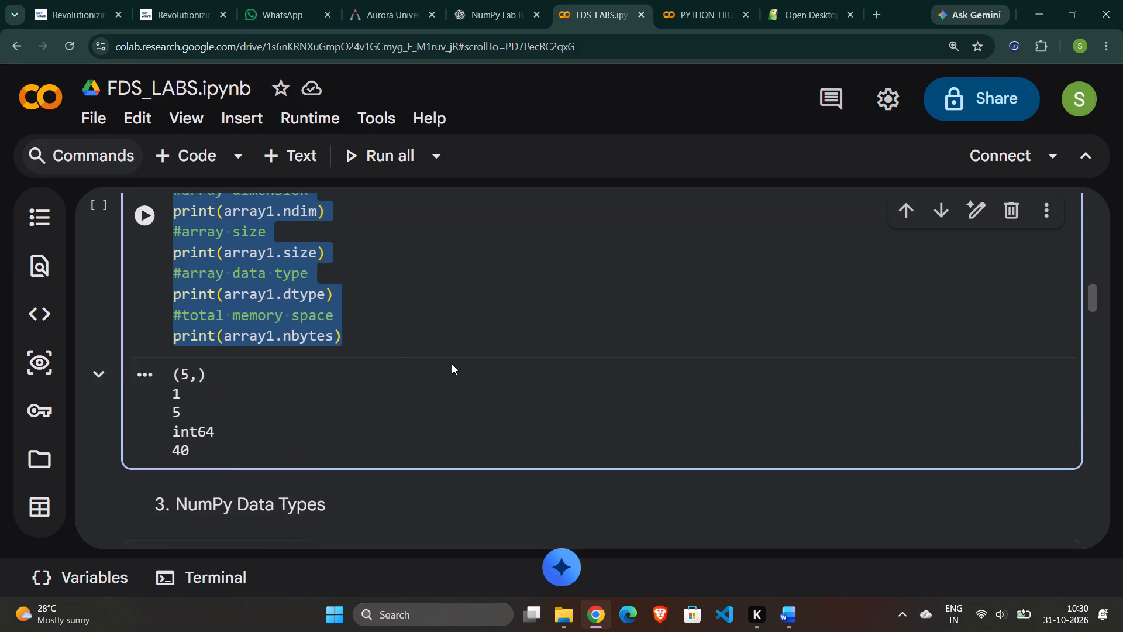
pyautogui.click(94, 383)
pyautogui.scroll(-2, 258, 380)
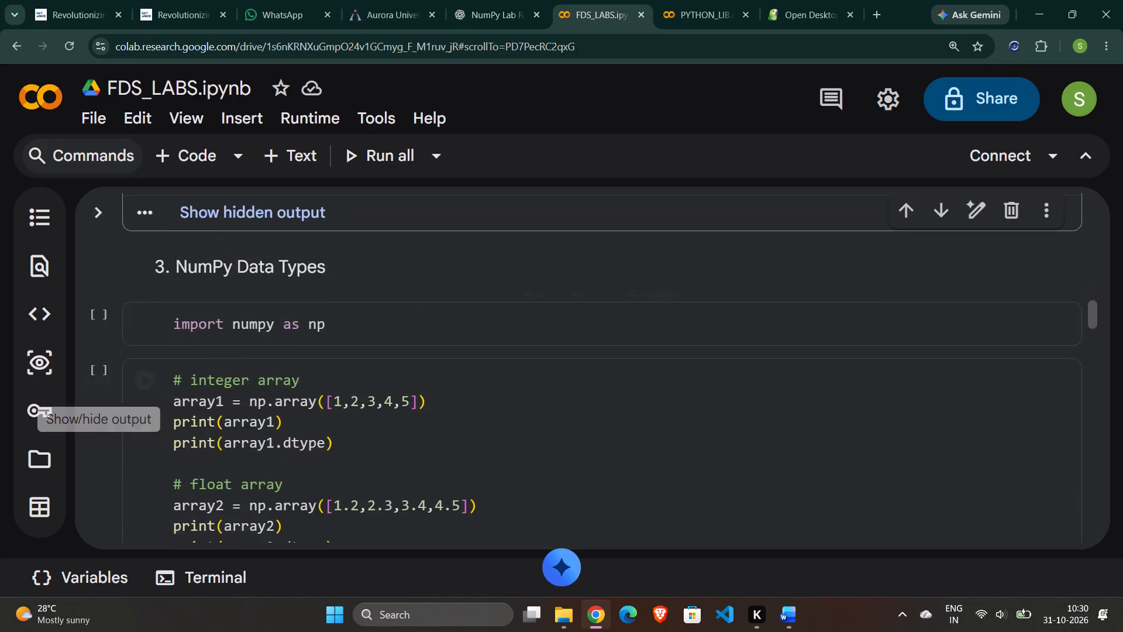
pyautogui.scroll(-1, 258, 380)
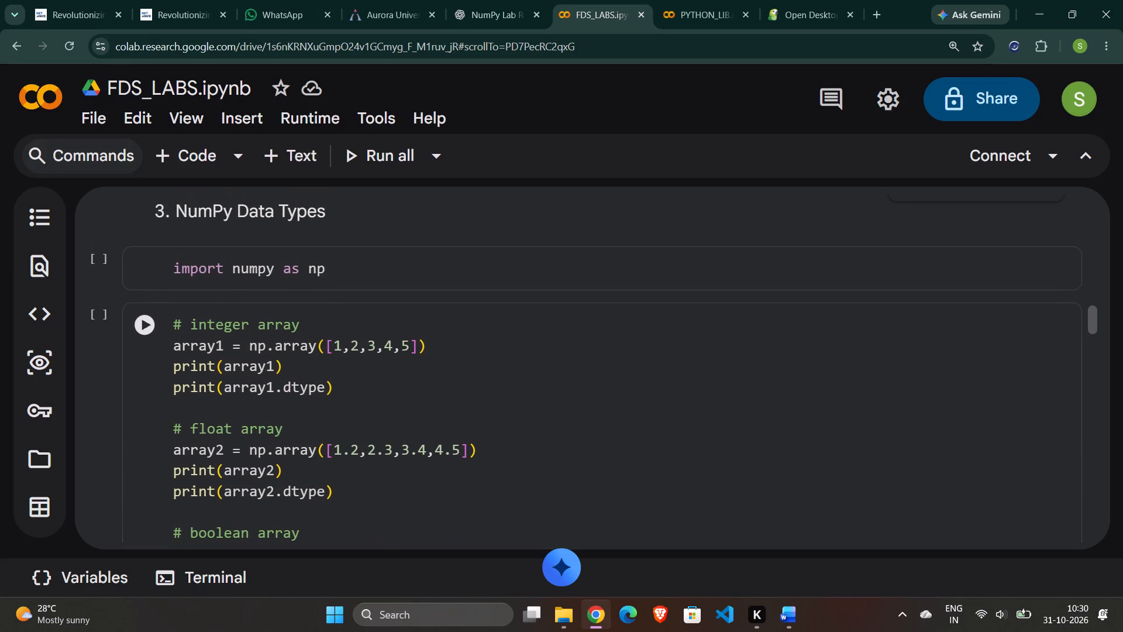
pyautogui.press('F11')
pyautogui.hotkey('ctrl', '-')
pyautogui.hotkey('ctrl', '-')
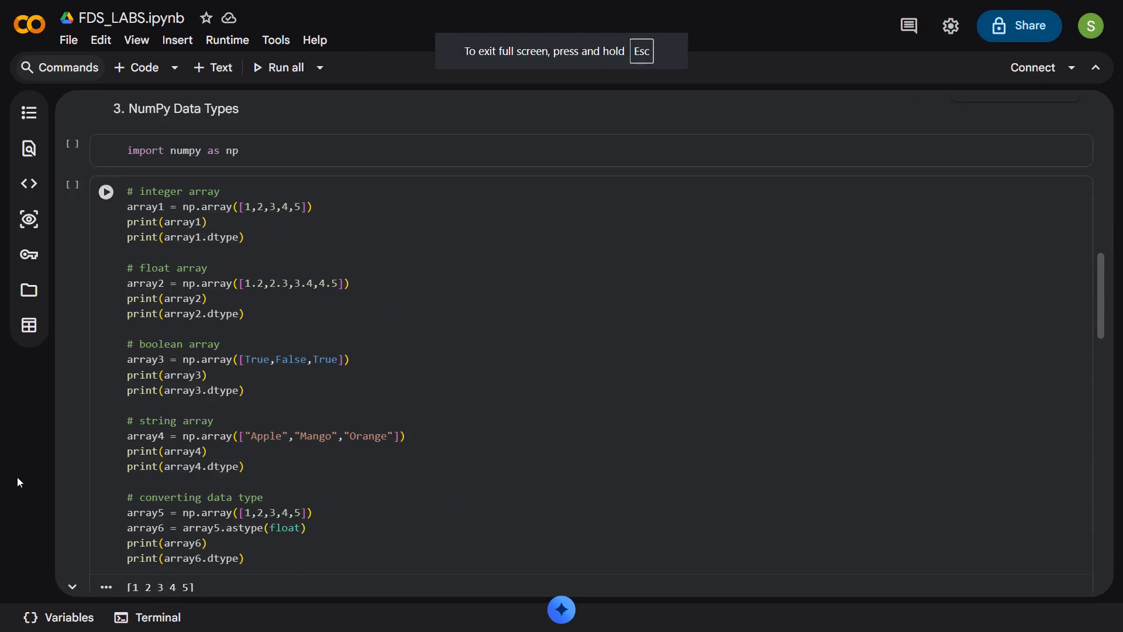
pyautogui.click(78, 581)
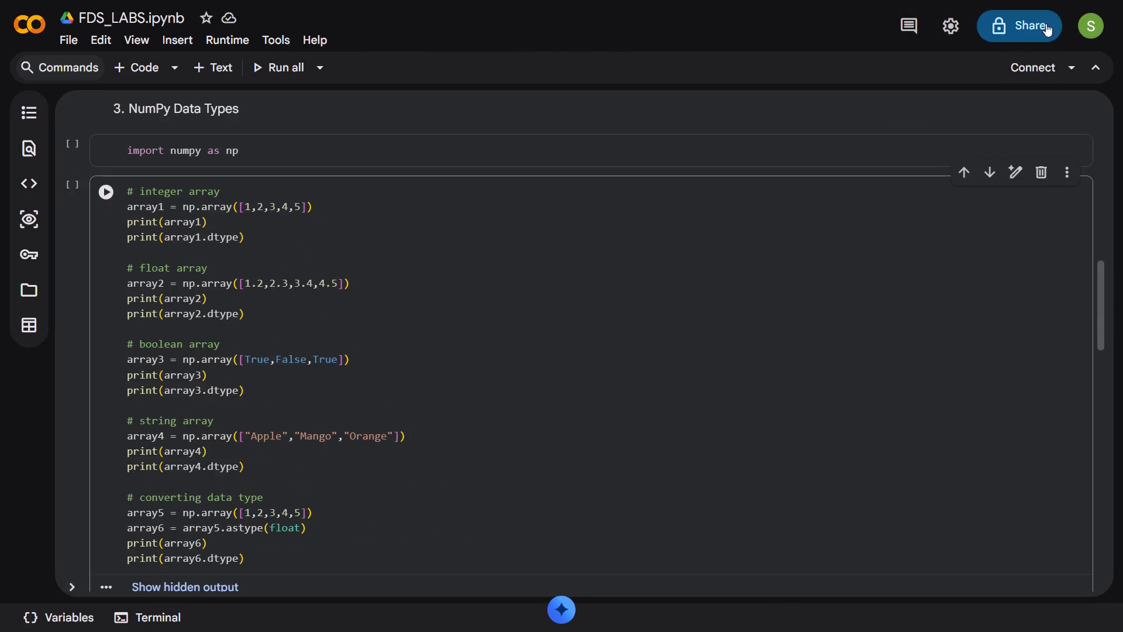
# Capture a full-screen screenshot of the NumPy Data Types code and paste it below the section 3 "CODE :-" label in Word.
pyautogui.press('Print')
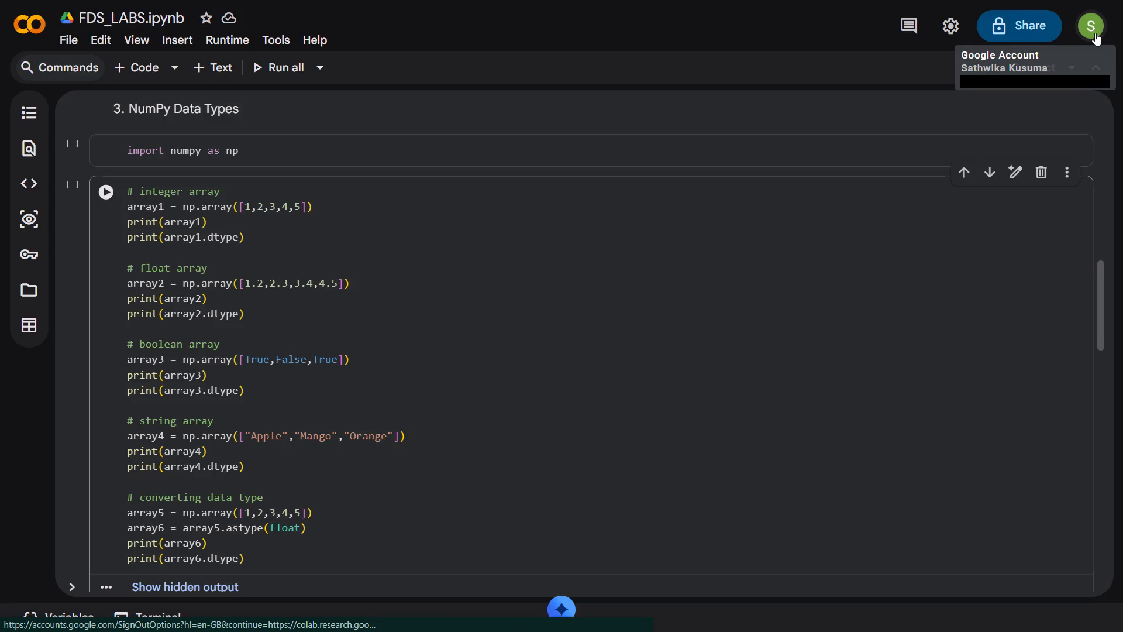
pyautogui.click(1095, 33)
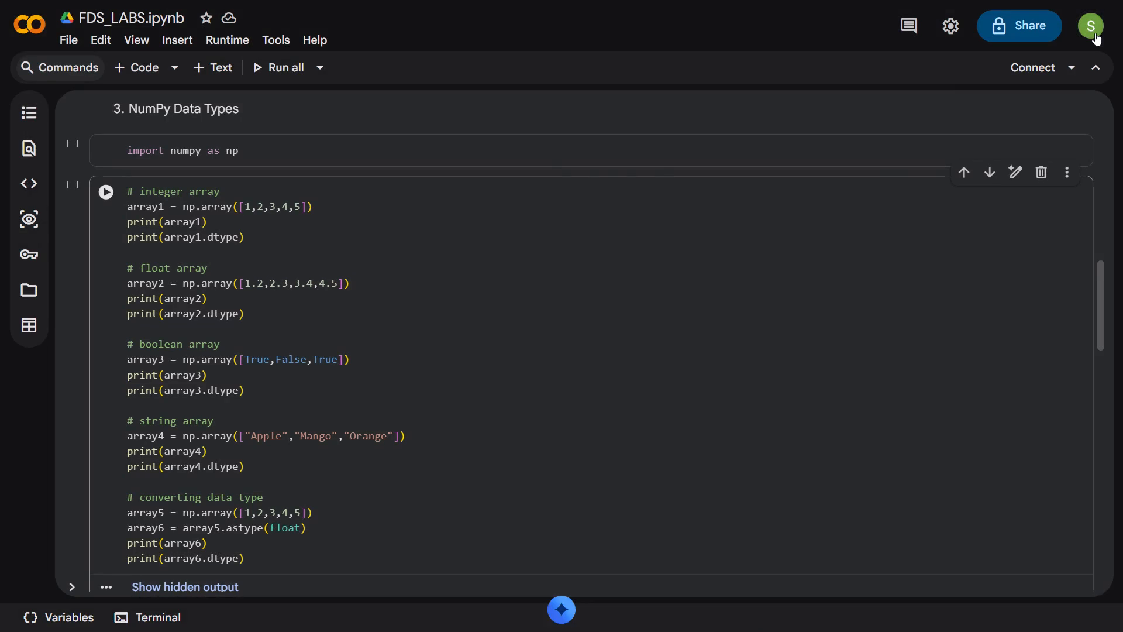
pyautogui.press('F11')
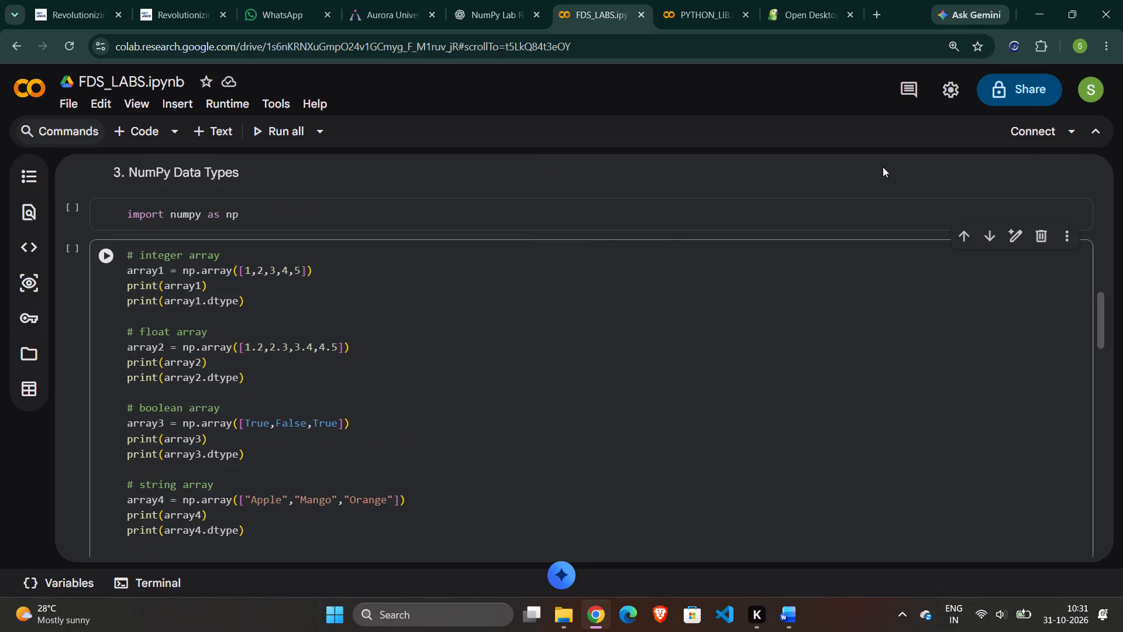
pyautogui.click(793, 626)
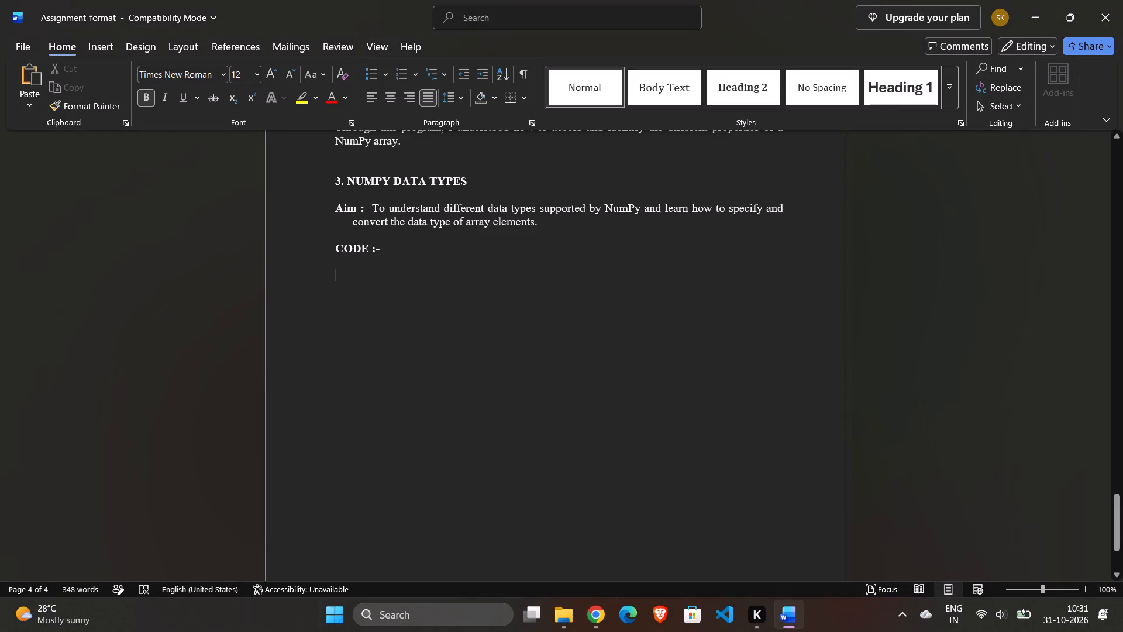
pyautogui.hotkey('ctrl', 'v')
pyautogui.scroll(-1, 365, 299)
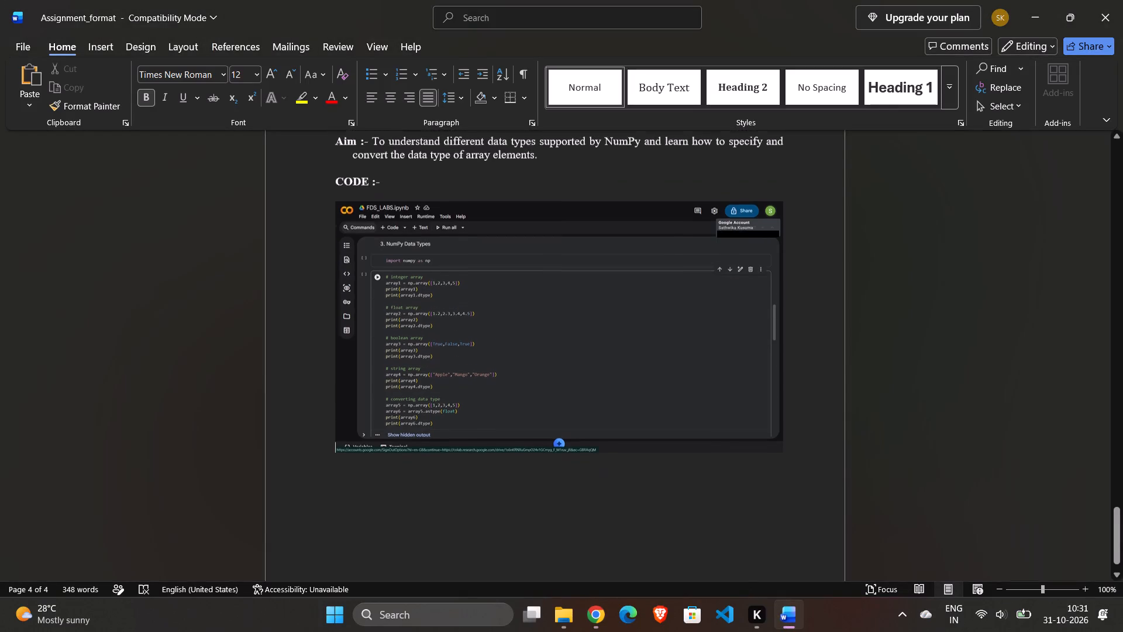
# Insert blank lines after the section 3 code screenshot until the cursor sits on the first line of page 5.
pyautogui.scroll(-1, 365, 299)
pyautogui.click(797, 390)
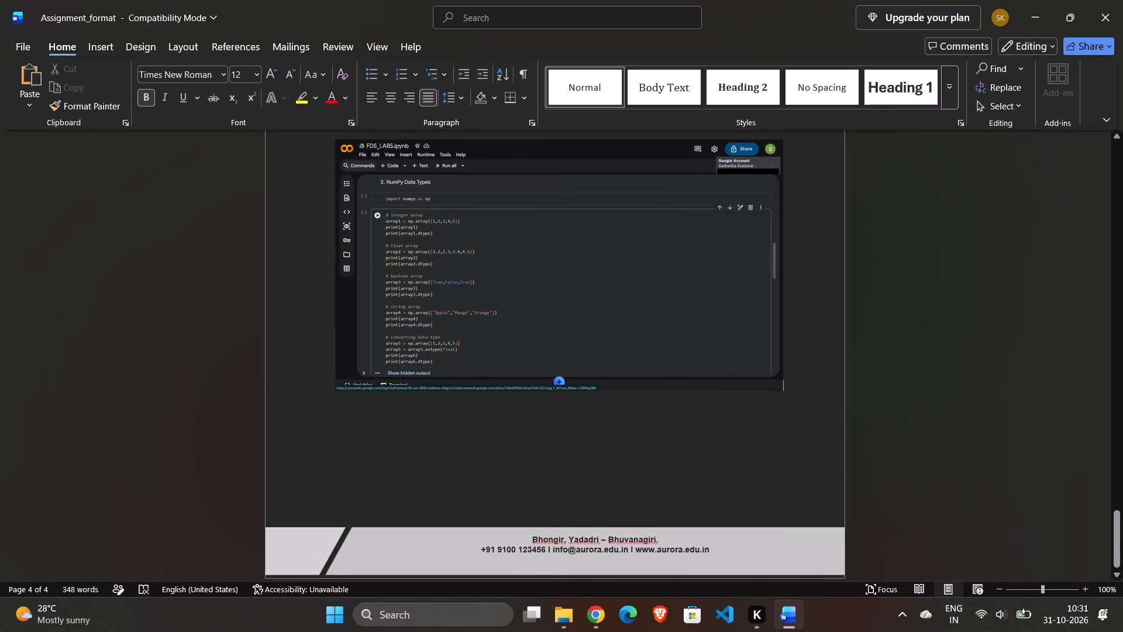
pyautogui.press('Return')
pyautogui.press('Return')
pyautogui.press('Return')
pyautogui.press('Return')
pyautogui.press('Return')
pyautogui.press('Return')
pyautogui.press('Return')
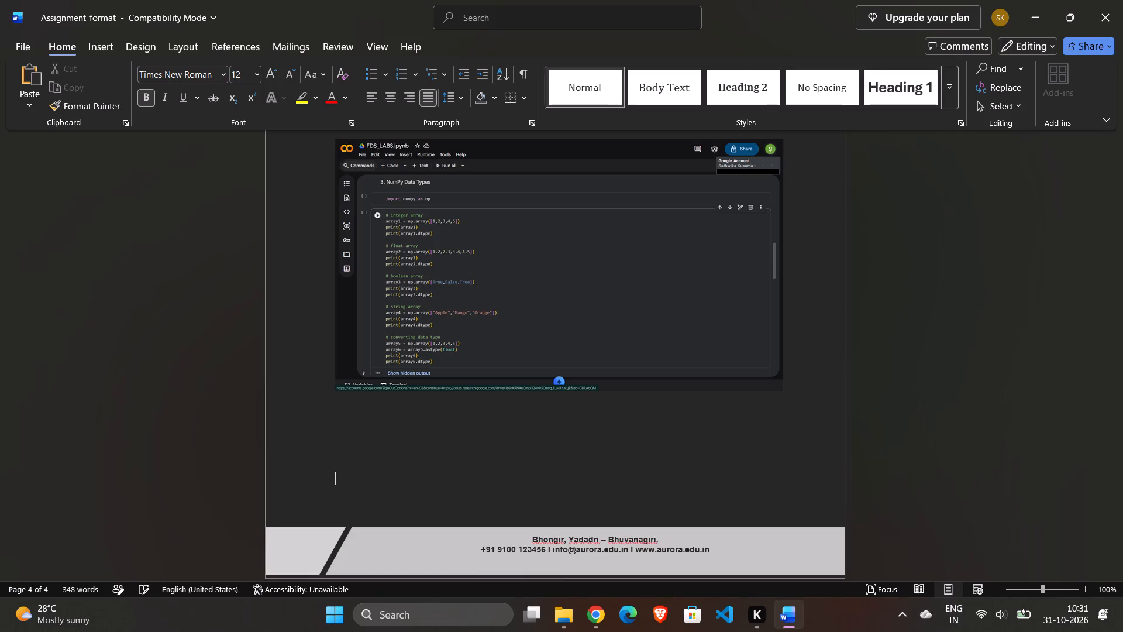
pyautogui.press('Return')
pyautogui.press('Return')
pyautogui.press('Return')
pyautogui.press('Return')
pyautogui.scroll(-1, 797, 390)
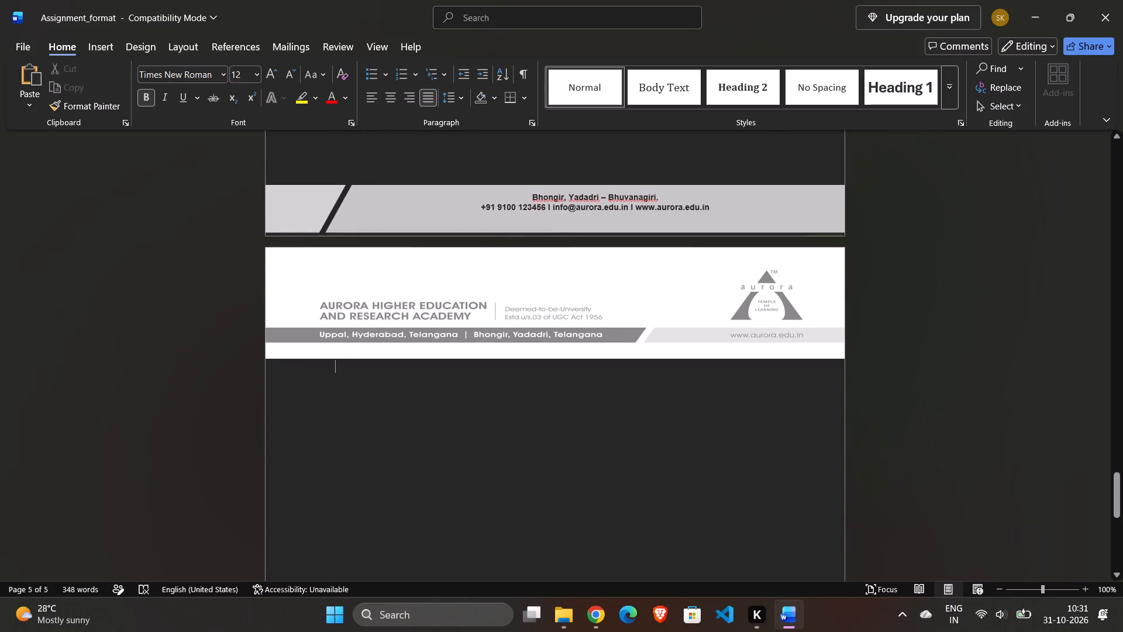
pyautogui.press('space')
pyautogui.press('BackSpace')
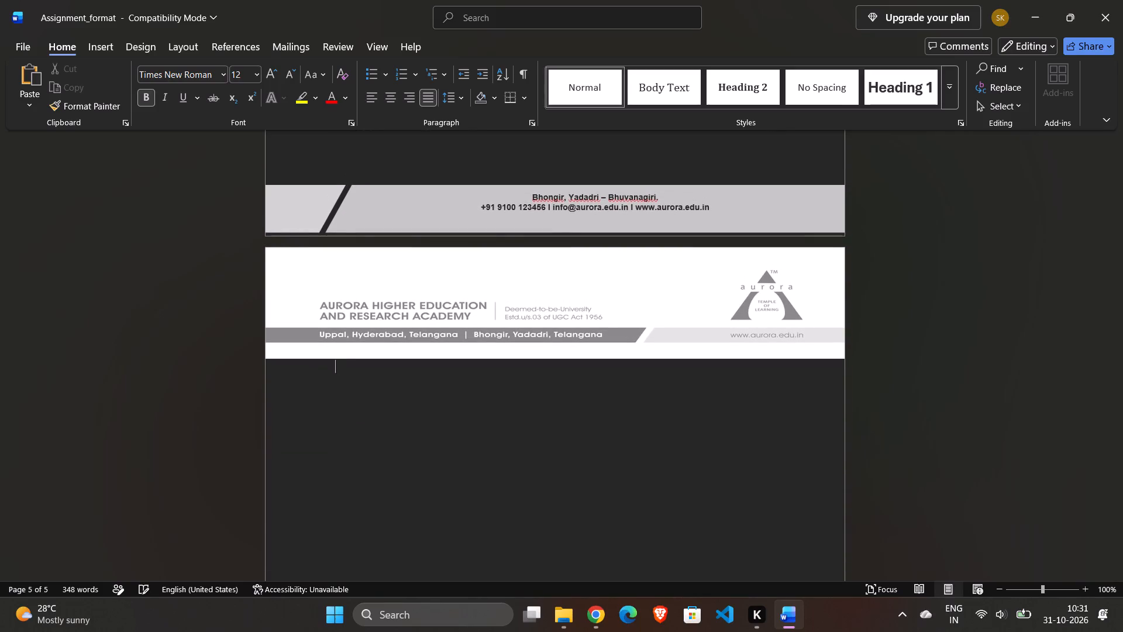
pyautogui.press('BackSpace')
pyautogui.press('Return')
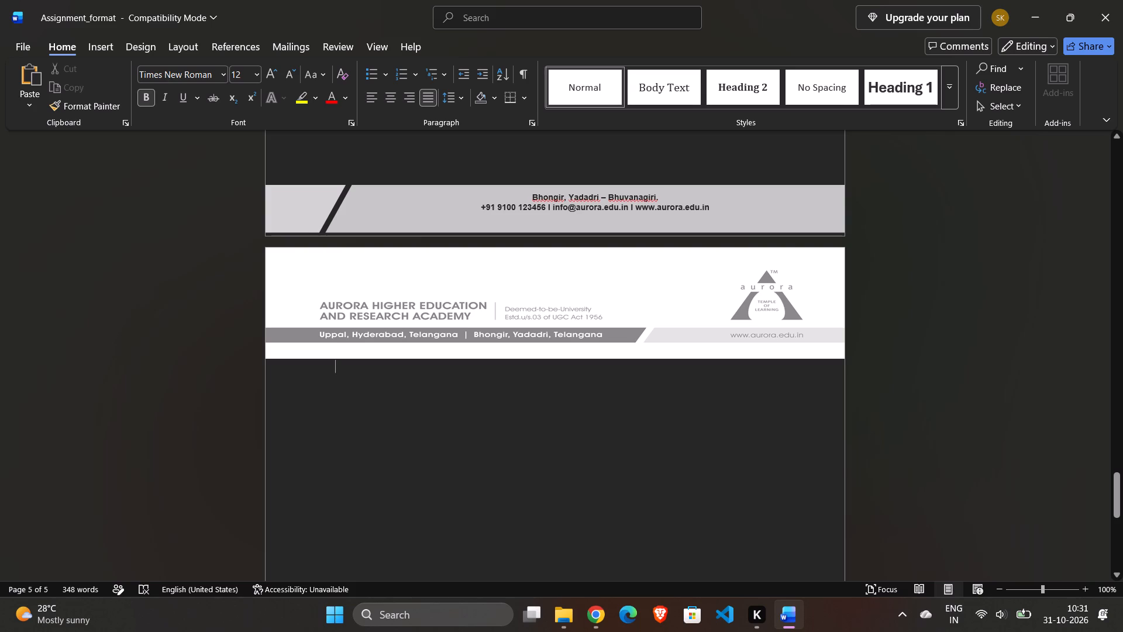
# Add the label "OUTPUT :-" on the first line of page 5.
pyautogui.write('OUT')
pyautogui.press('space')
pyautogui.press('BackSpace')
pyautogui.write('PUT :-')
pyautogui.press('space')
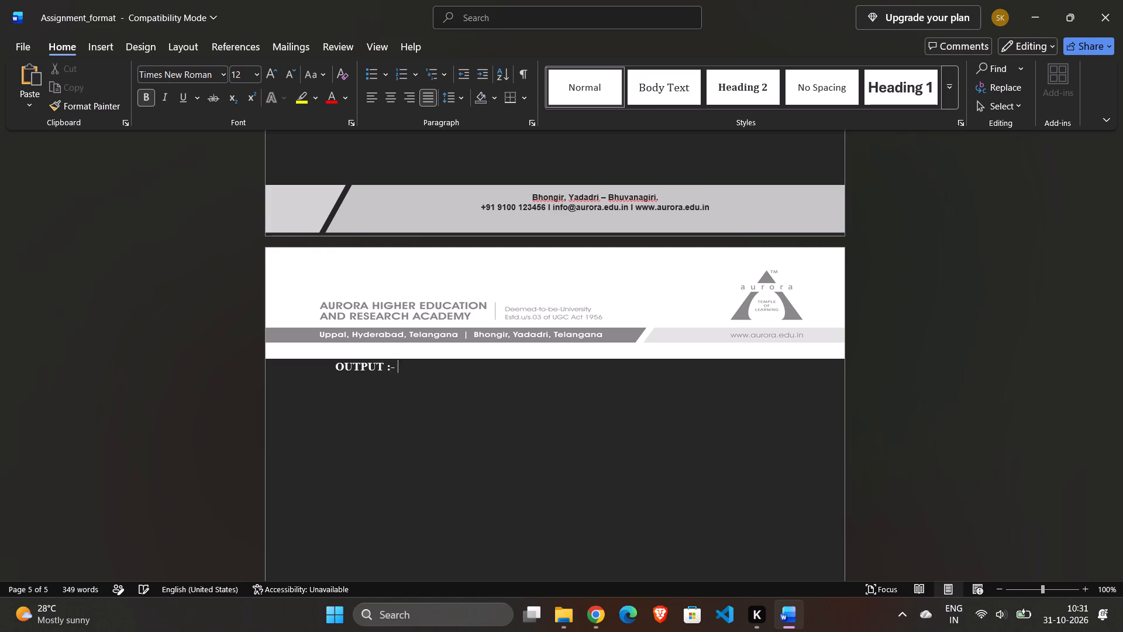
# Switch to the learning portal in Chrome and return from the Today's Date question to the NodeJS and ExpressJS Coding Practice page.
pyautogui.click(1035, 5)
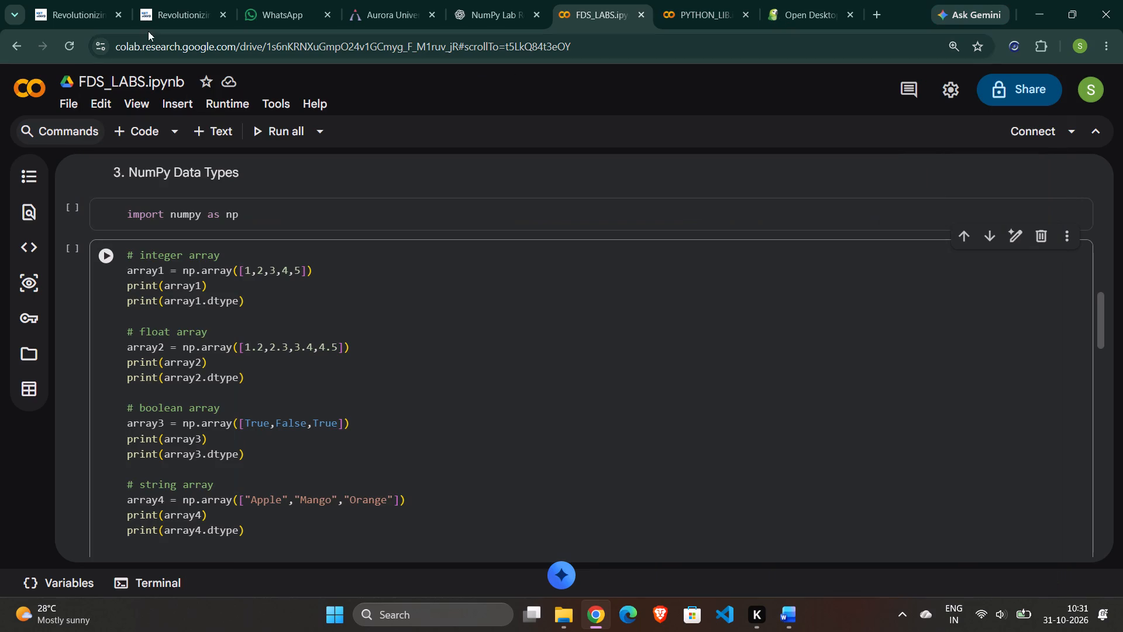
pyautogui.click(71, 4)
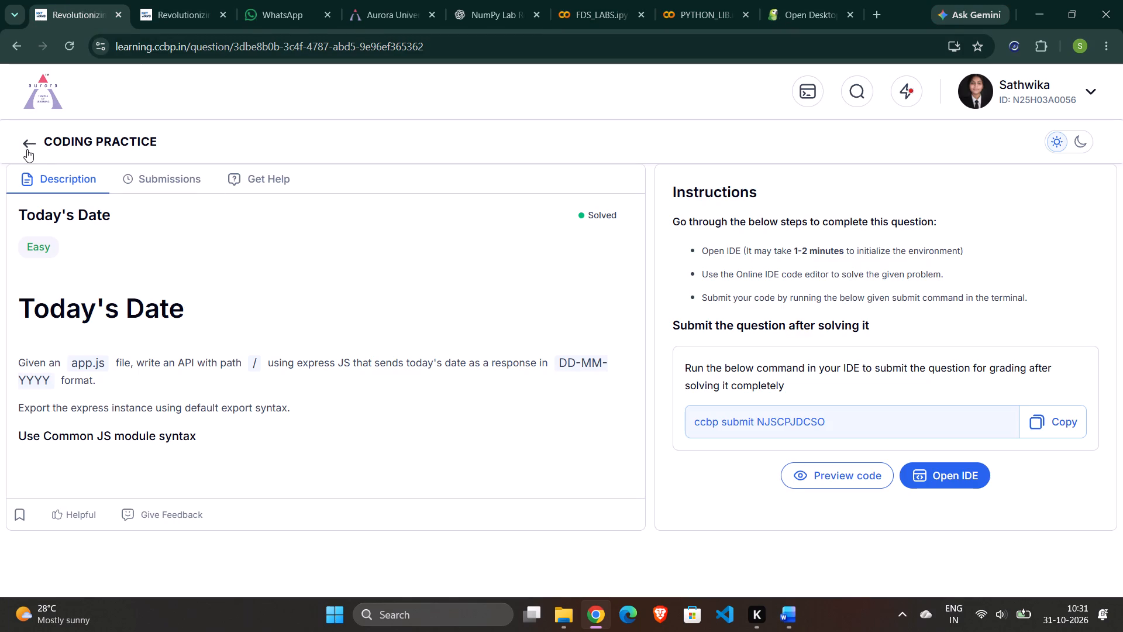
pyautogui.click(27, 149)
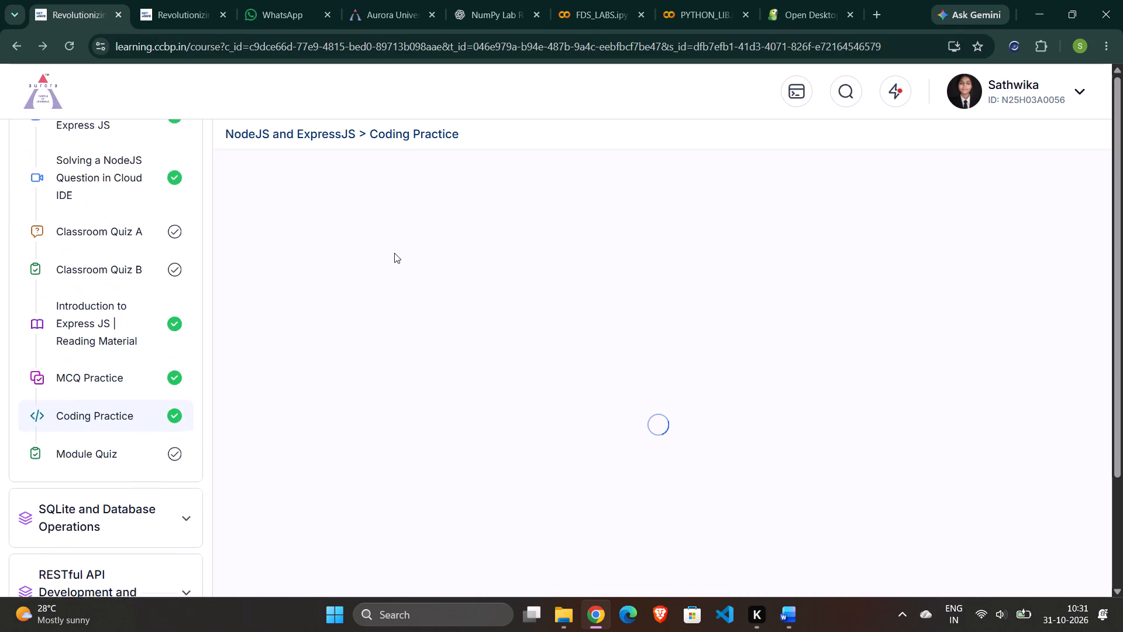
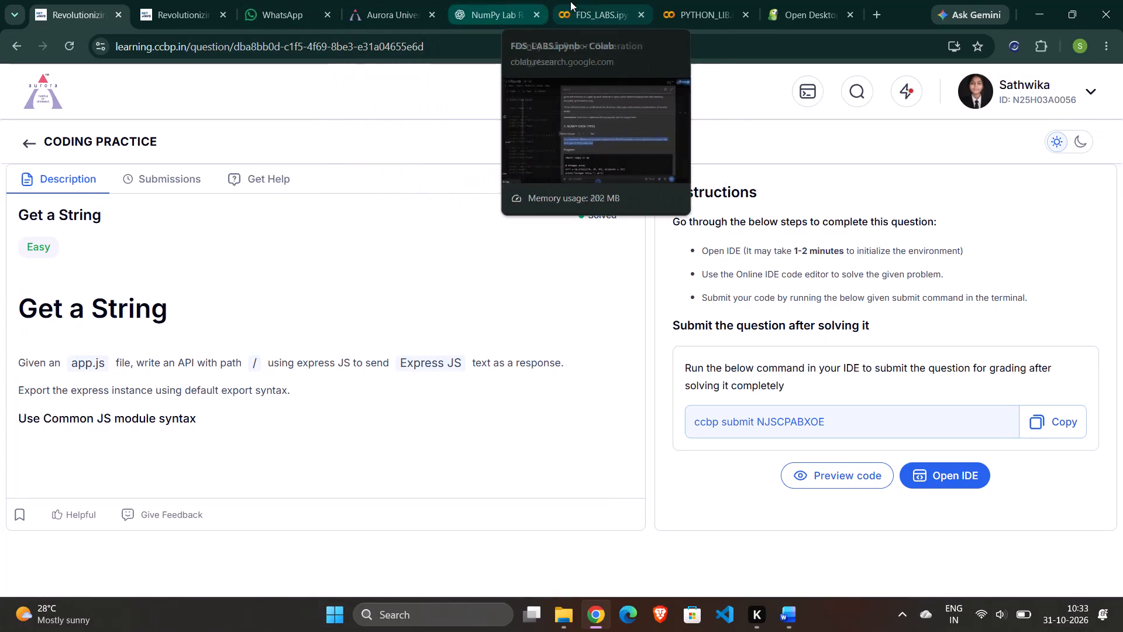
# Return to the Word report and start a new line below the section 3 "OUTPUT :-" label on page 5.
pyautogui.click(616, 6)
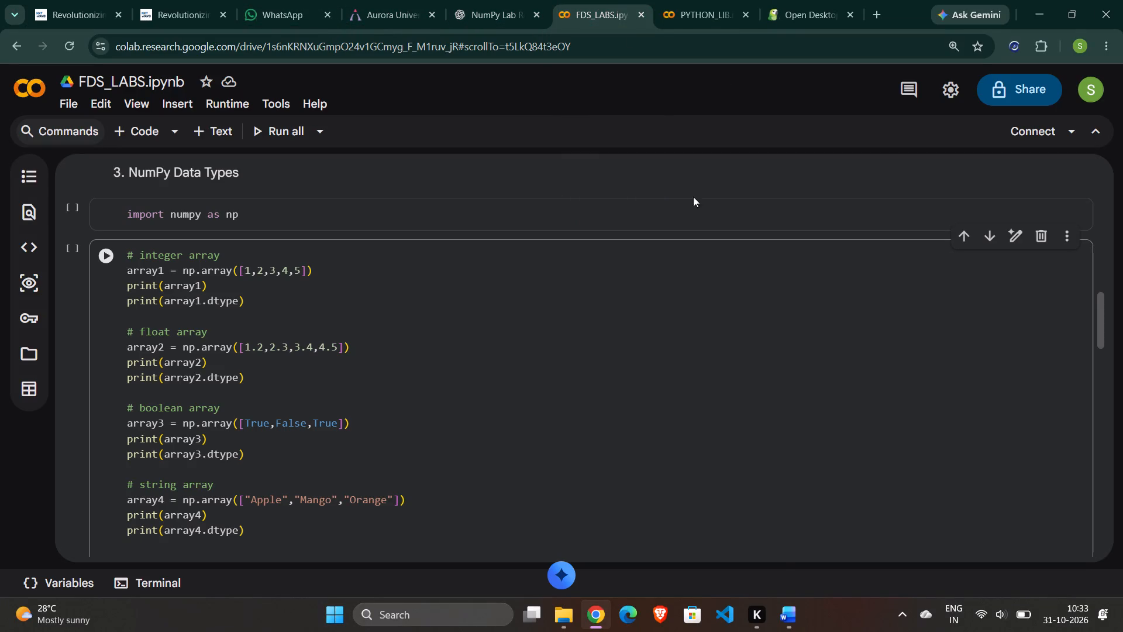
pyautogui.click(795, 615)
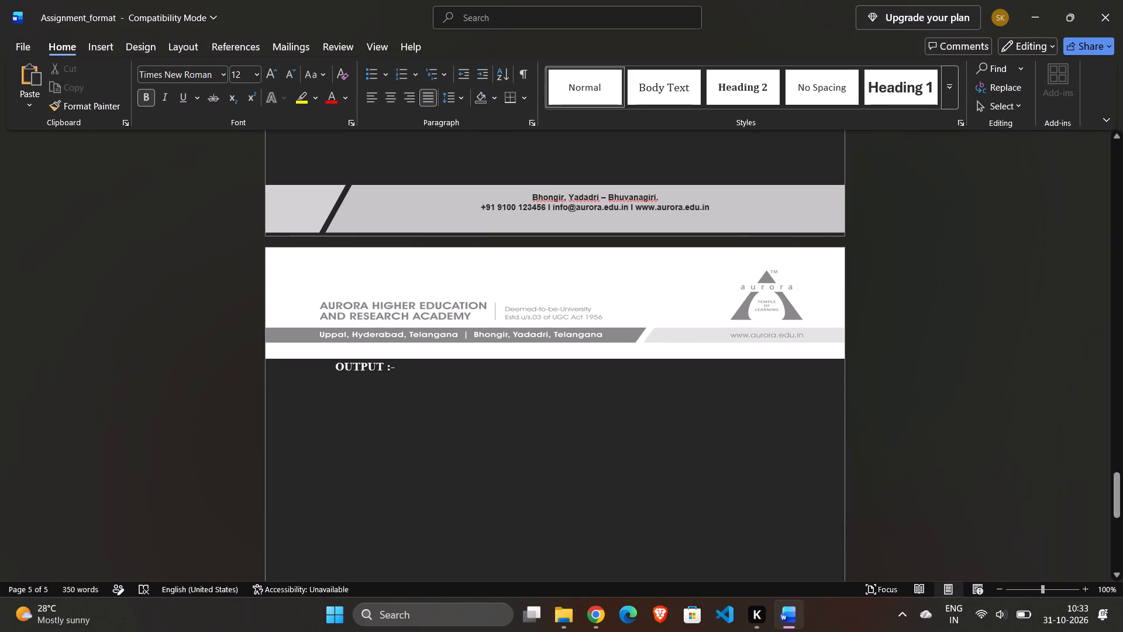
pyautogui.press('Return')
pyautogui.press('Return')
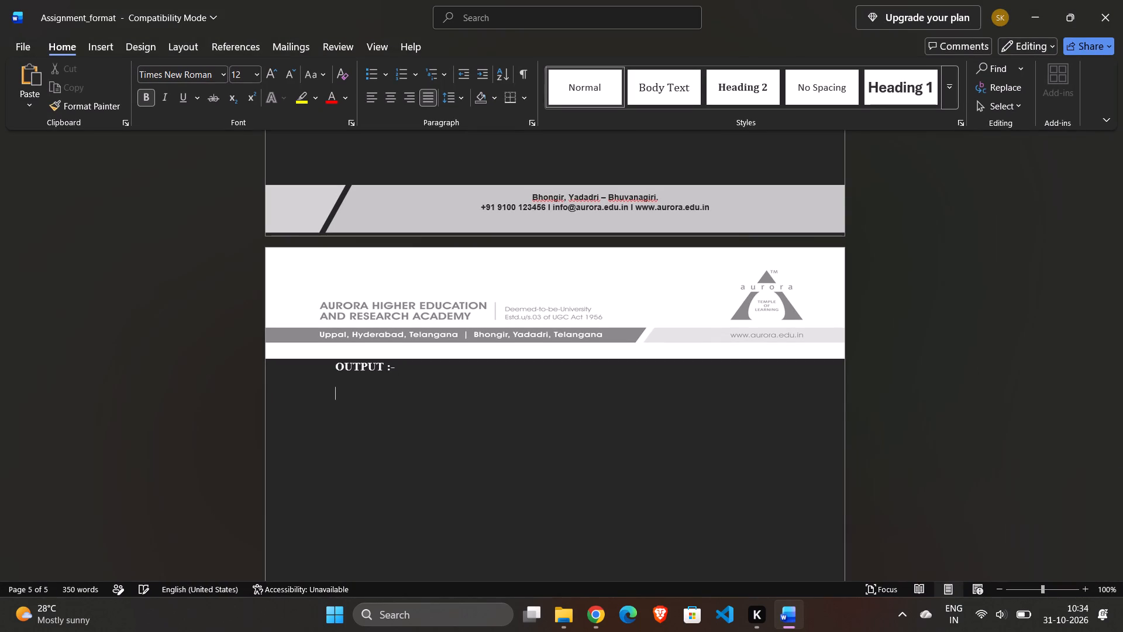
# Switch to the FDS_LABS.ipynb notebook in Chrome and show the hidden output of the NumPy Data Types cell.
pyautogui.click(595, 605)
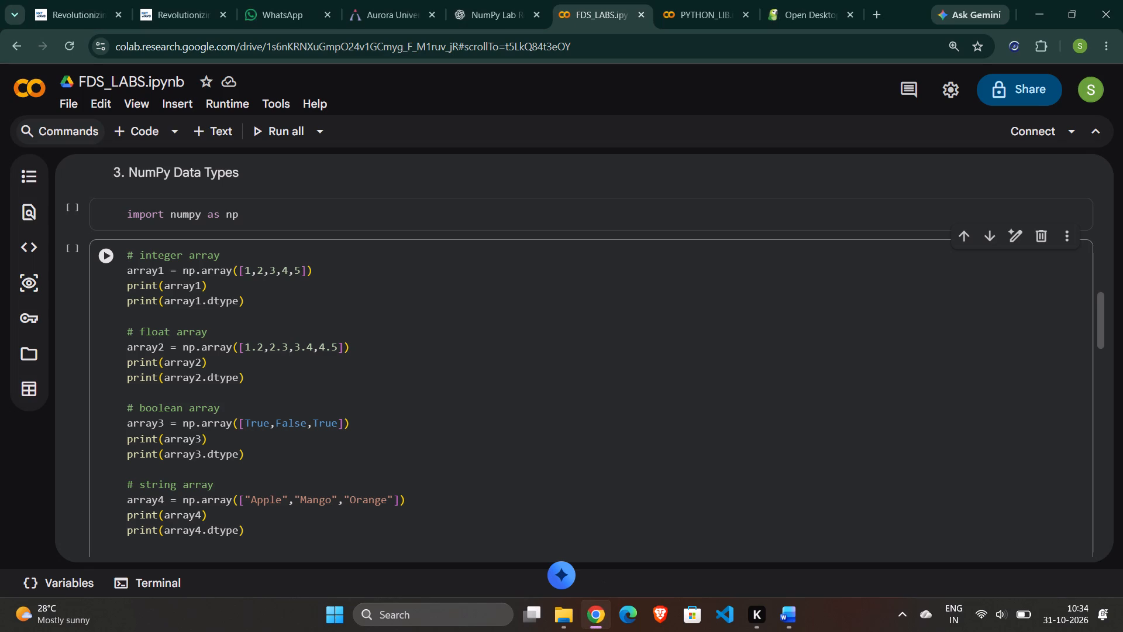
pyautogui.scroll(-3, 505, 398)
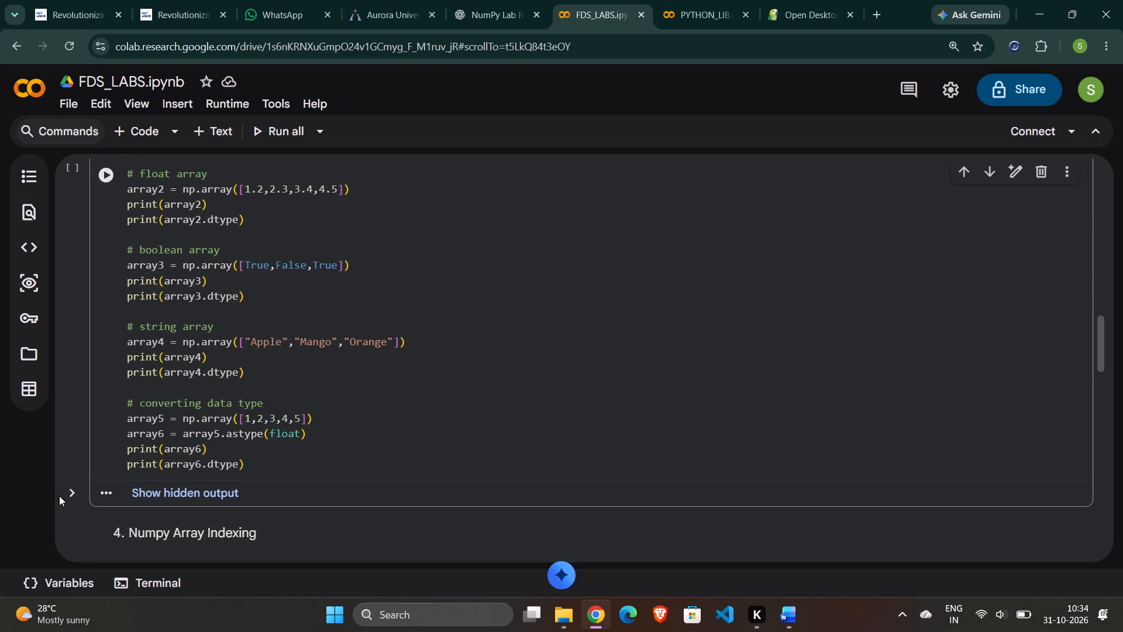
pyautogui.click(73, 500)
pyautogui.hscroll(1, 73, 500)
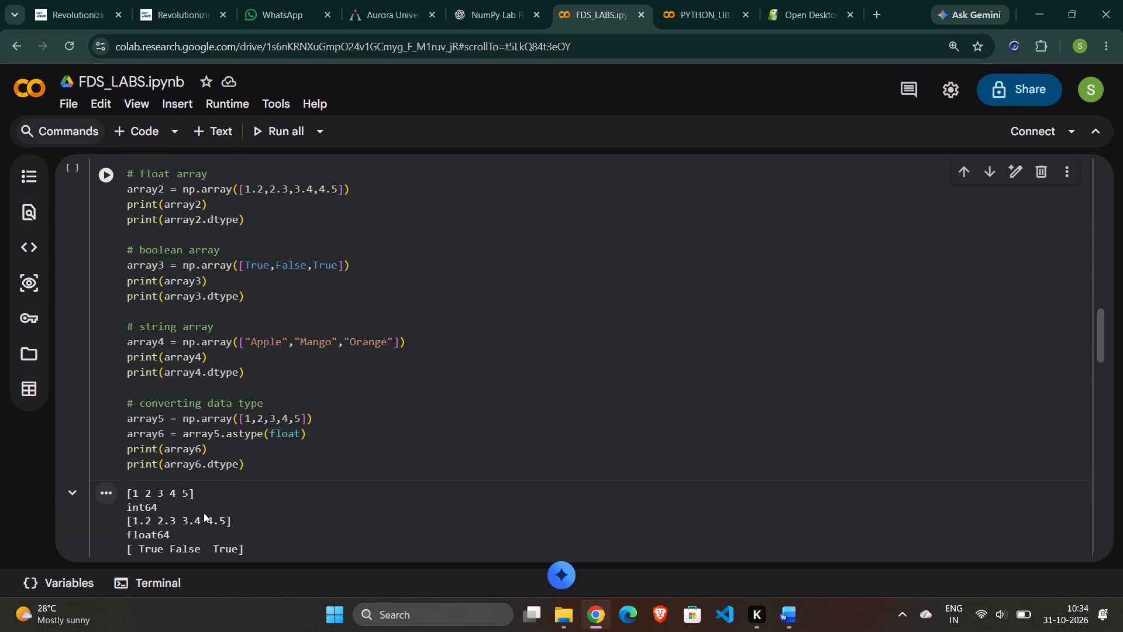
pyautogui.scroll(-1, 204, 513)
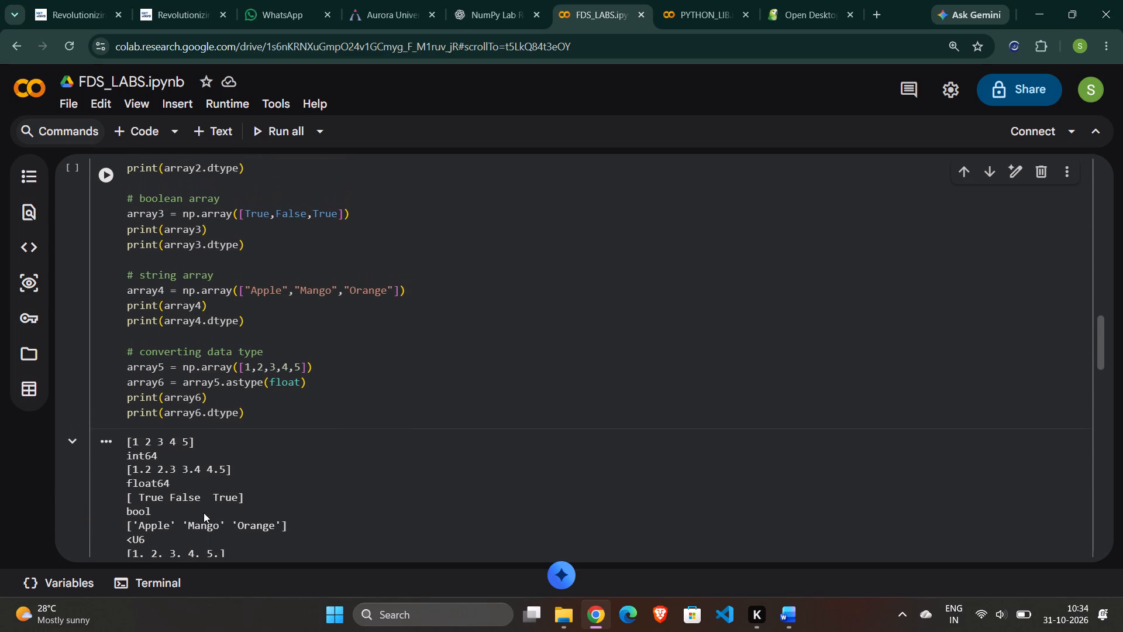
pyautogui.scroll(-1, 204, 513)
# Capture a full-screen screenshot of the NumPy Data Types output and paste it below the section 3 "OUTPUT :-" label in Word.
pyautogui.press('F11')
pyautogui.hscroll(-1, 204, 513)
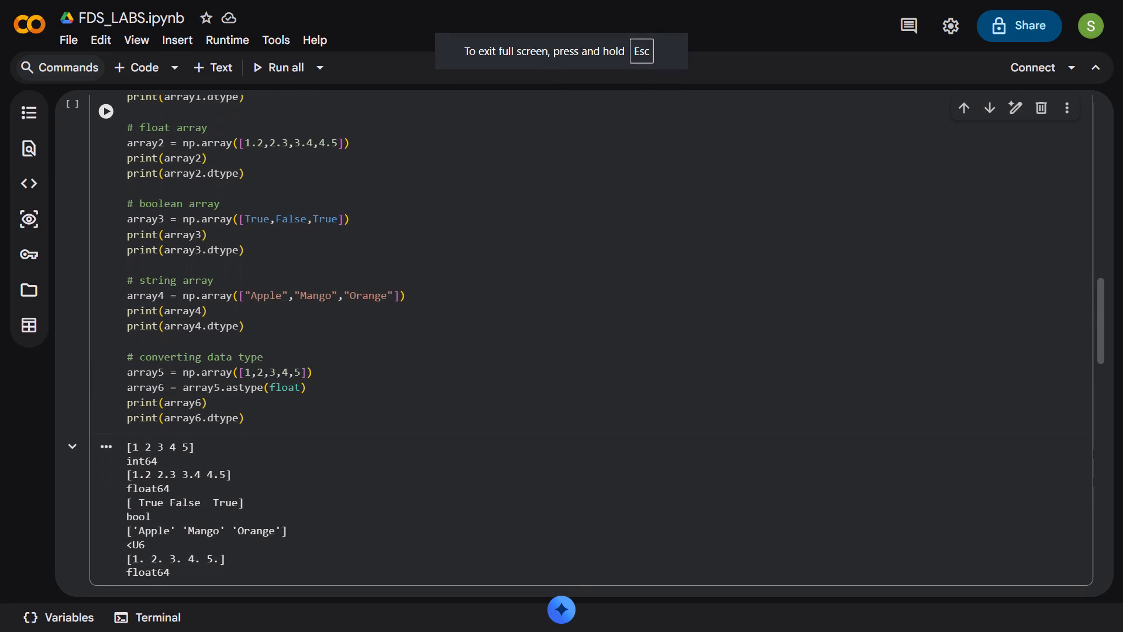
pyautogui.hscroll(-1, 204, 513)
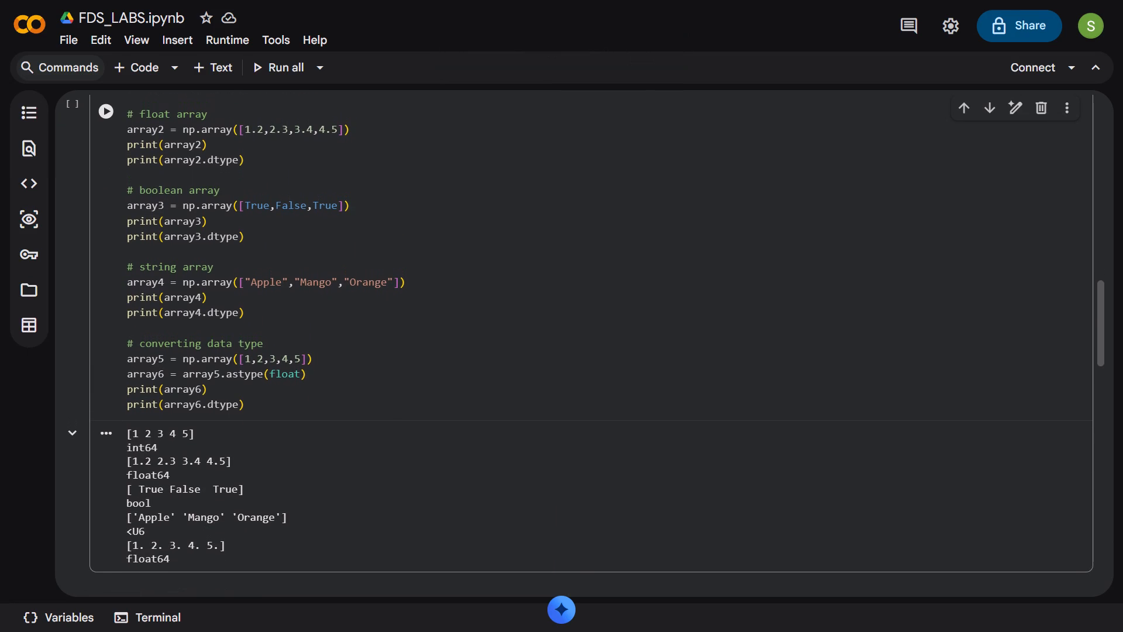
pyautogui.press('Print')
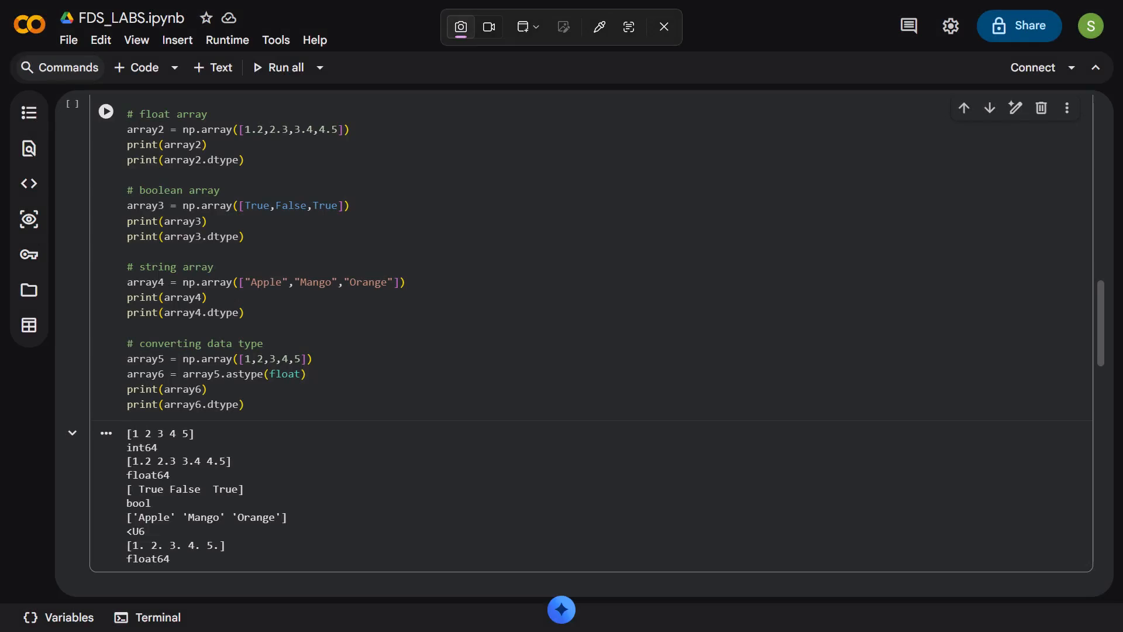
pyautogui.click(660, 30)
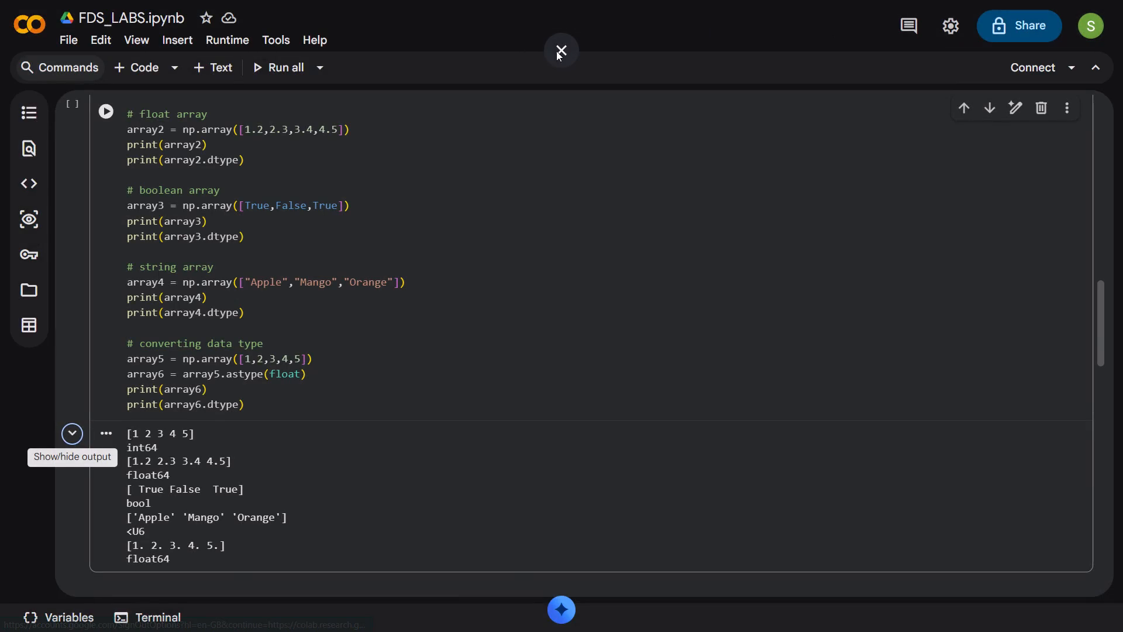
pyautogui.press('Print')
pyautogui.click(1090, 23)
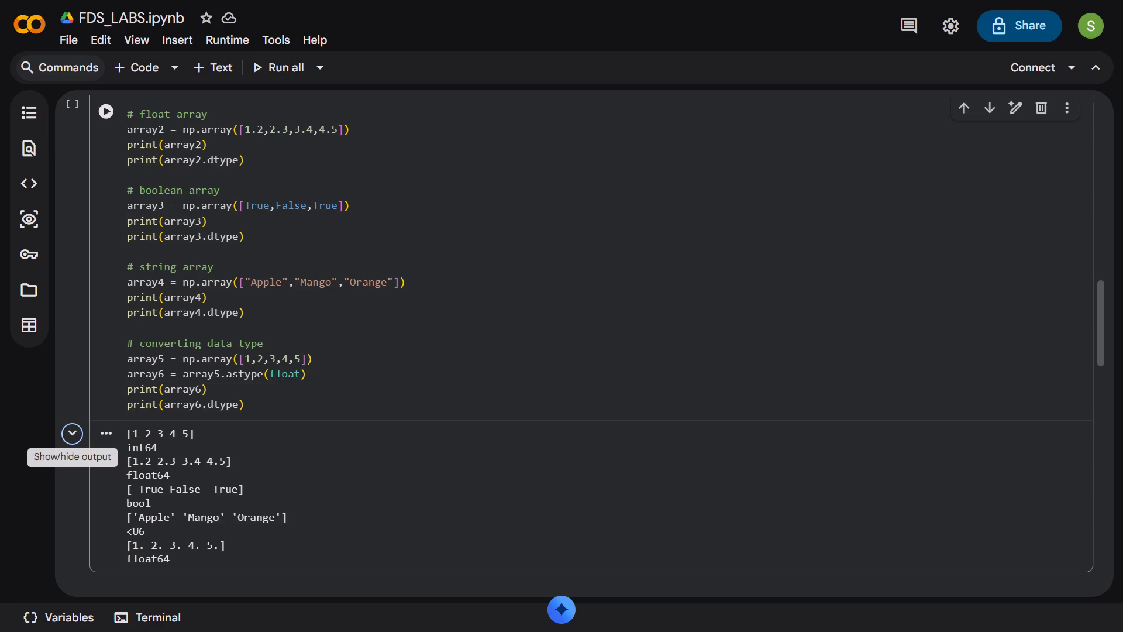
pyautogui.press('F11')
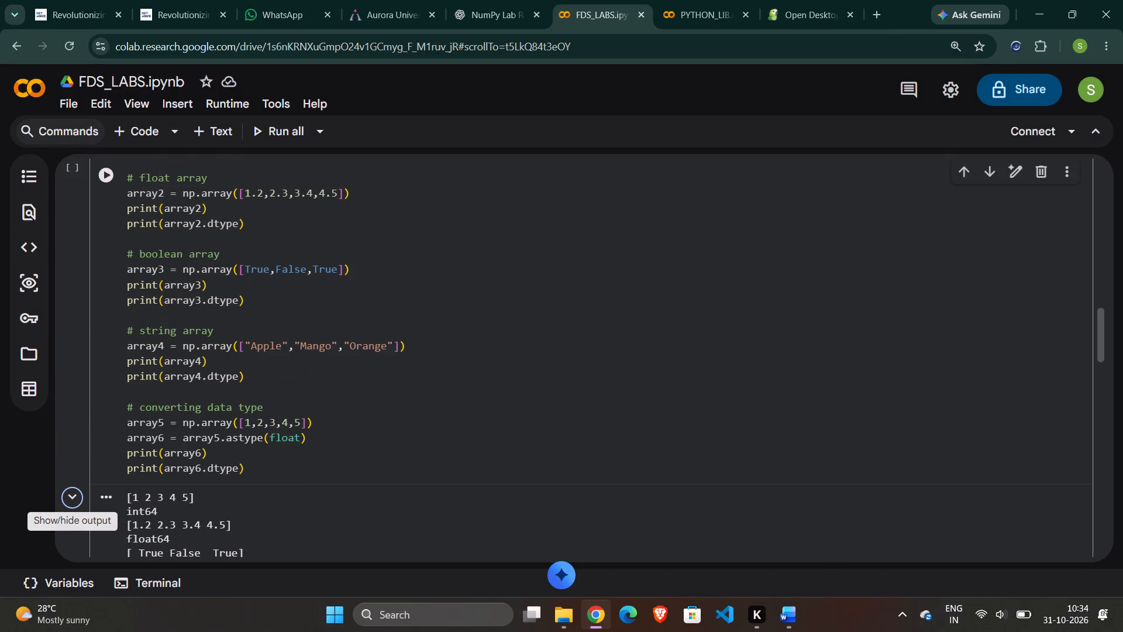
pyautogui.click(786, 610)
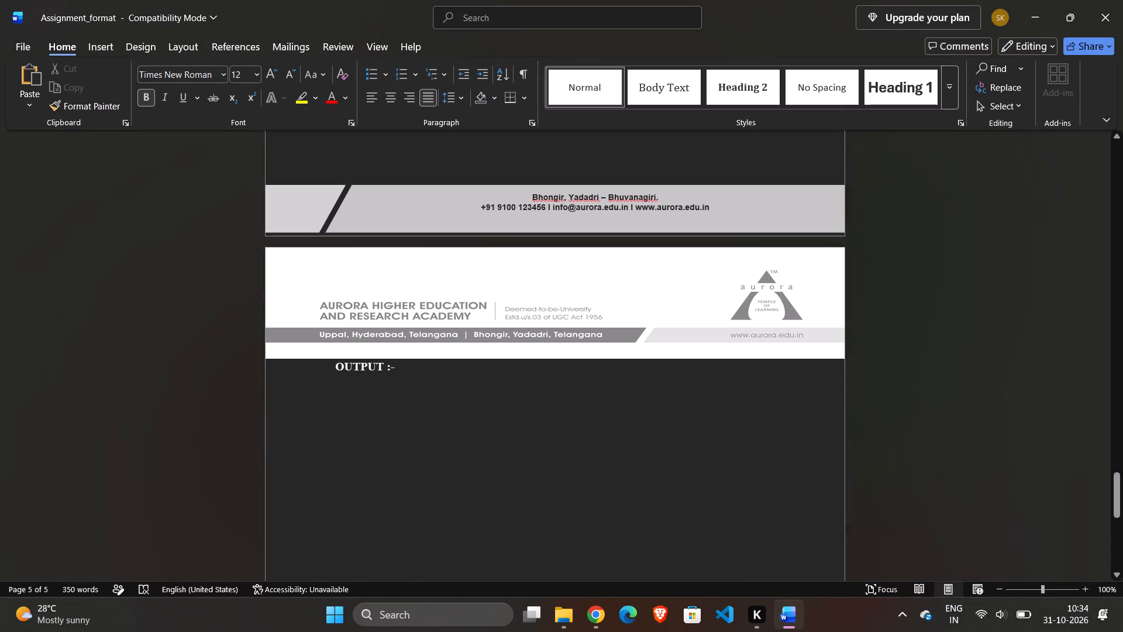
pyautogui.hotkey('ctrl', 'v')
# Add the label "Explanation :-" below the section 3 output screenshot, with a new line after it.
pyautogui.scroll(-1, 359, 401)
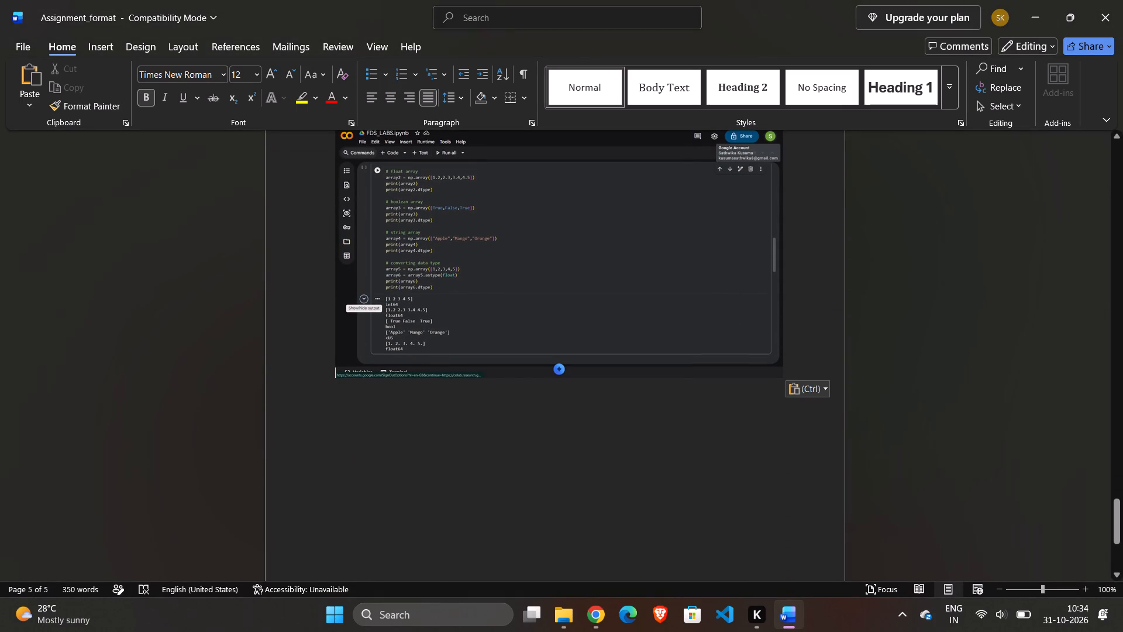
pyautogui.click(801, 370)
pyautogui.press('Return')
pyautogui.press('Return')
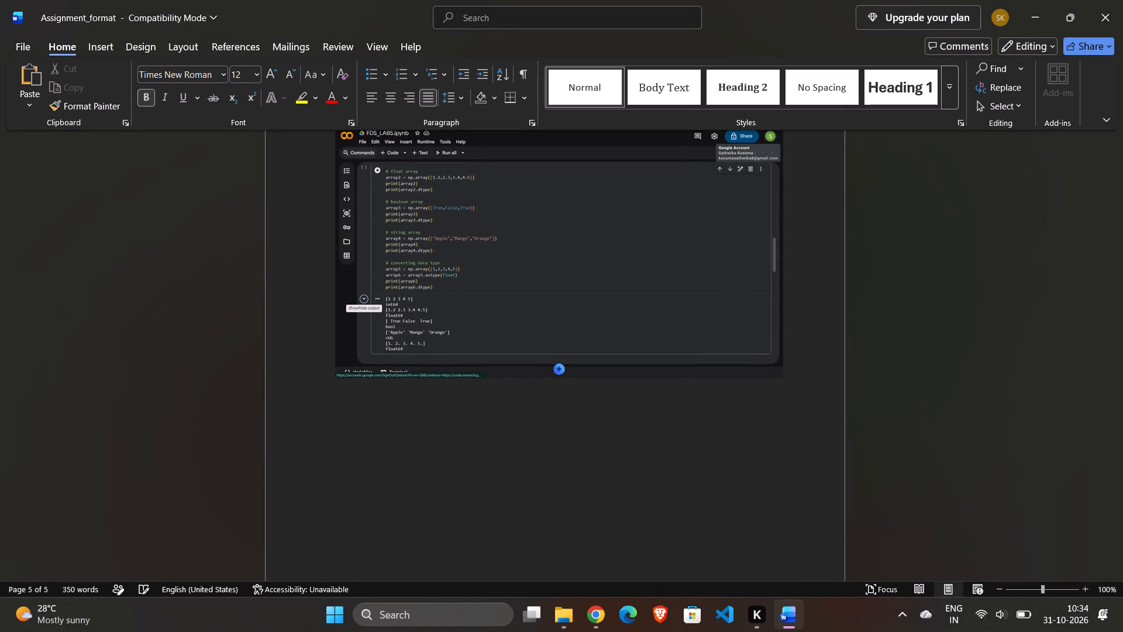
pyautogui.write('EX')
pyautogui.press('BackSpace')
pyautogui.write('xplanation :')
pyautogui.press('-')
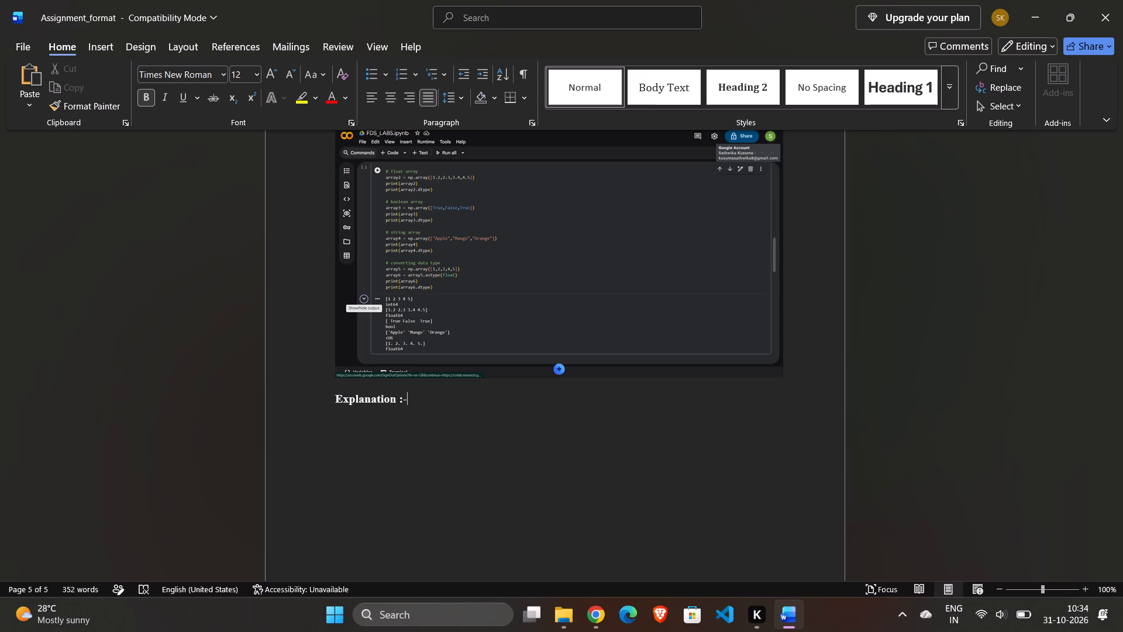
pyautogui.press('Return')
pyautogui.press('Return')
pyautogui.click(600, 612)
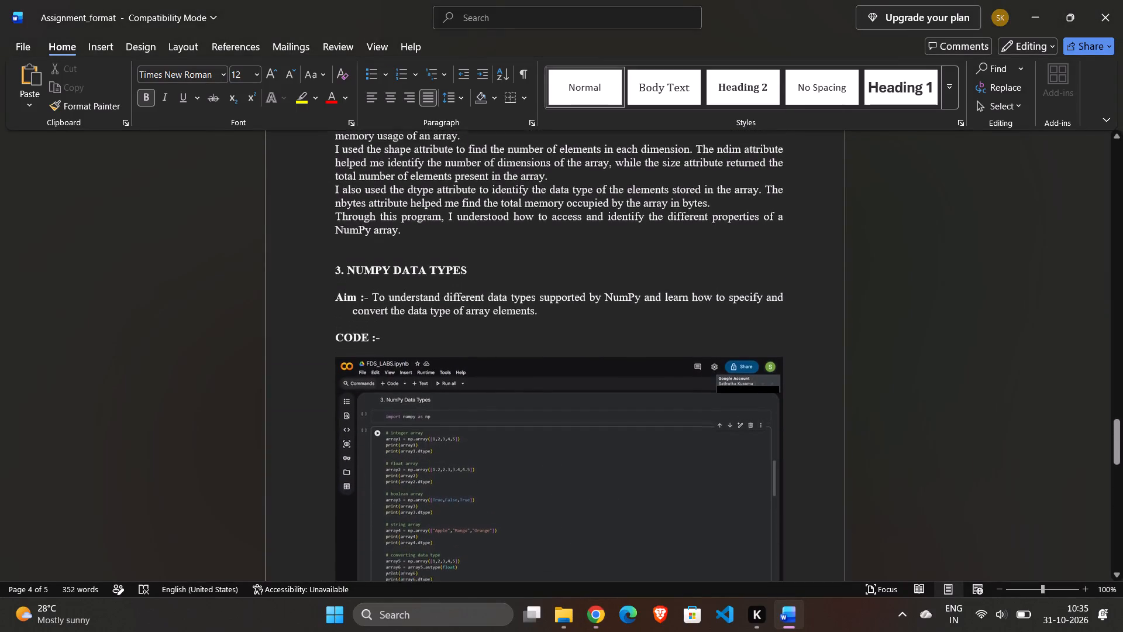
pyautogui.scroll(-6, 538, 449)
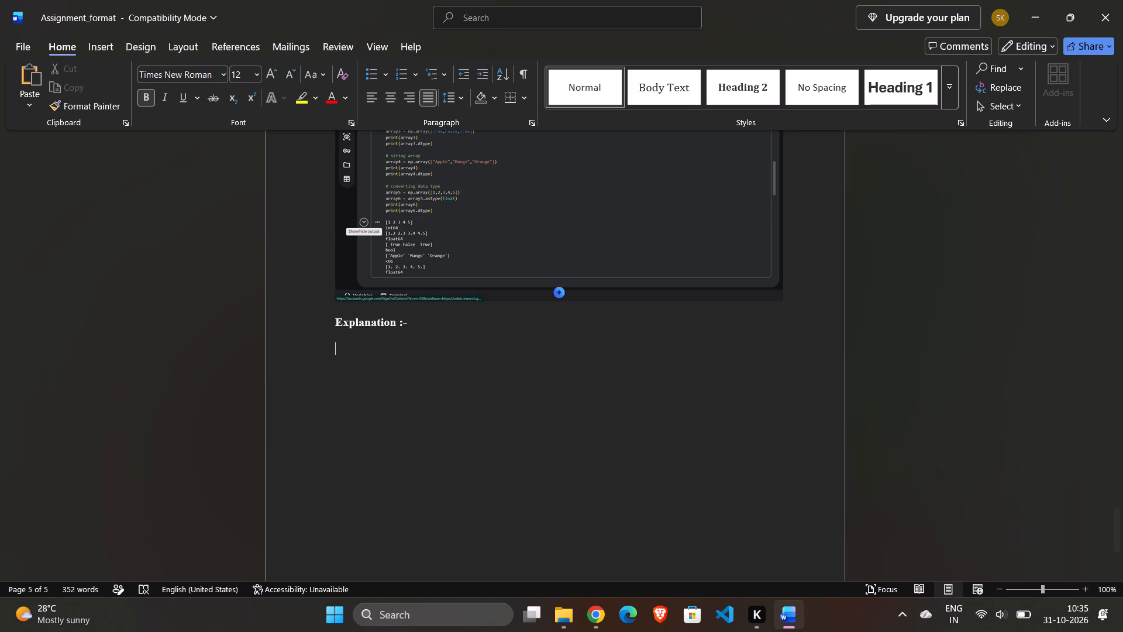
pyautogui.hotkey('ctrl', 'v')
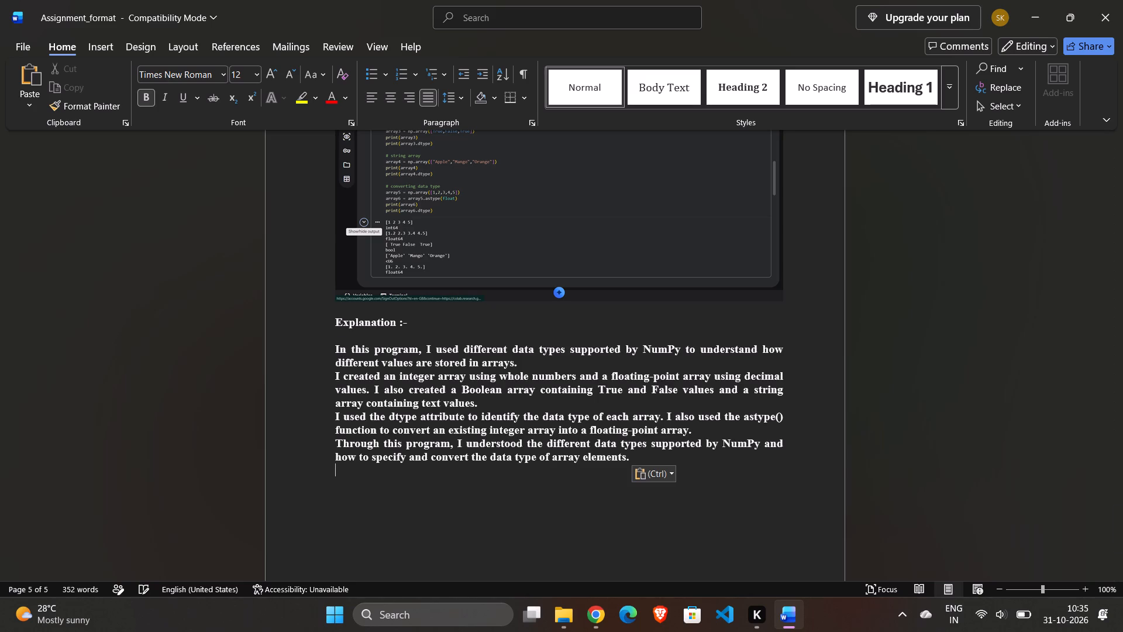
# Remove the bold formatting from the pasted section 3 explanation paragraphs.
pyautogui.moveTo(636, 458); pyautogui.dragTo(456, 407)
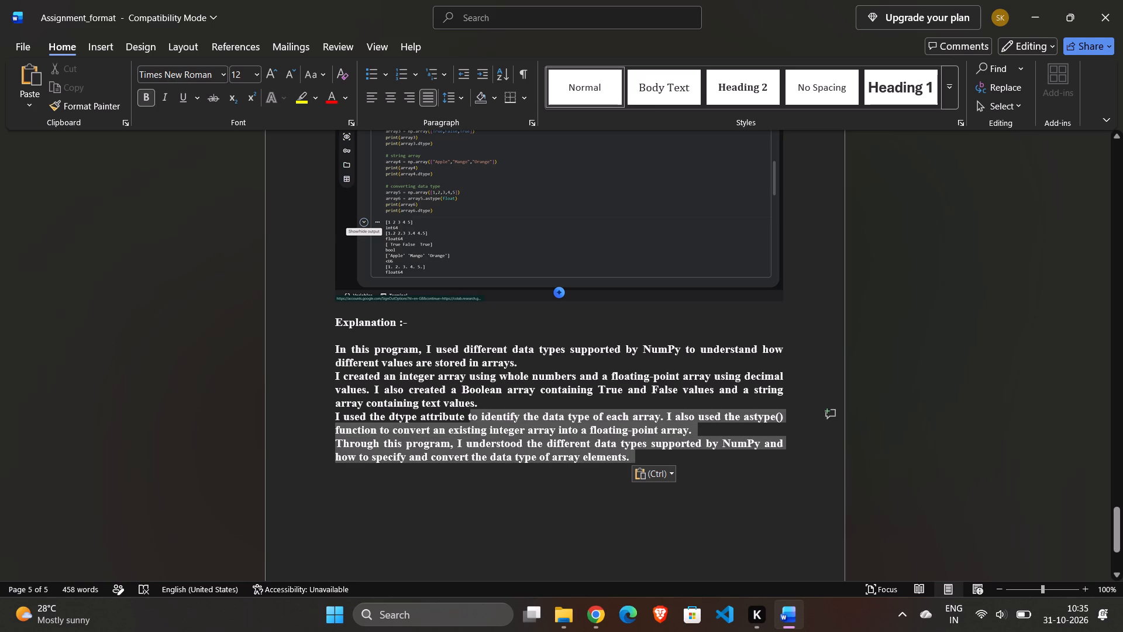
pyautogui.moveTo(456, 407); pyautogui.dragTo(336, 349)
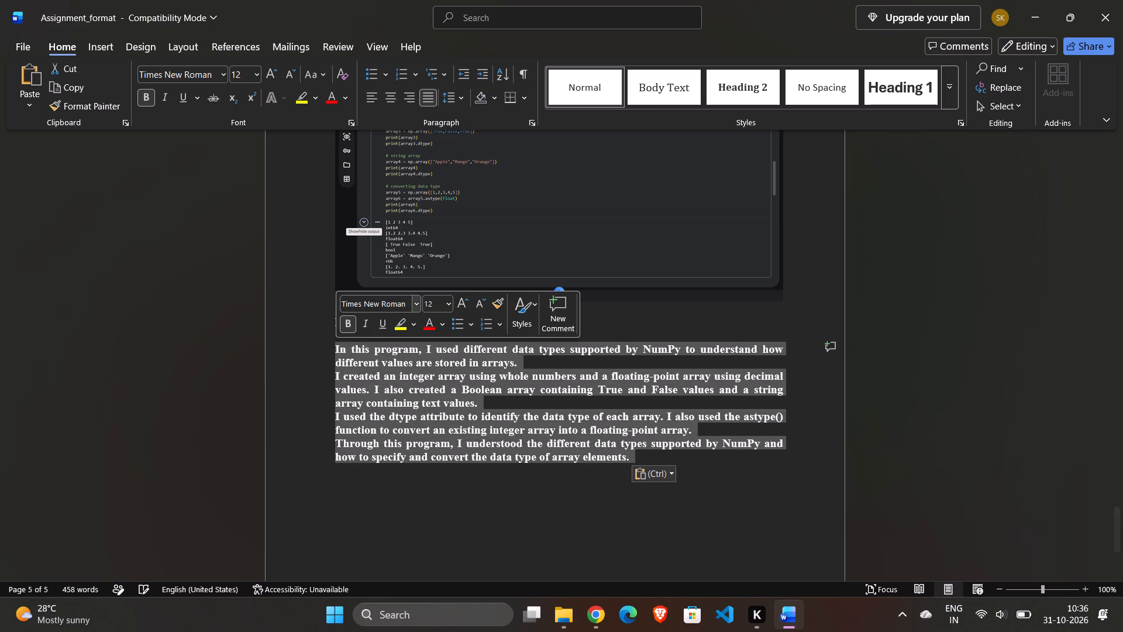
pyautogui.click(347, 324)
pyautogui.click(395, 452)
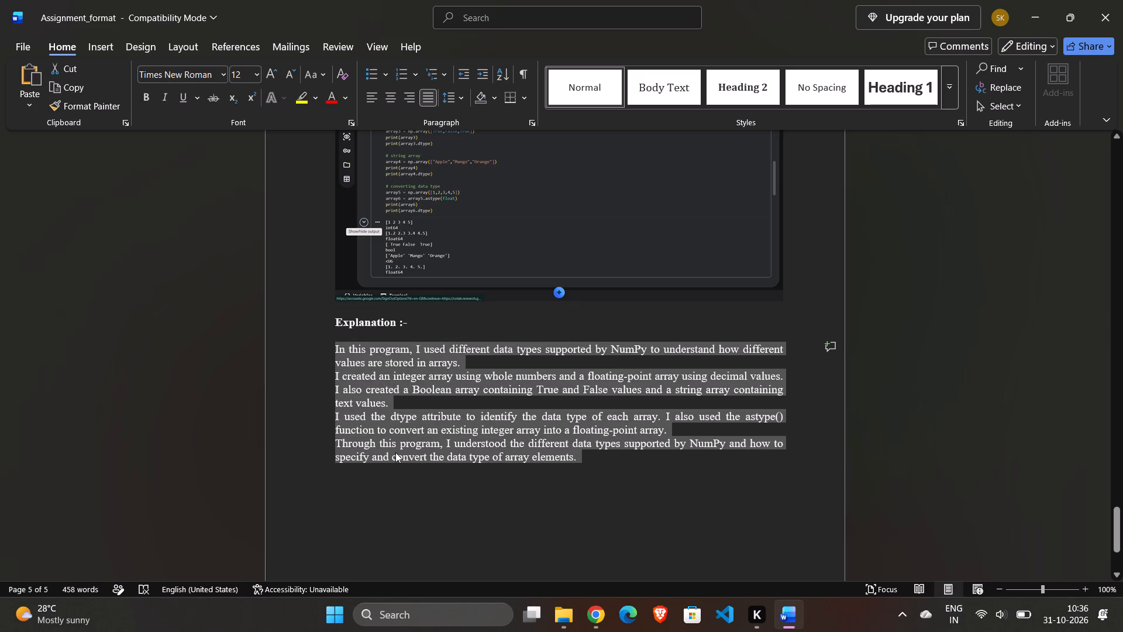
# Add blank lines below the section 3 explanation until the cursor is on a new page 6.
pyautogui.click(611, 486)
pyautogui.scroll(-1, 611, 486)
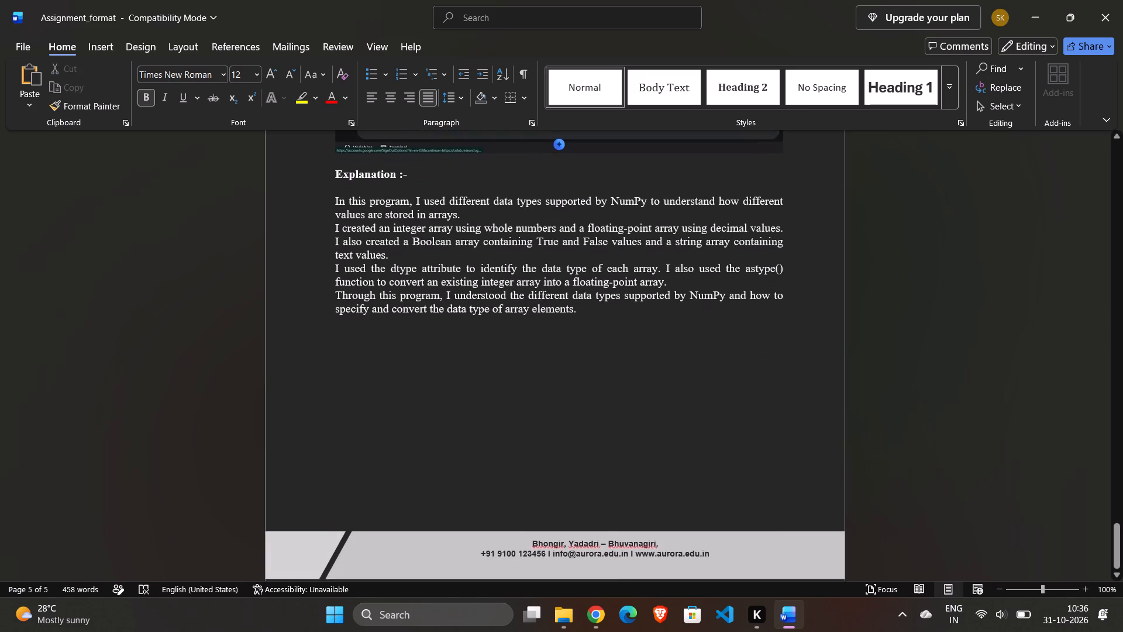
pyautogui.scroll(-1, 611, 486)
pyautogui.press('Return')
pyautogui.press('Return')
pyautogui.press('Return')
pyautogui.press('Return')
pyautogui.press('Return')
pyautogui.press('Return')
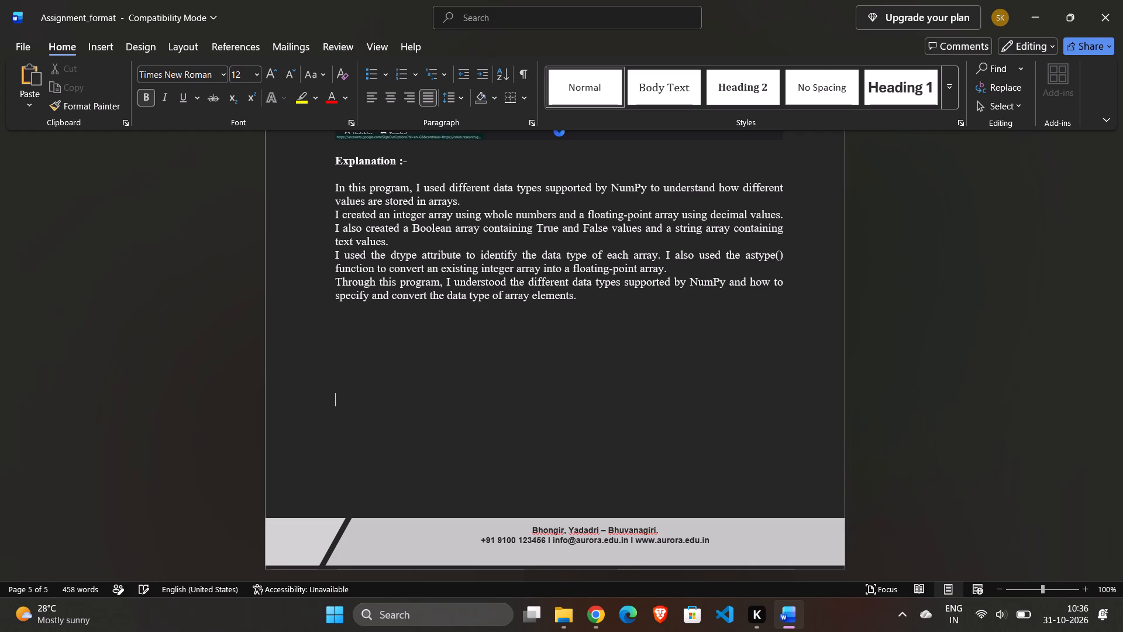
pyautogui.press('Return')
pyautogui.press('Return')
pyautogui.press('Return')
pyautogui.press('Return')
pyautogui.press('Return')
pyautogui.press('Return')
pyautogui.press('Return')
pyautogui.press('Return')
pyautogui.press('Return')
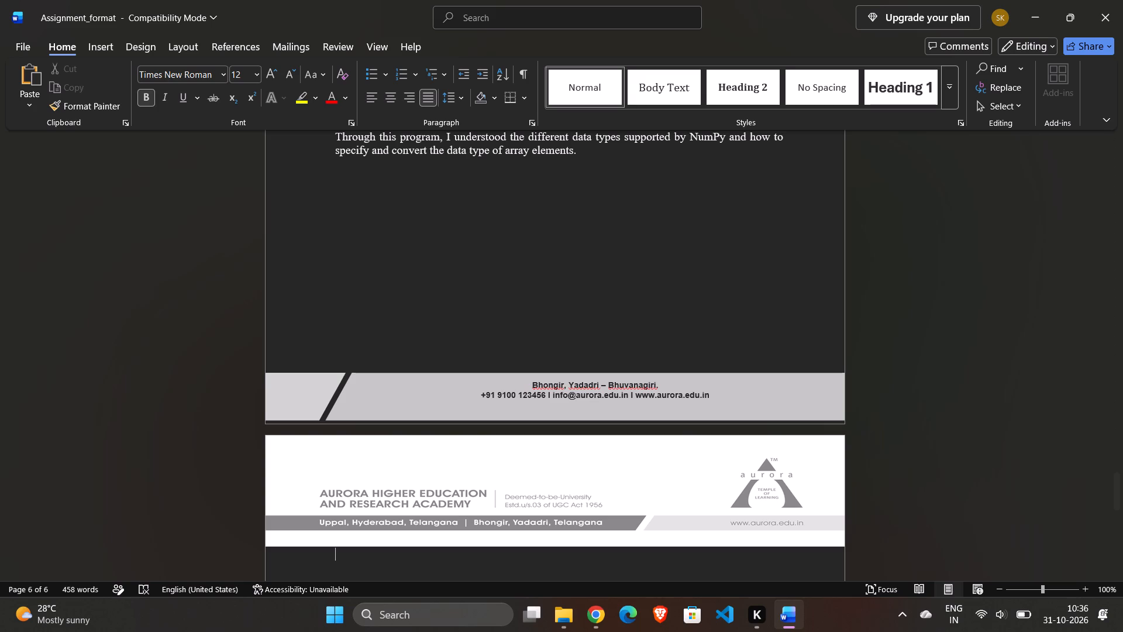
pyautogui.press('Return')
pyautogui.scroll(-1, 611, 486)
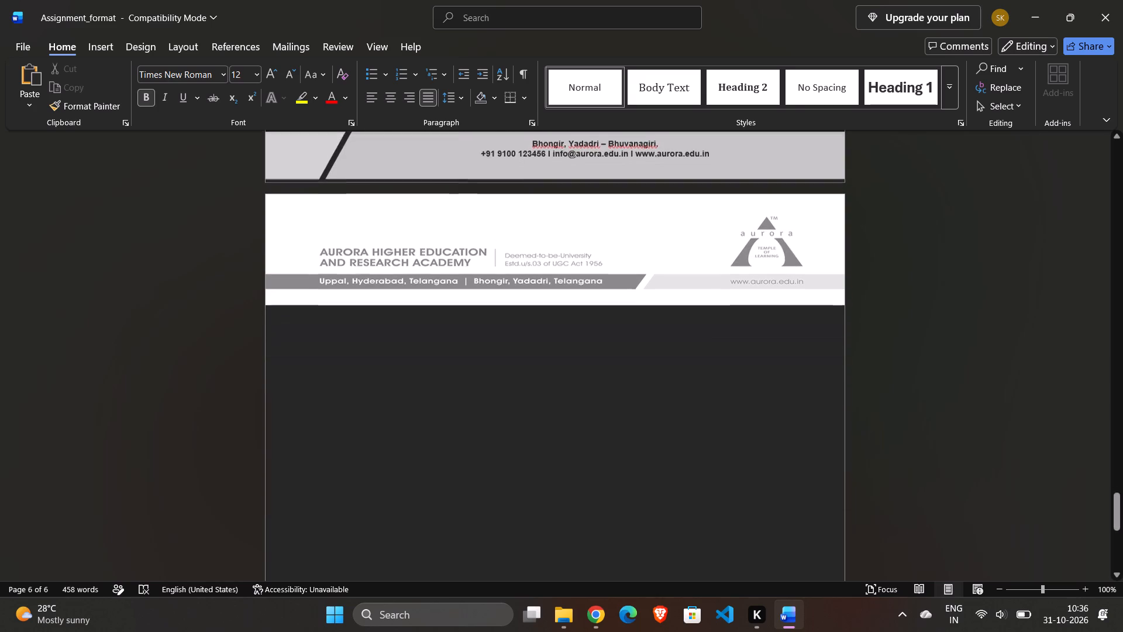
pyautogui.scroll(-1, 611, 486)
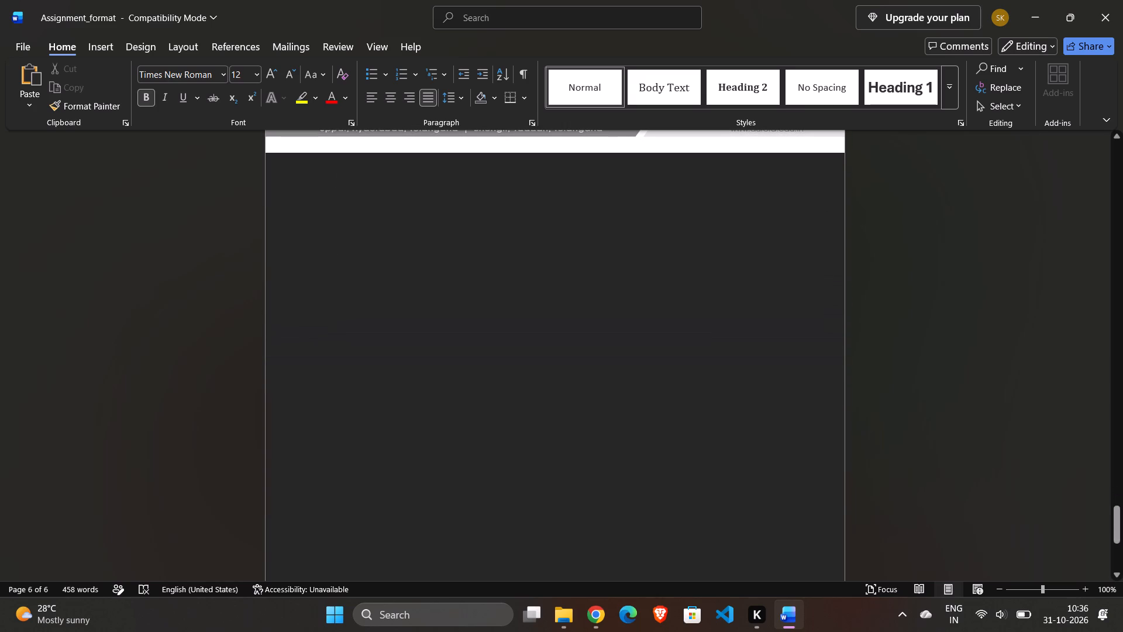
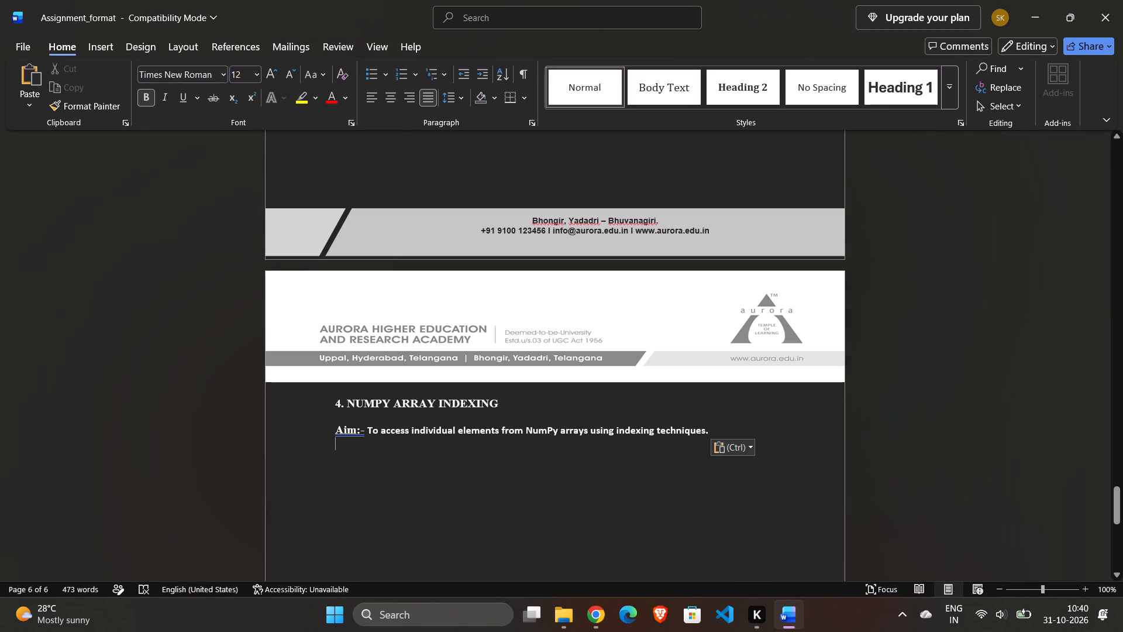
# Format the pasted aim sentence as Times New Roman, size 12, without bold.
pyautogui.moveTo(714, 429); pyautogui.dragTo(370, 432)
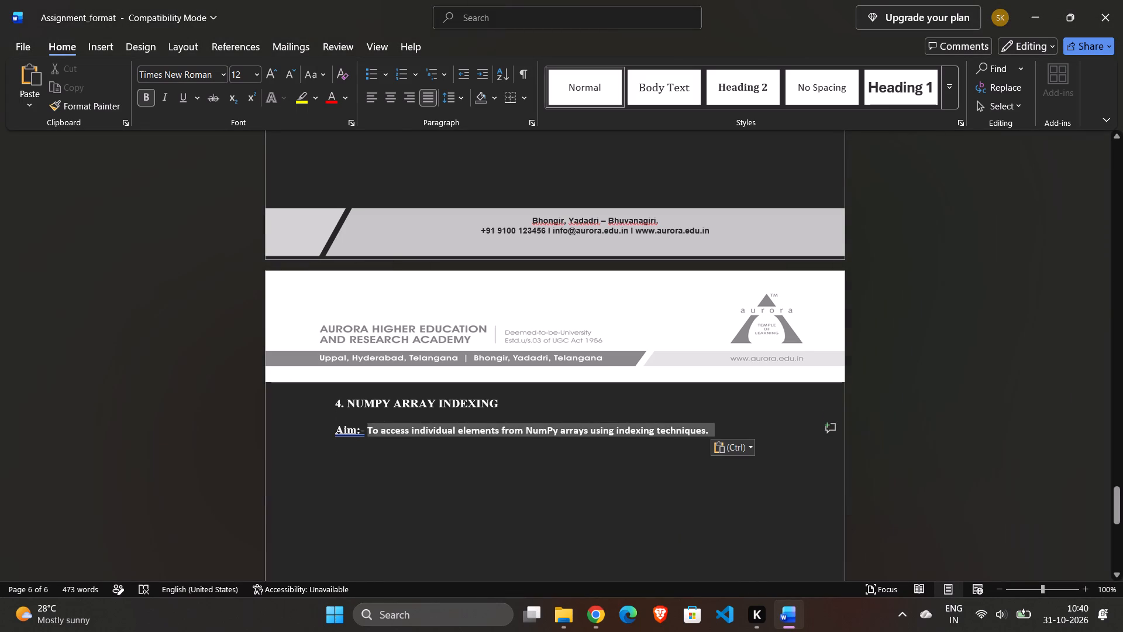
pyautogui.moveTo(370, 432); pyautogui.dragTo(370, 432)
pyautogui.click(449, 386)
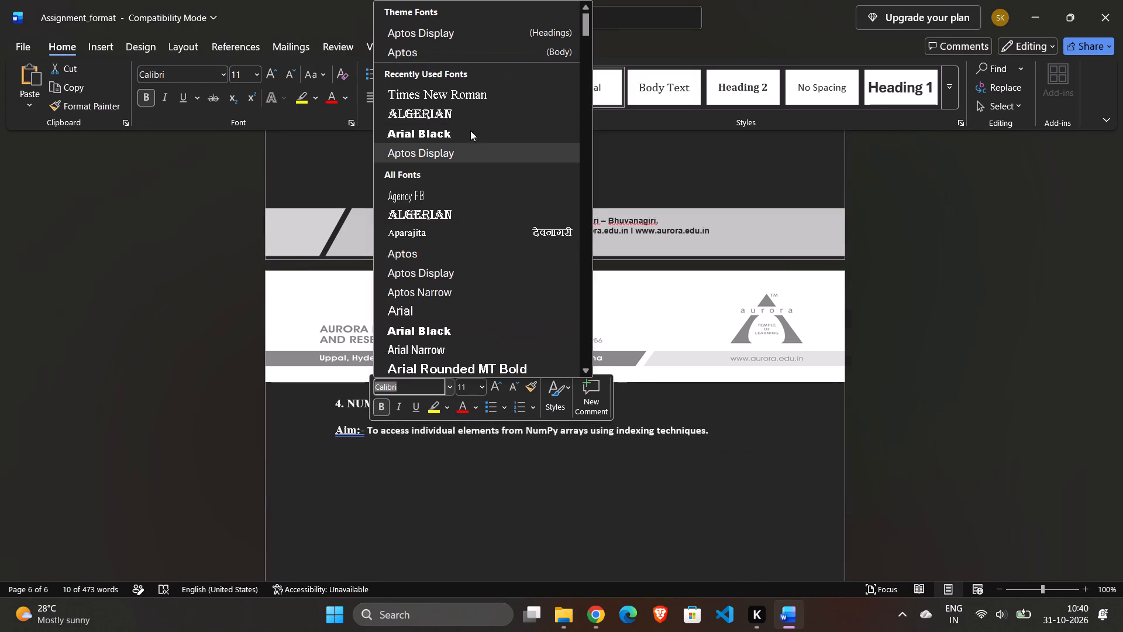
pyautogui.click(467, 103)
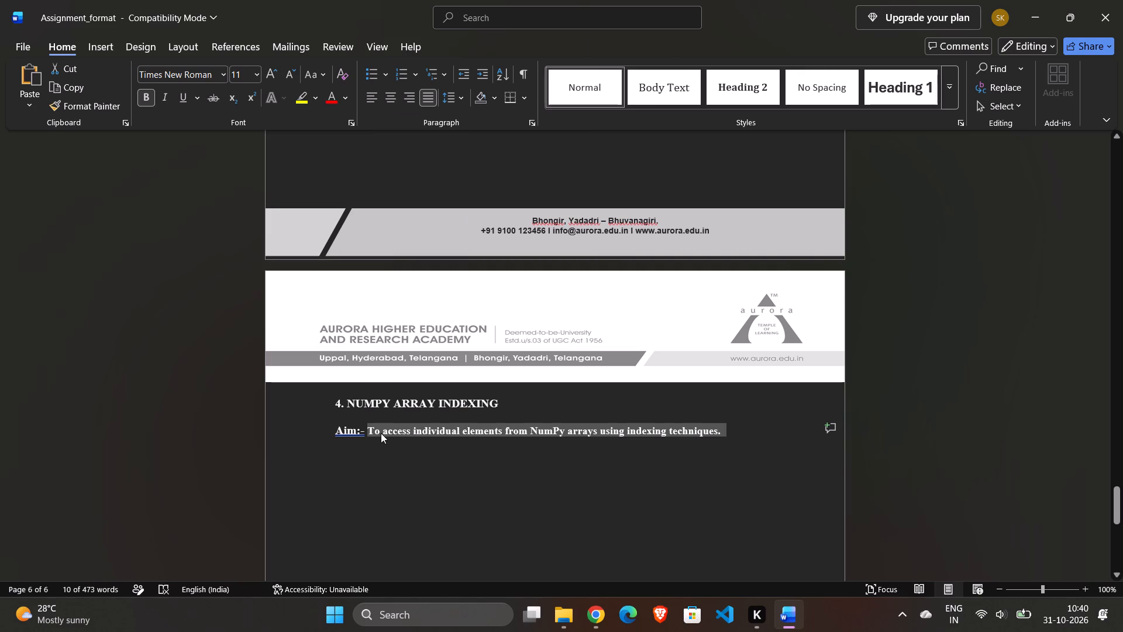
pyautogui.click(142, 98)
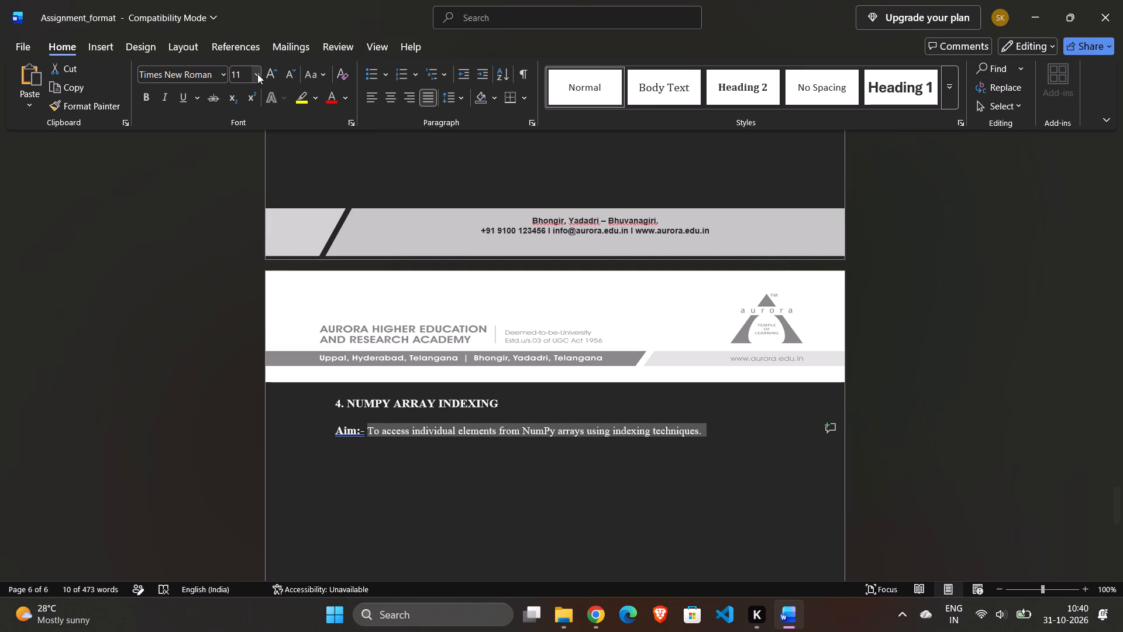
pyautogui.click(257, 74)
pyautogui.click(247, 166)
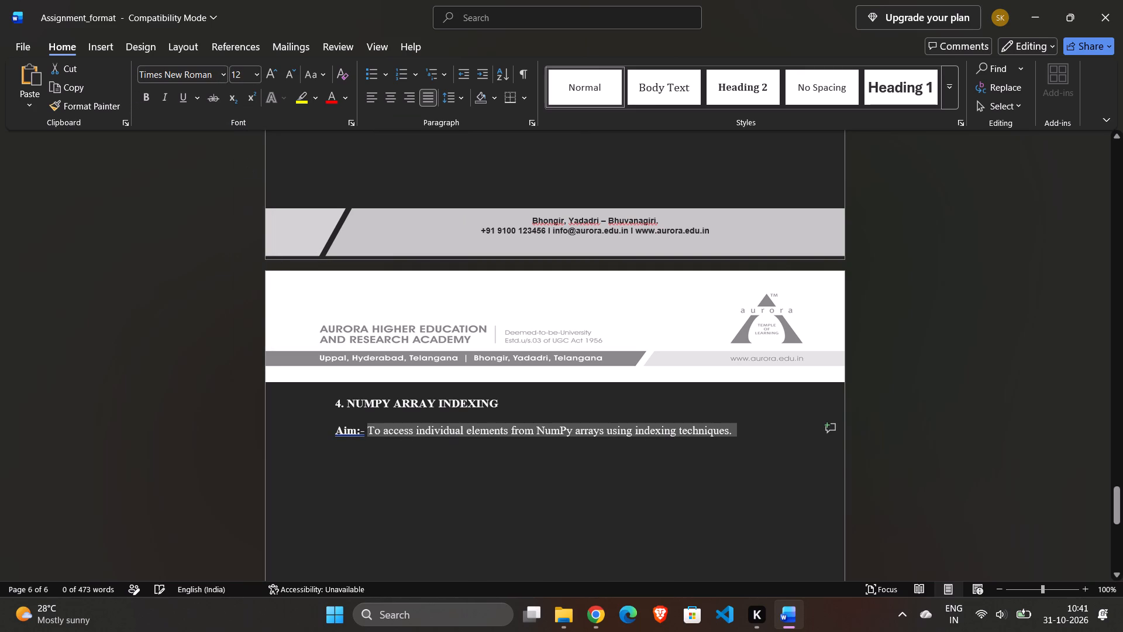
# Add the label "CODE :-" on a new line below the aim, followed by empty lines.
pyautogui.click(457, 446)
pyautogui.press('Return')
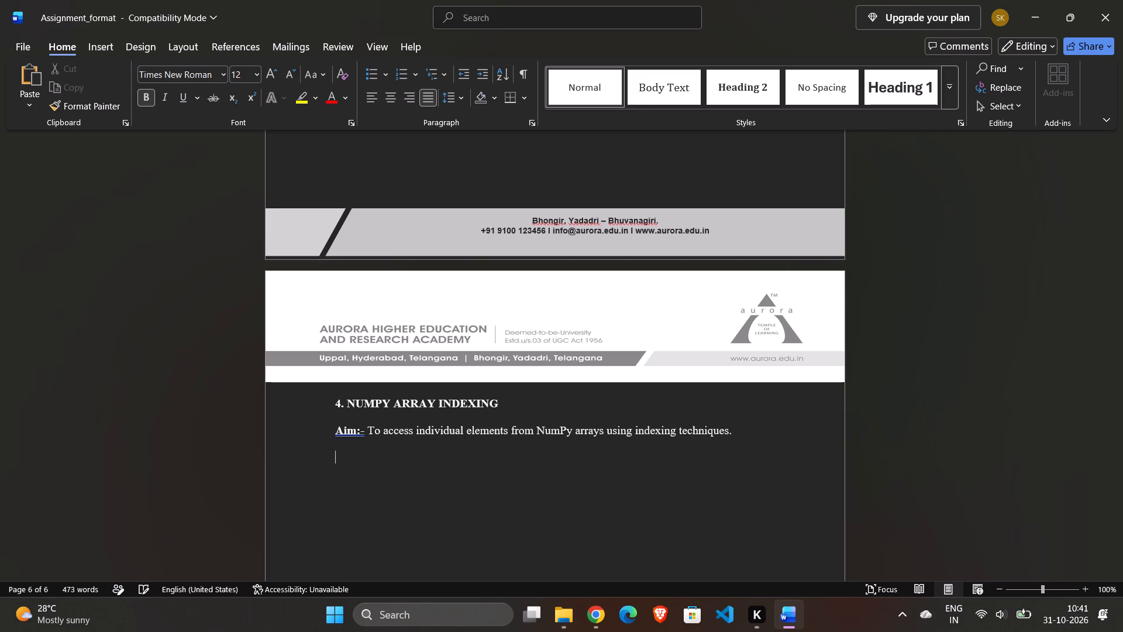
pyautogui.write('code')
pyautogui.press('BackSpace')
pyautogui.press('BackSpace')
pyautogui.press('BackSpace')
pyautogui.press('BackSpace')
pyautogui.write('CODE')
pyautogui.press('space')
pyautogui.write(':')
pyautogui.write('-')
pyautogui.press('space')
pyautogui.press('Return')
pyautogui.press('Return')
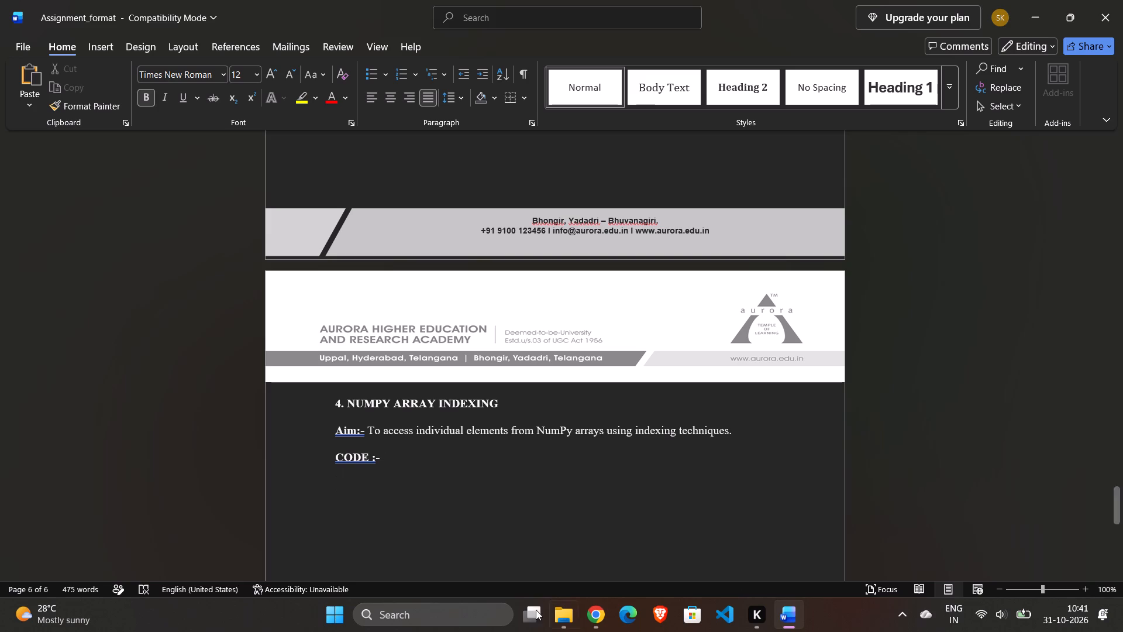
# Switch to the FDS_LABS.ipynb notebook in Chrome and hide the output of the cell above section 4, Numpy Array Indexing.
pyautogui.click(587, 617)
pyautogui.scroll(-1, 533, 393)
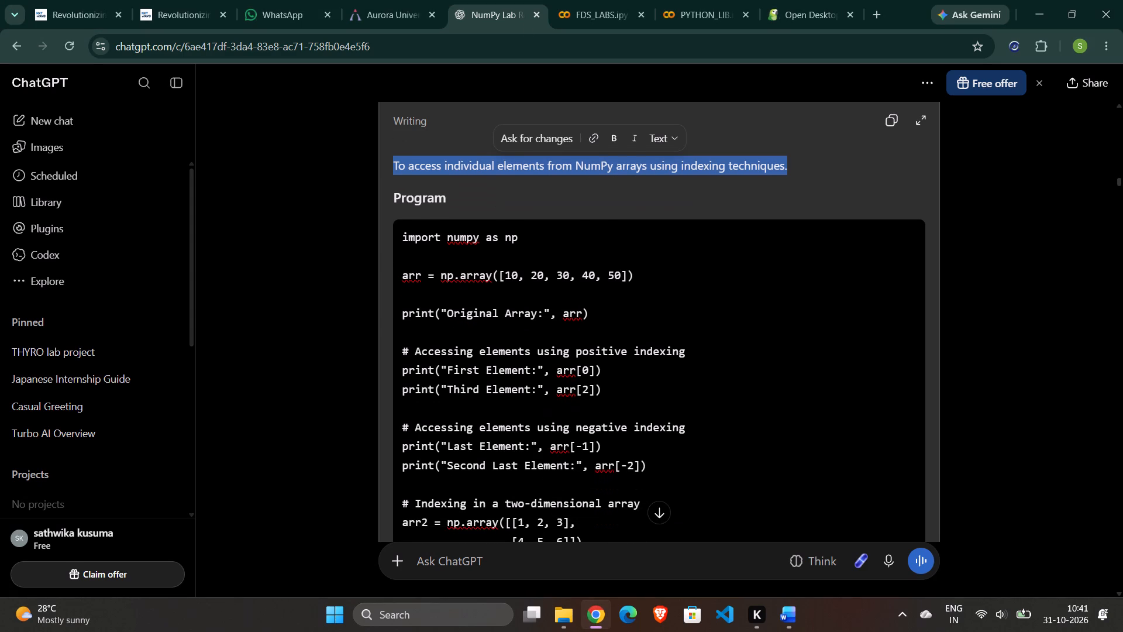
pyautogui.click(570, 14)
pyautogui.scroll(-3, 479, 336)
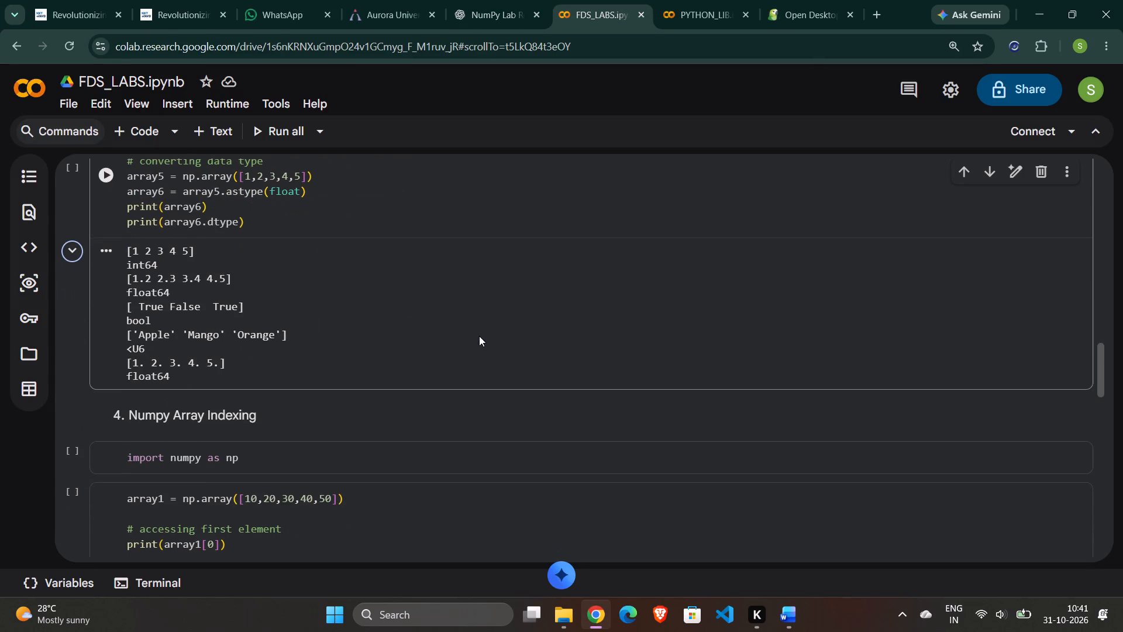
pyautogui.click(71, 250)
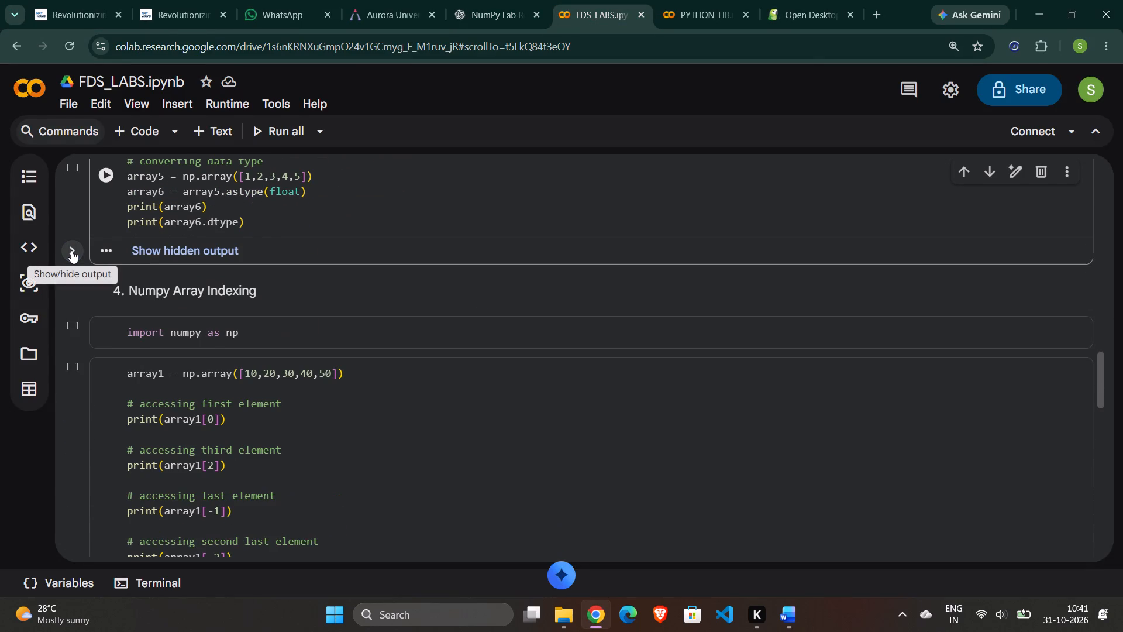
# Show the Numpy Array Indexing code full screen at 125% zoom, take a screenshot of it, and leave full screen.
pyautogui.press('F11')
pyautogui.scroll(-1, 55, 382)
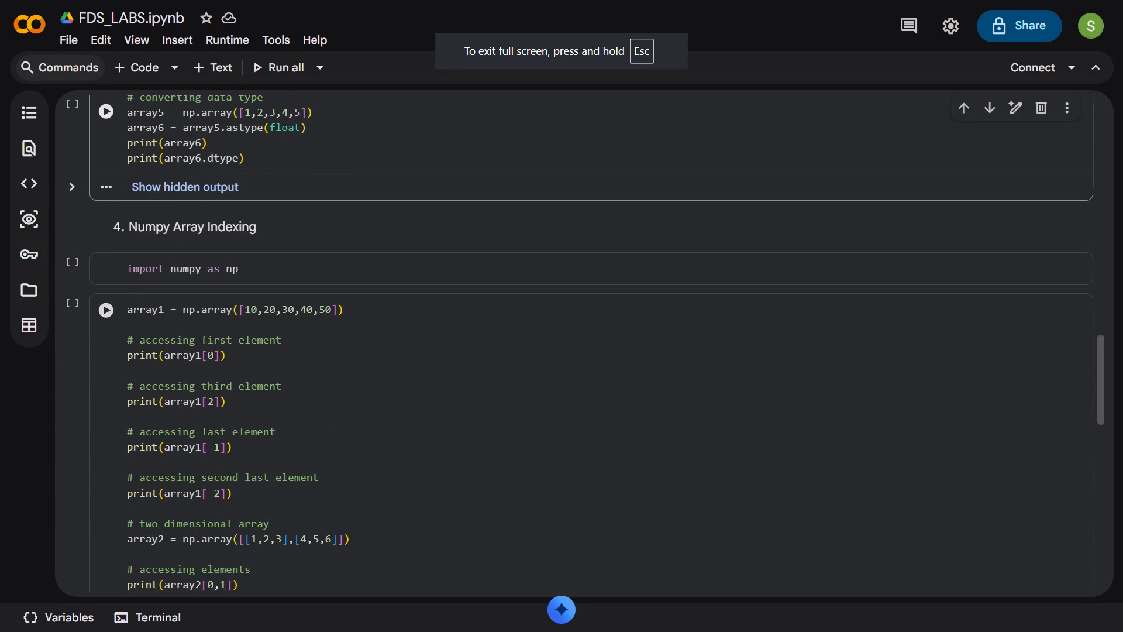
pyautogui.scroll(-1, 132, 399)
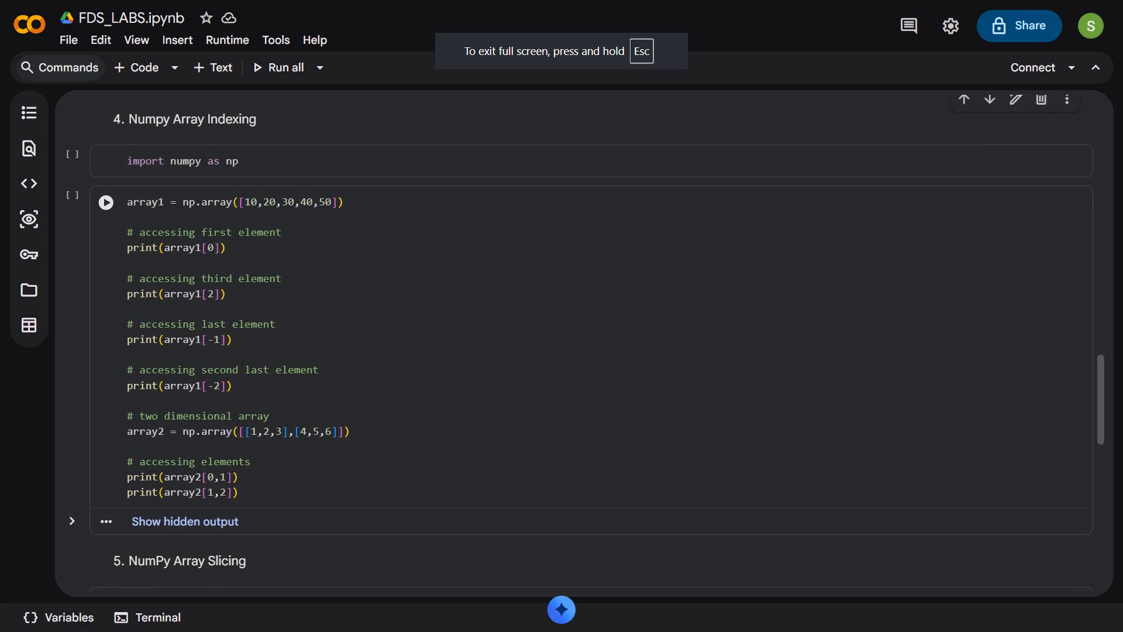
pyautogui.scroll(-1, 132, 399)
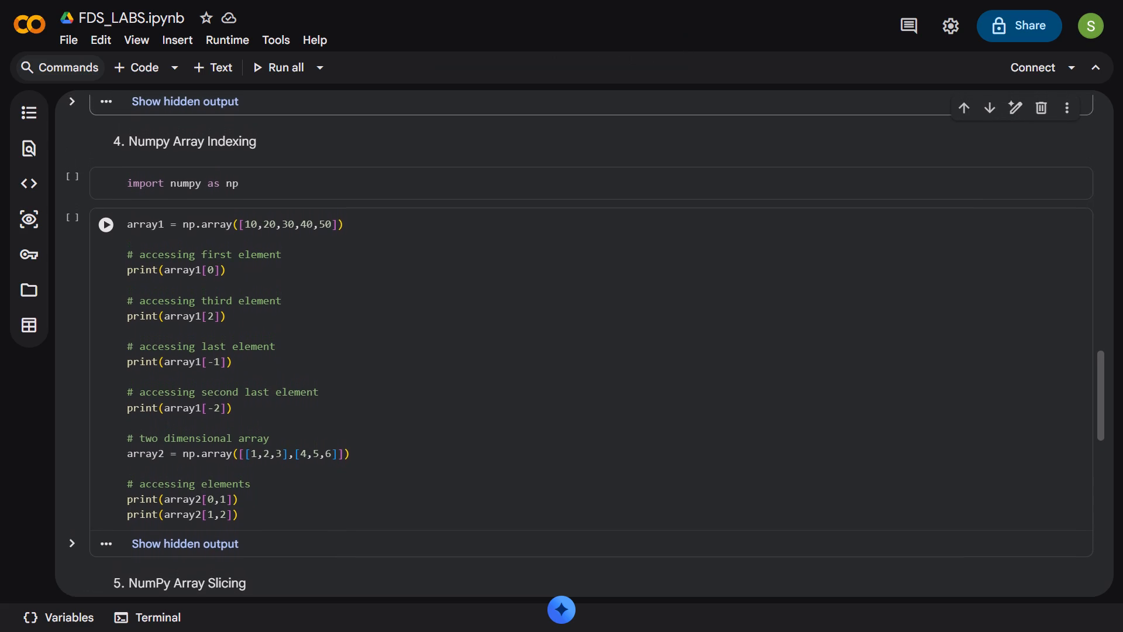
pyautogui.scroll(-1, 132, 399)
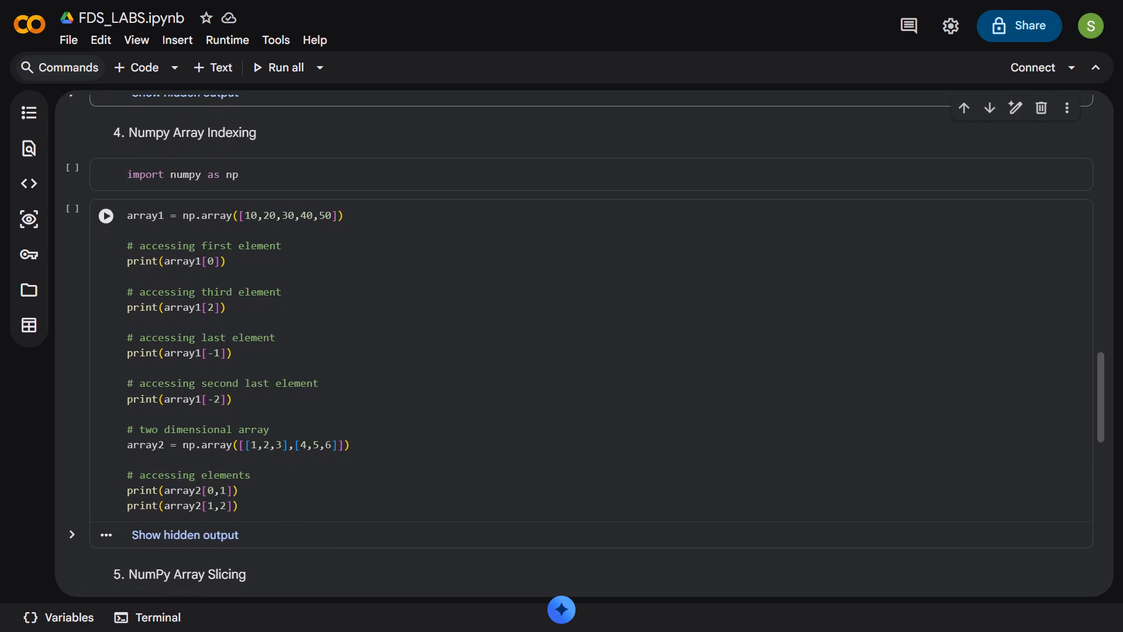
pyautogui.hotkey('ctrl', '=')
pyautogui.scroll(-1, 151, 403)
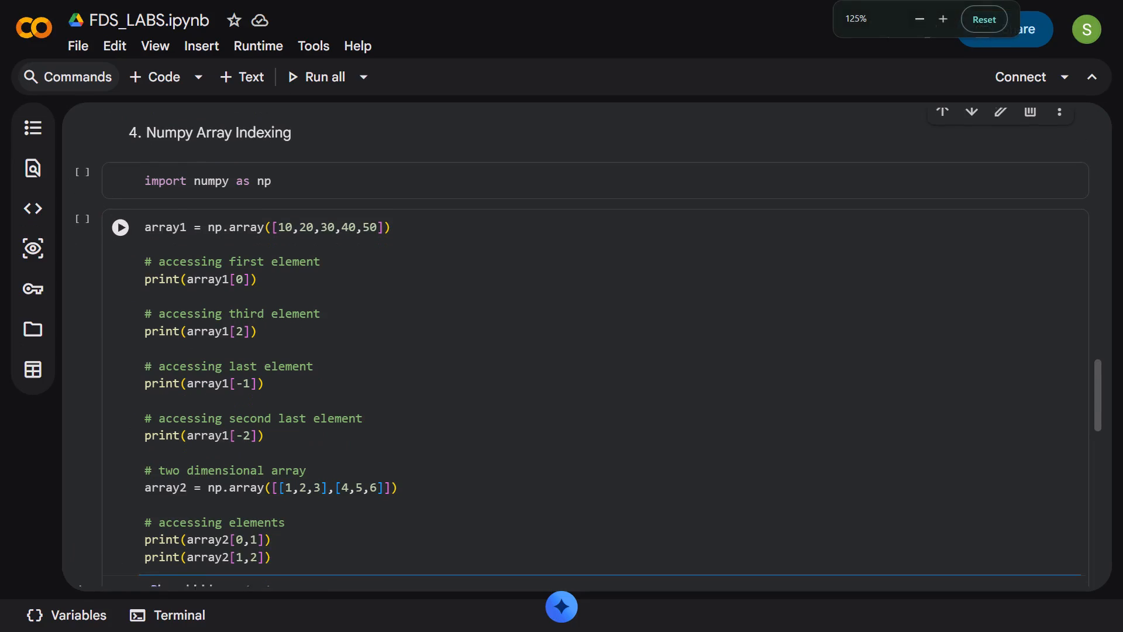
pyautogui.scroll(-1, 151, 403)
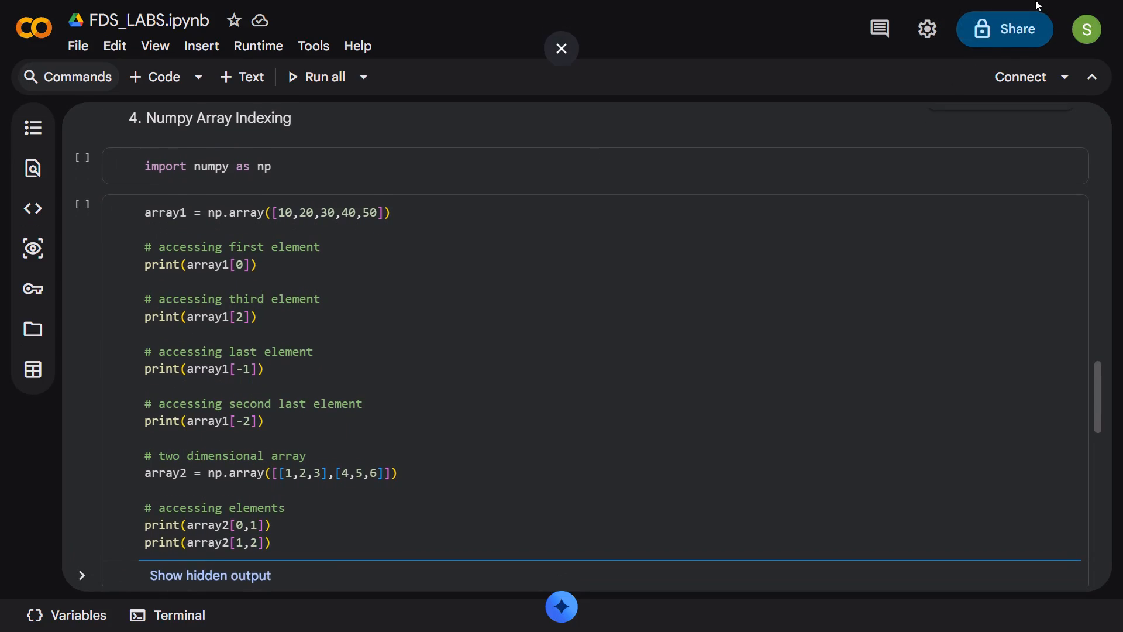
pyautogui.press('Print')
pyautogui.click(1091, 28)
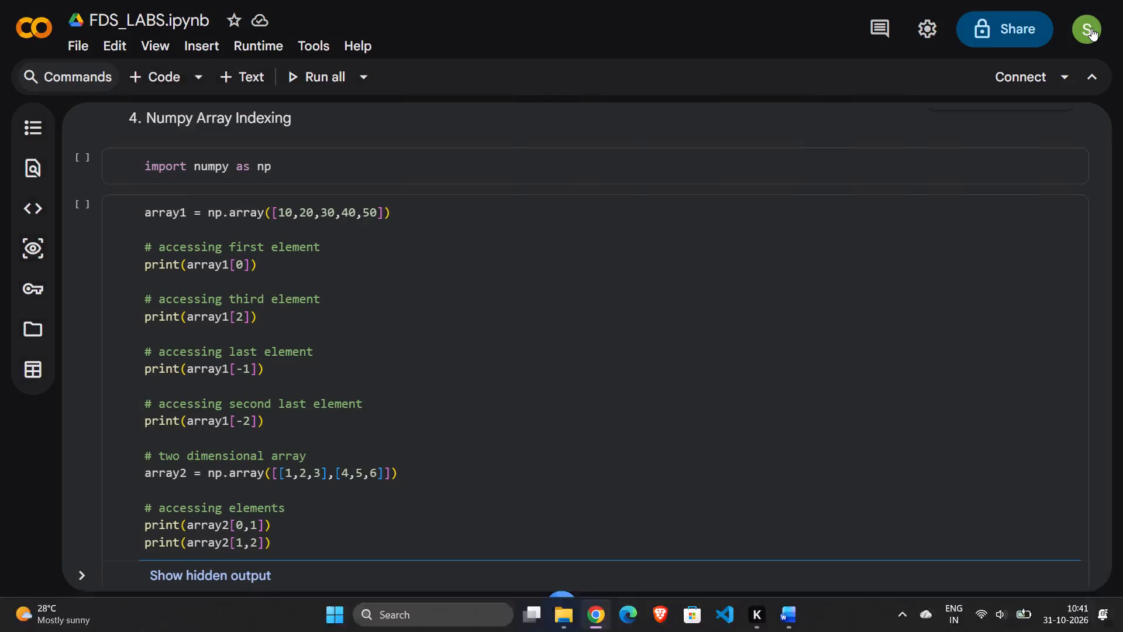
pyautogui.press('F11')
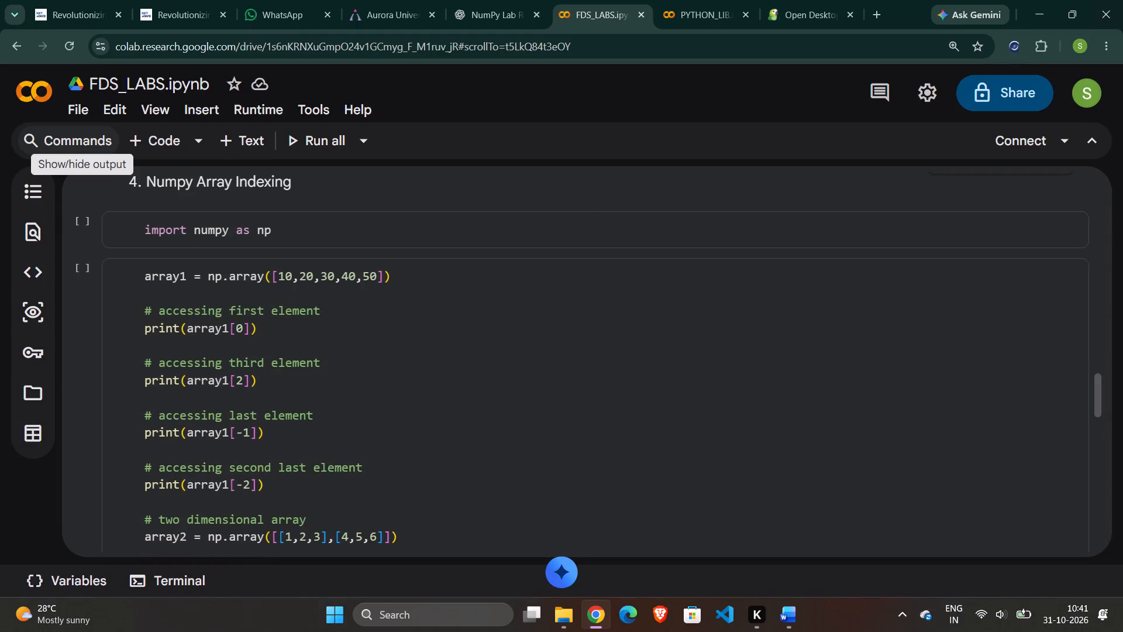
# Paste the captured code screenshot below "CODE :-" in the Word report and start a new line after it.
pyautogui.click(789, 604)
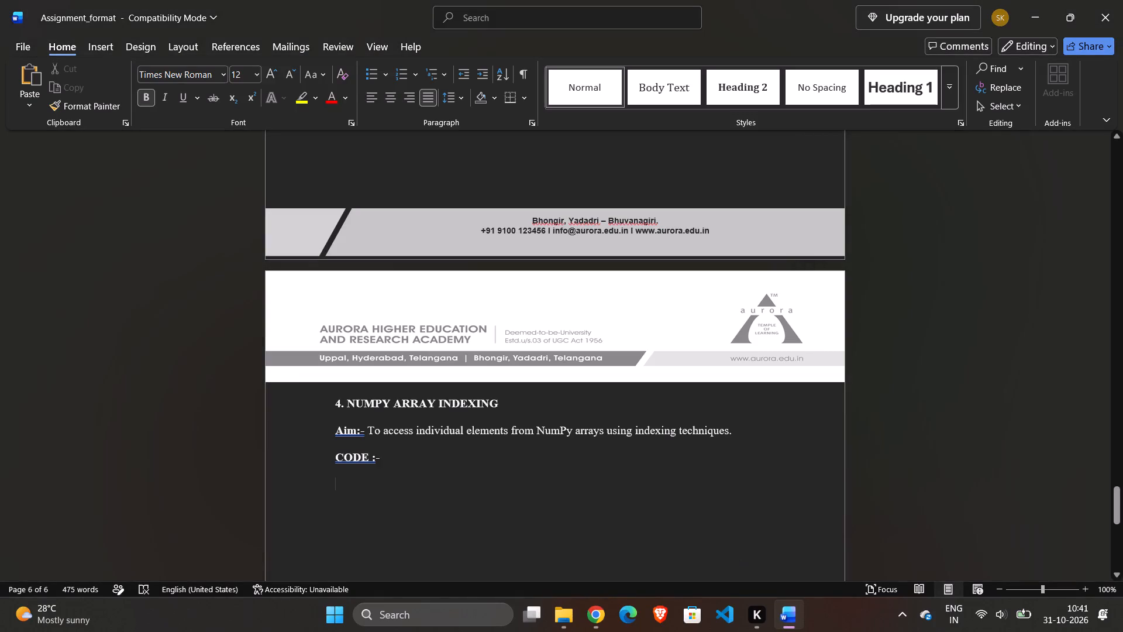
pyautogui.hotkey('ctrl', 'v')
pyautogui.scroll(-1, 400, 510)
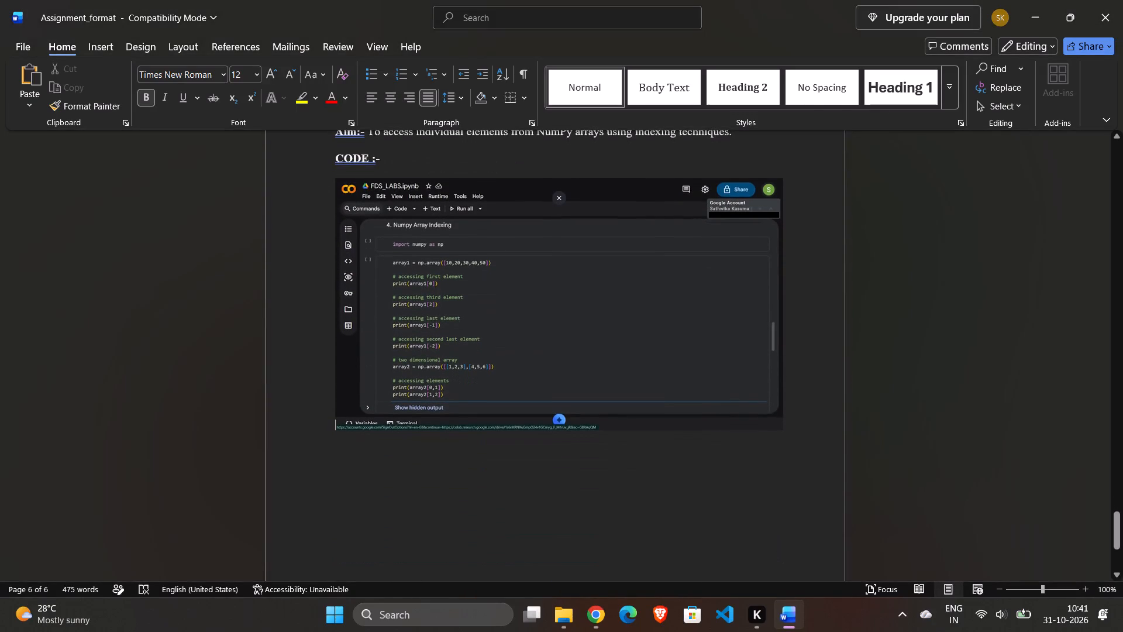
pyautogui.click(795, 424)
pyautogui.press('Return')
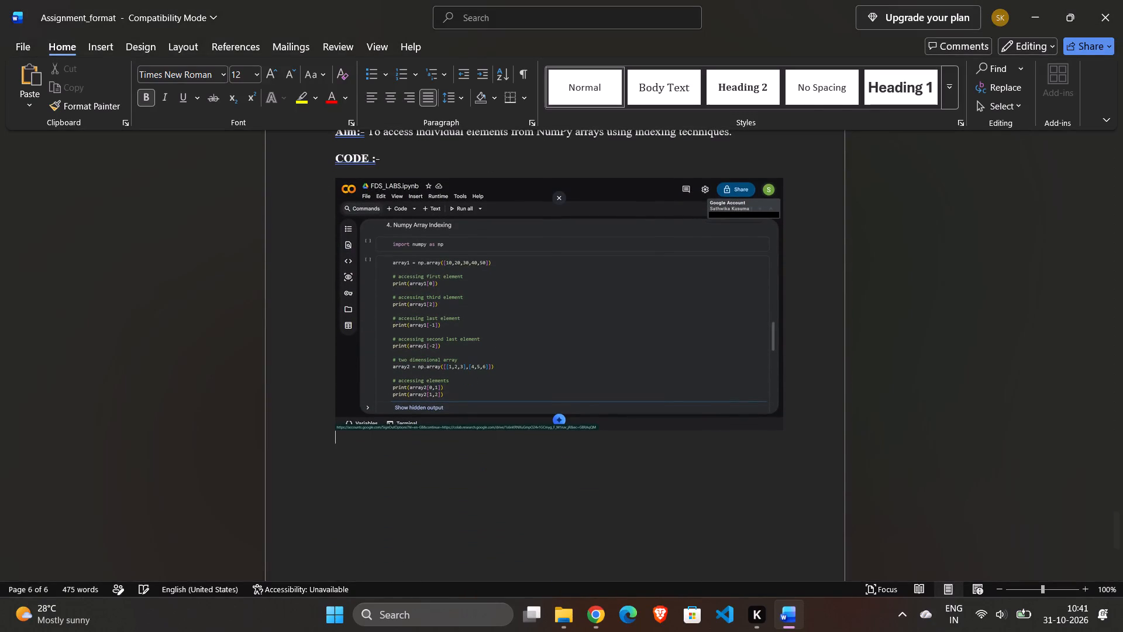
# Slightly reduce the height of the pasted code screenshot from its bottom edge and add another line below it.
pyautogui.click(560, 425)
pyautogui.moveTo(560, 429); pyautogui.dragTo(560, 424)
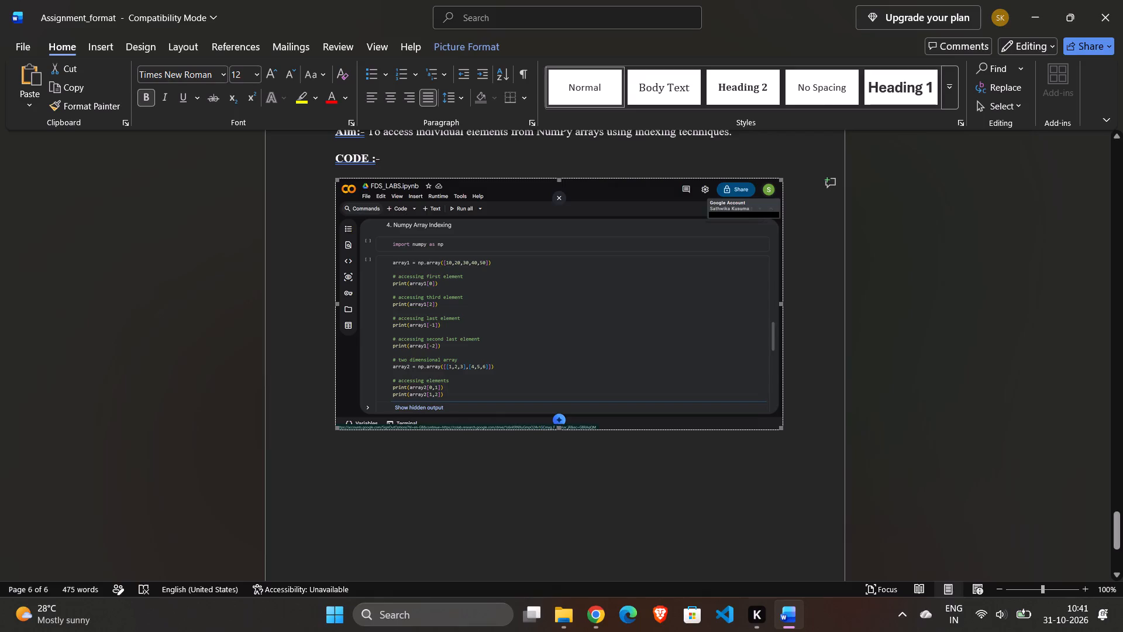
pyautogui.moveTo(560, 424); pyautogui.dragTo(560, 408)
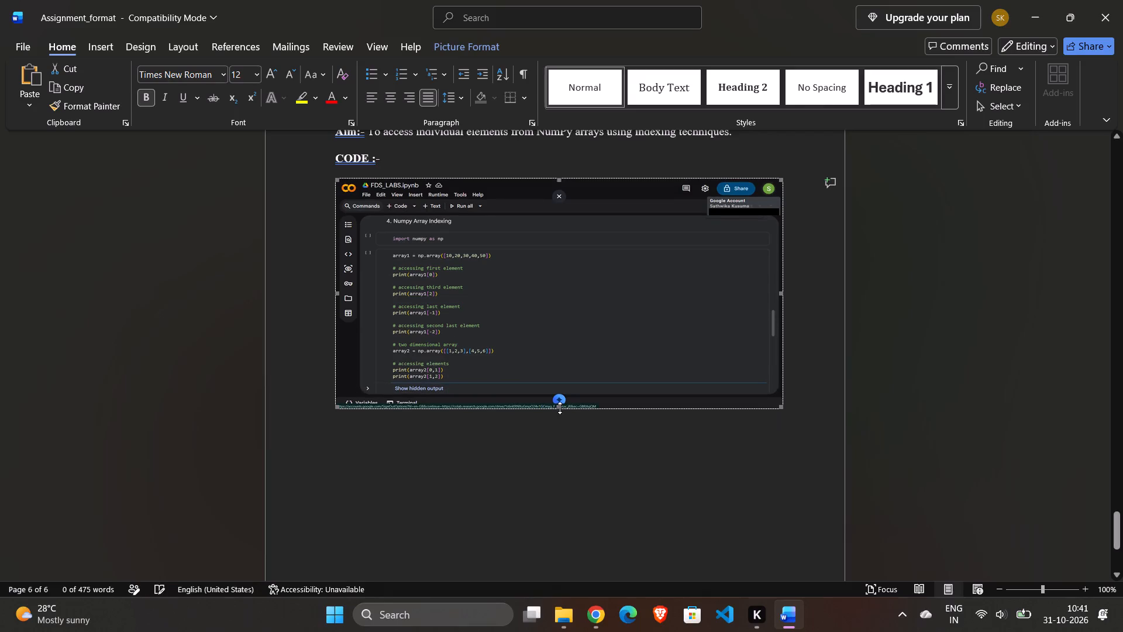
pyautogui.click(525, 486)
pyautogui.press('Return')
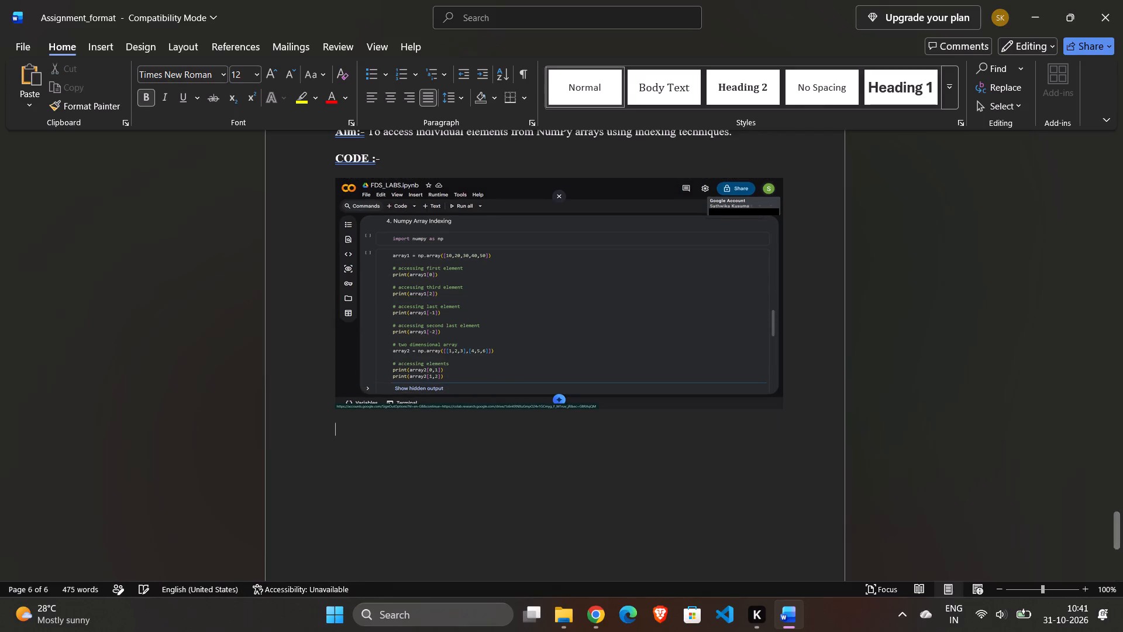
# Add the heading "OUTPUT :-" below the code screenshot and start a new line after it.
pyautogui.write('oU')
pyautogui.press('BackSpace')
pyautogui.press('BackSpace')
pyautogui.write('OUTPUT :-')
pyautogui.press('space')
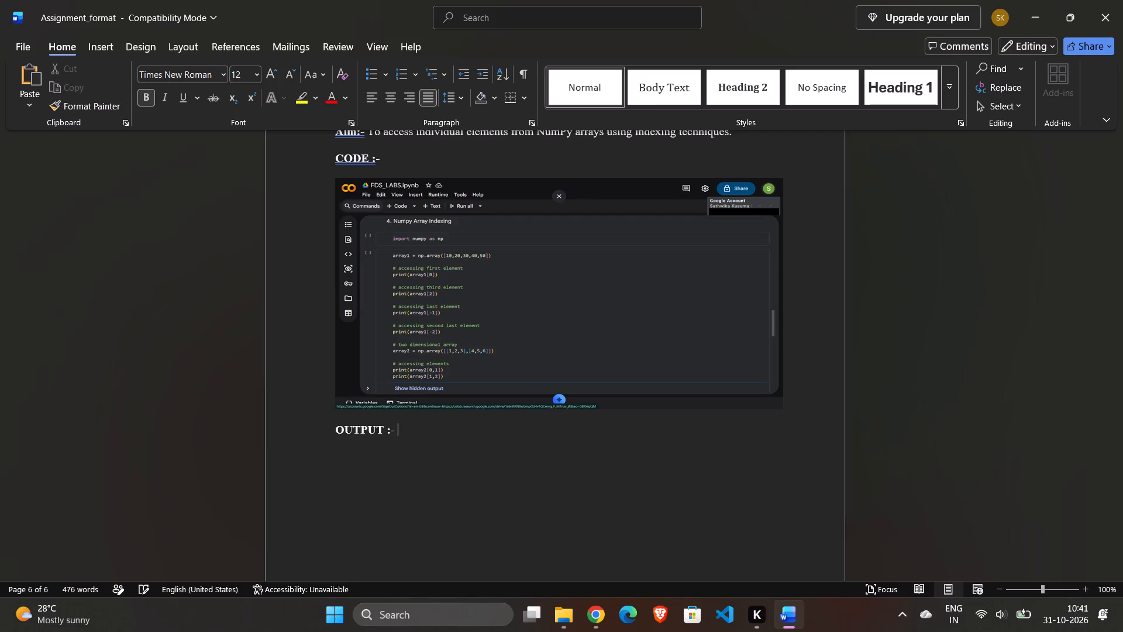
pyautogui.press('Return')
pyautogui.scroll(-2, 574, 531)
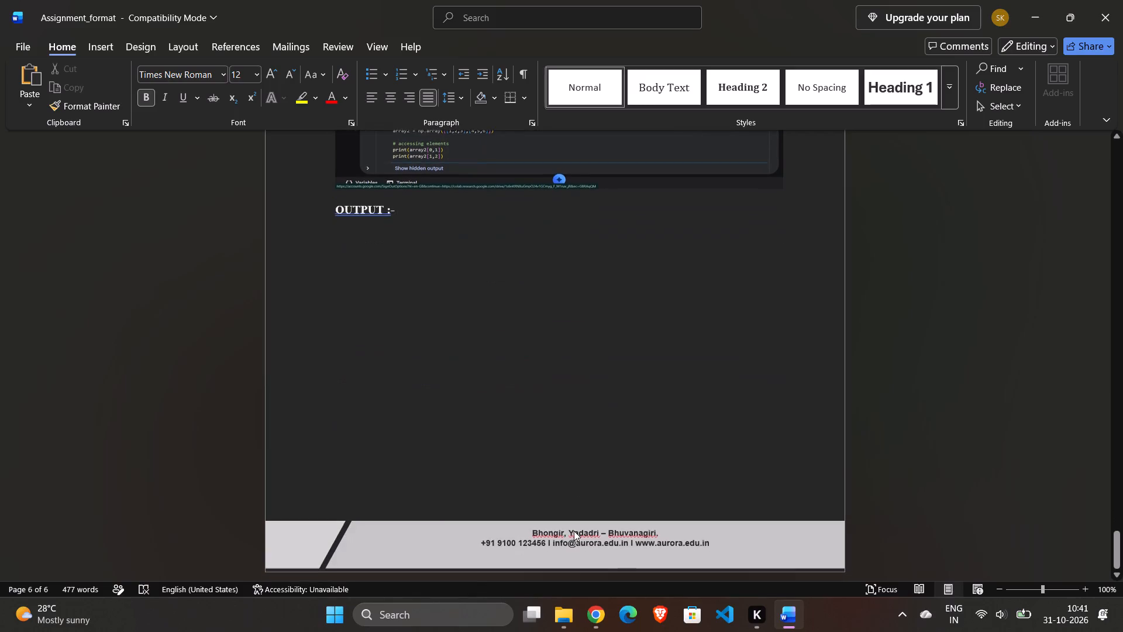
pyautogui.scroll(-1, 574, 531)
# Switch to the FDS_LABS.ipynb notebook in Chrome and show the hidden output of the Numpy Array Indexing code cell.
pyautogui.click(602, 614)
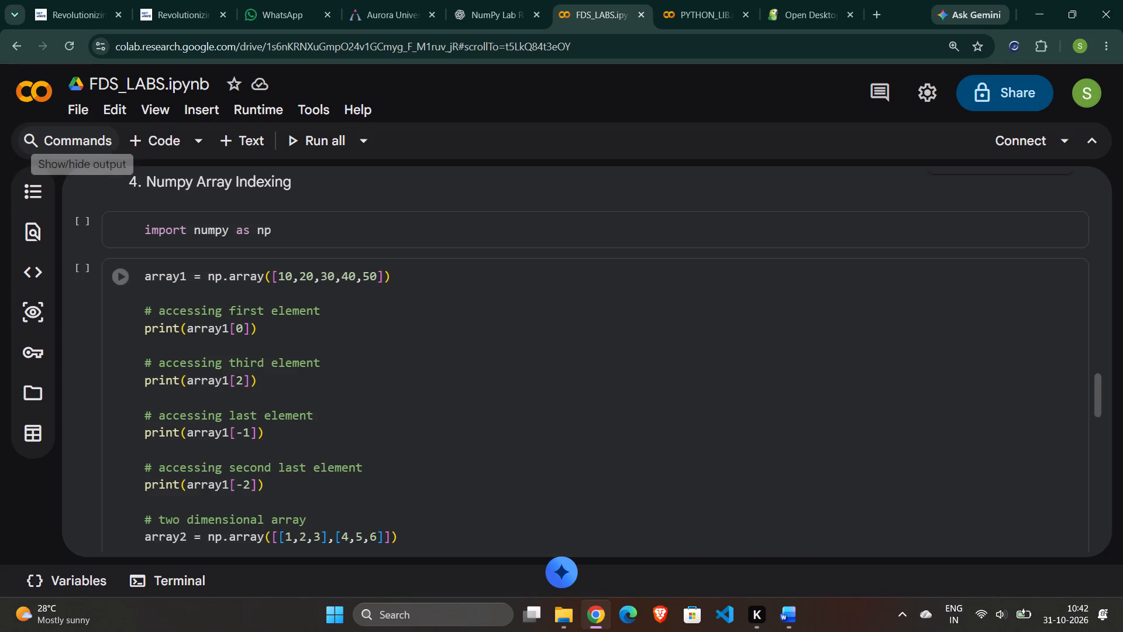
pyautogui.scroll(-3, 452, 470)
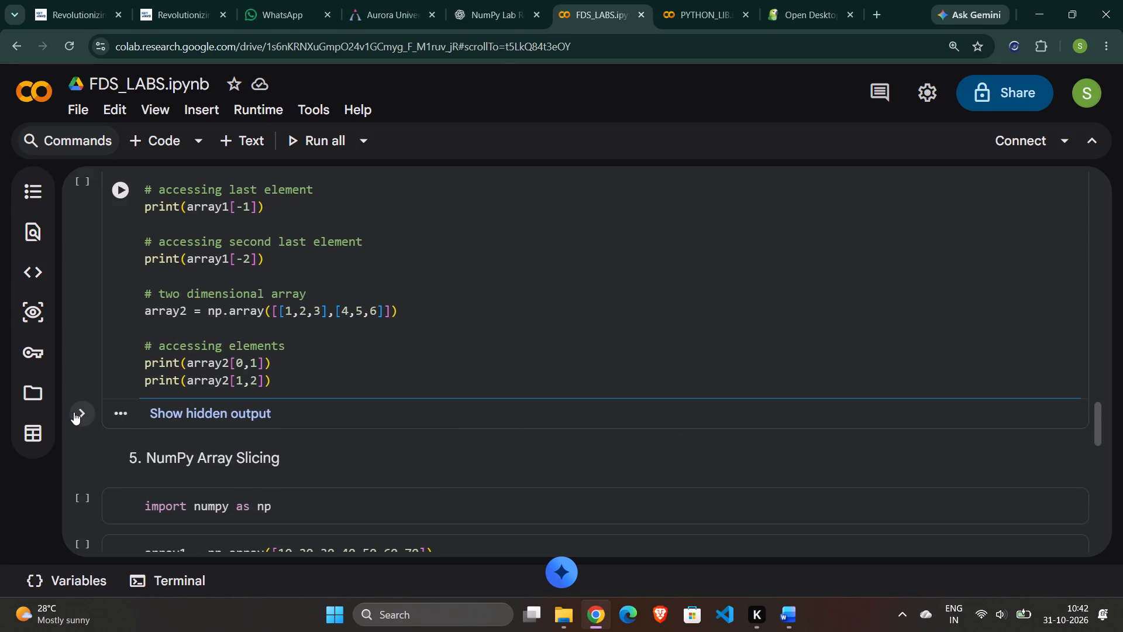
pyautogui.click(74, 412)
# Show the array indexing output full screen at 150% zoom, take a screenshot of it, and leave full screen.
pyautogui.scroll(1, 461, 448)
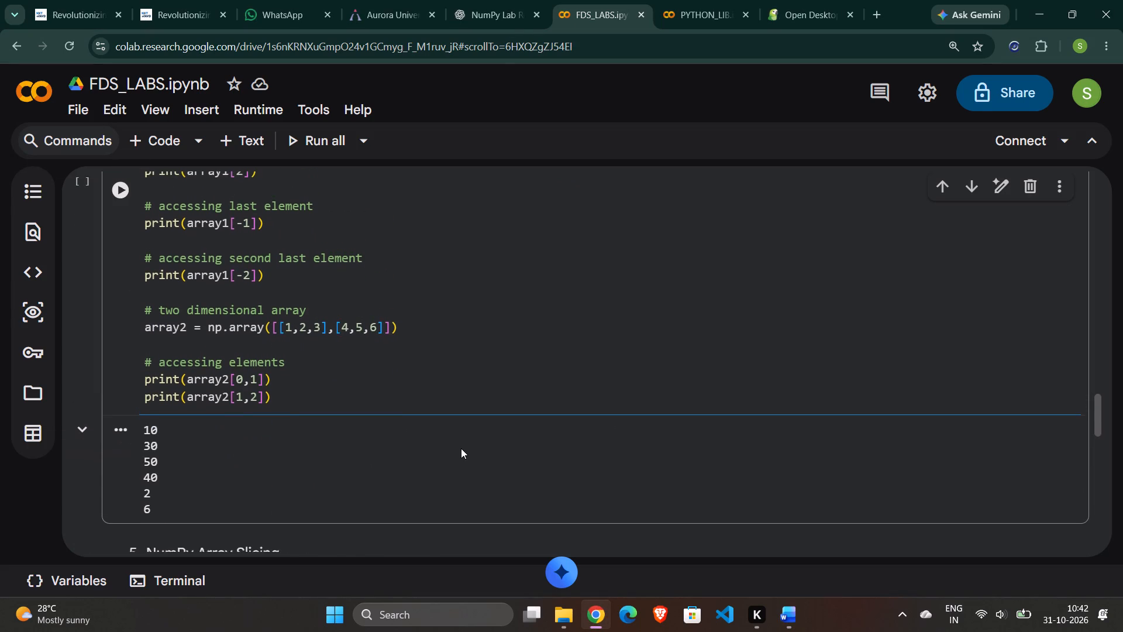
pyautogui.scroll(1, 461, 448)
pyautogui.press('F11')
pyautogui.scroll(1, 461, 448)
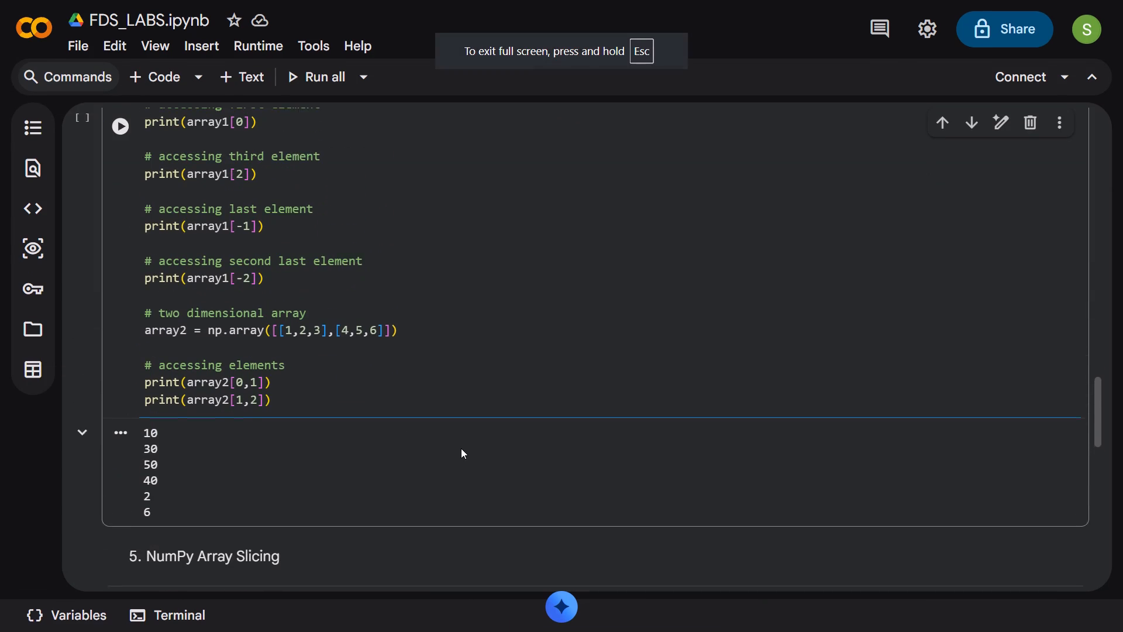
pyautogui.scroll(1, 461, 448)
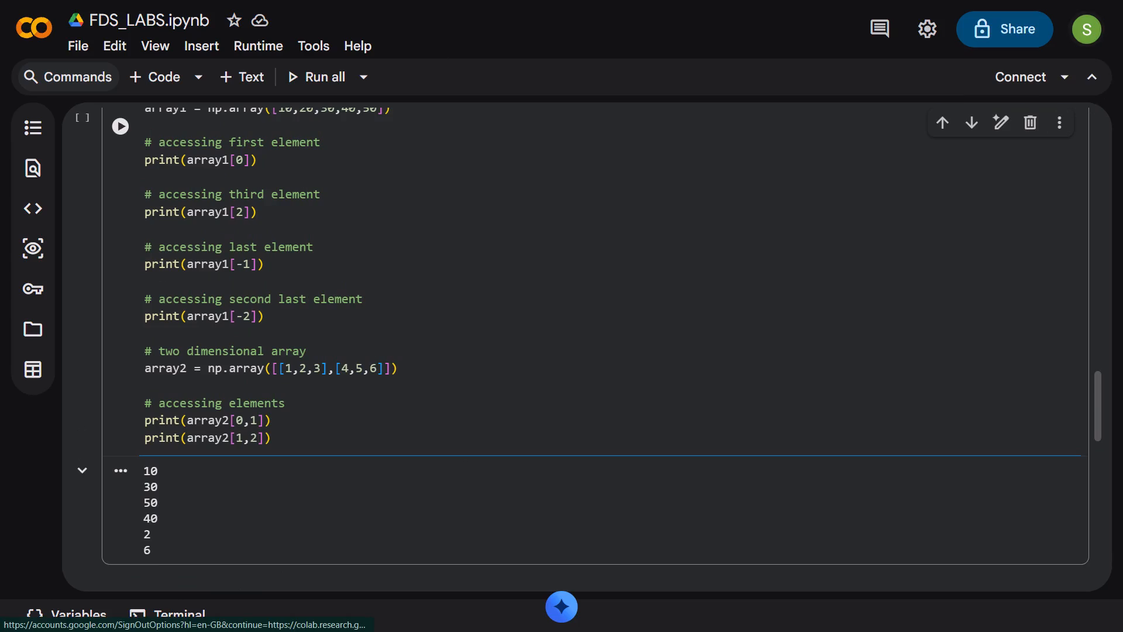
pyautogui.hotkey('ctrl', '=')
pyautogui.scroll(-4, 766, 298)
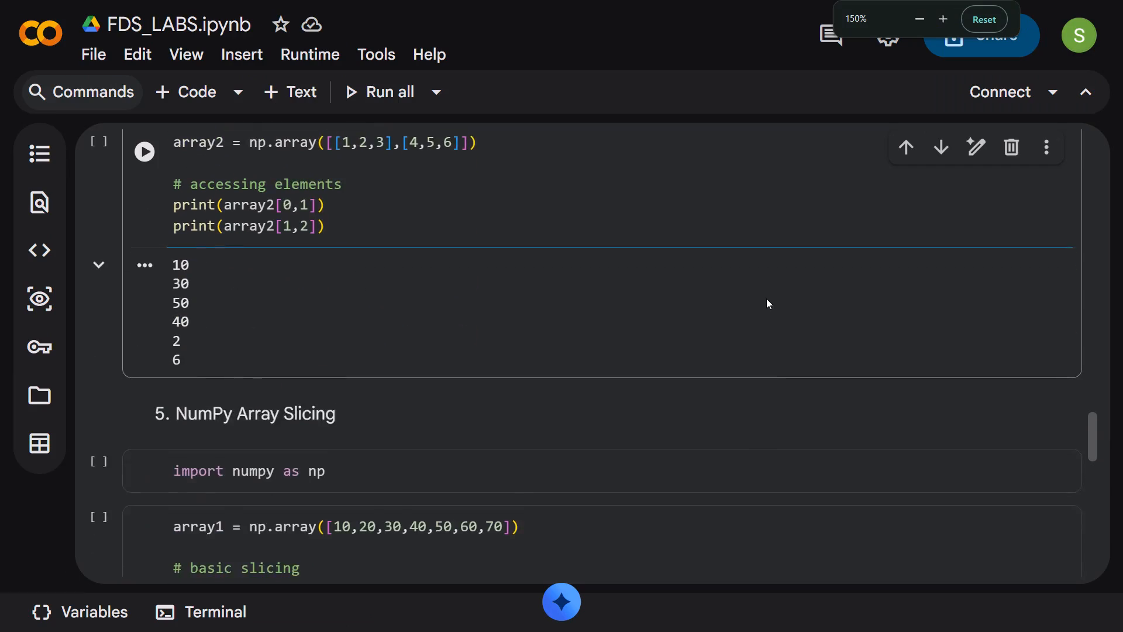
pyautogui.scroll(3, 766, 298)
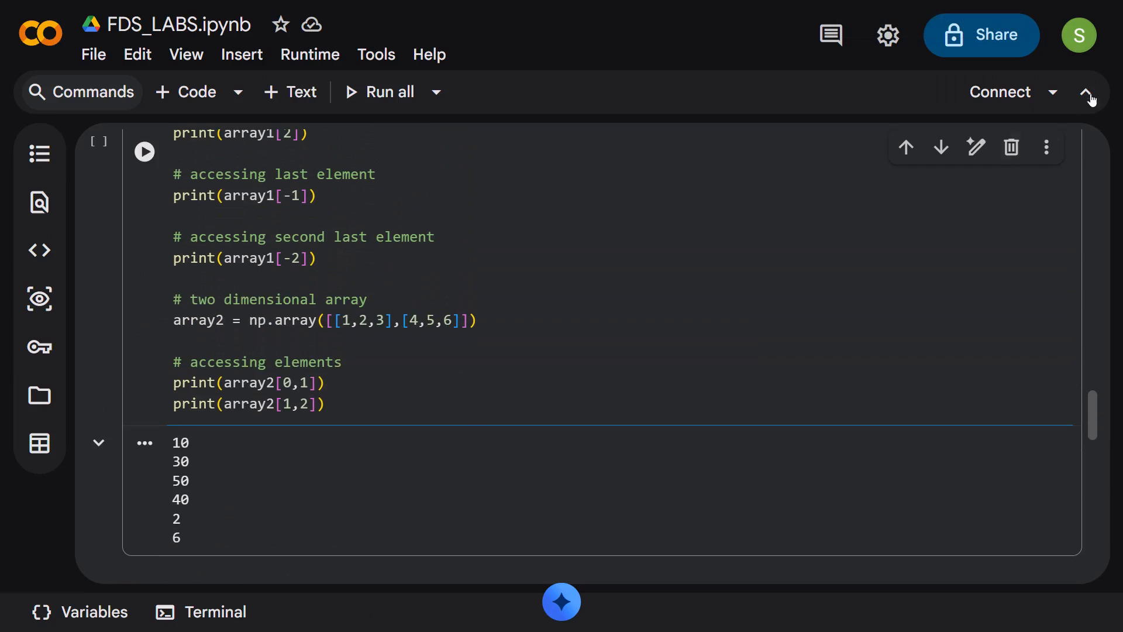
pyautogui.press('Print')
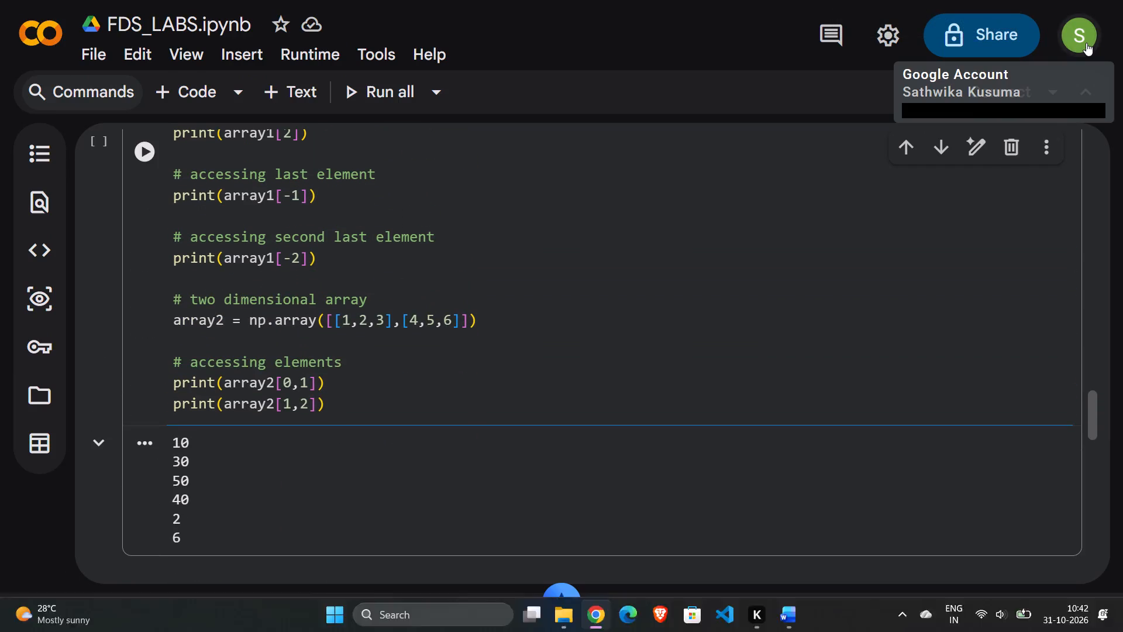
pyautogui.click(1008, 114)
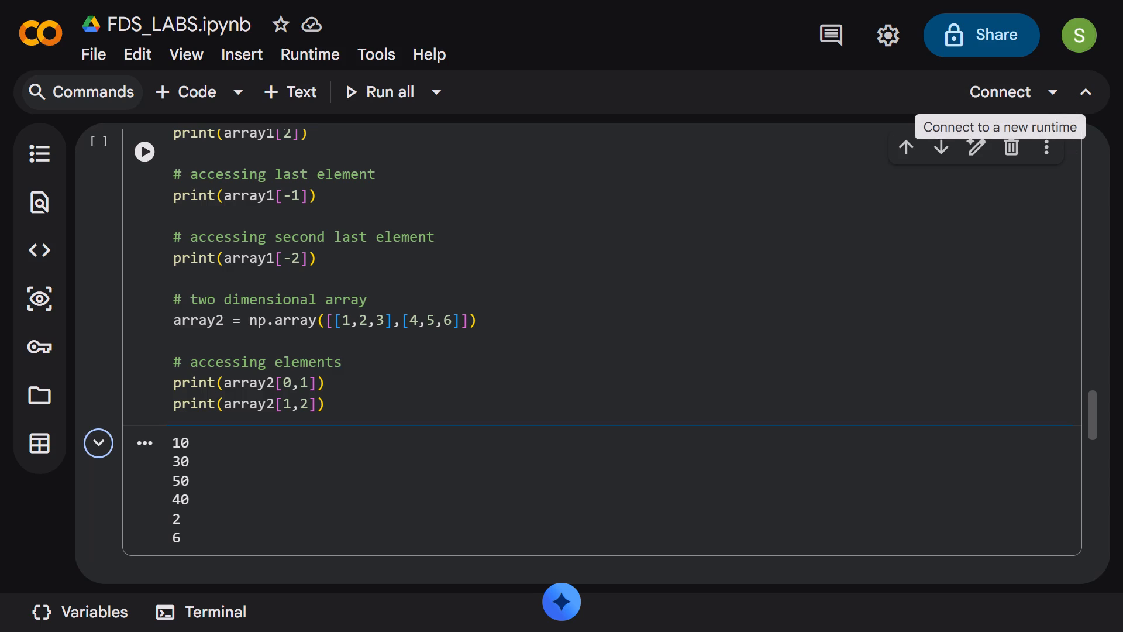
pyautogui.press('F11')
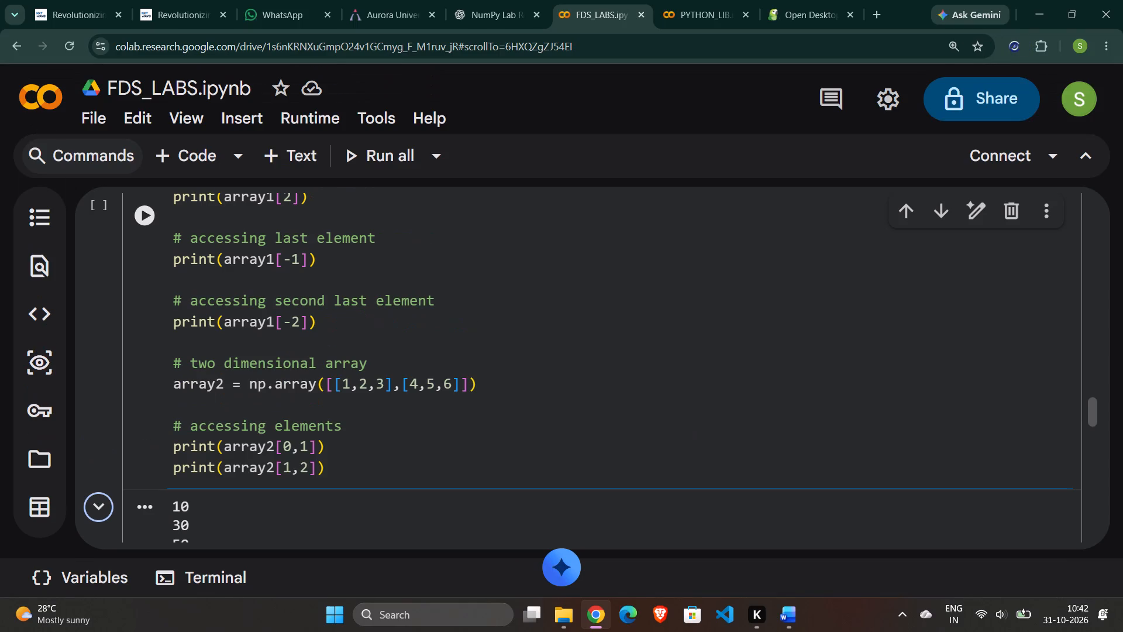
# Paste the captured output screenshot below "OUTPUT :-" in the Word report and insert a blank line between heading and image.
pyautogui.click(783, 621)
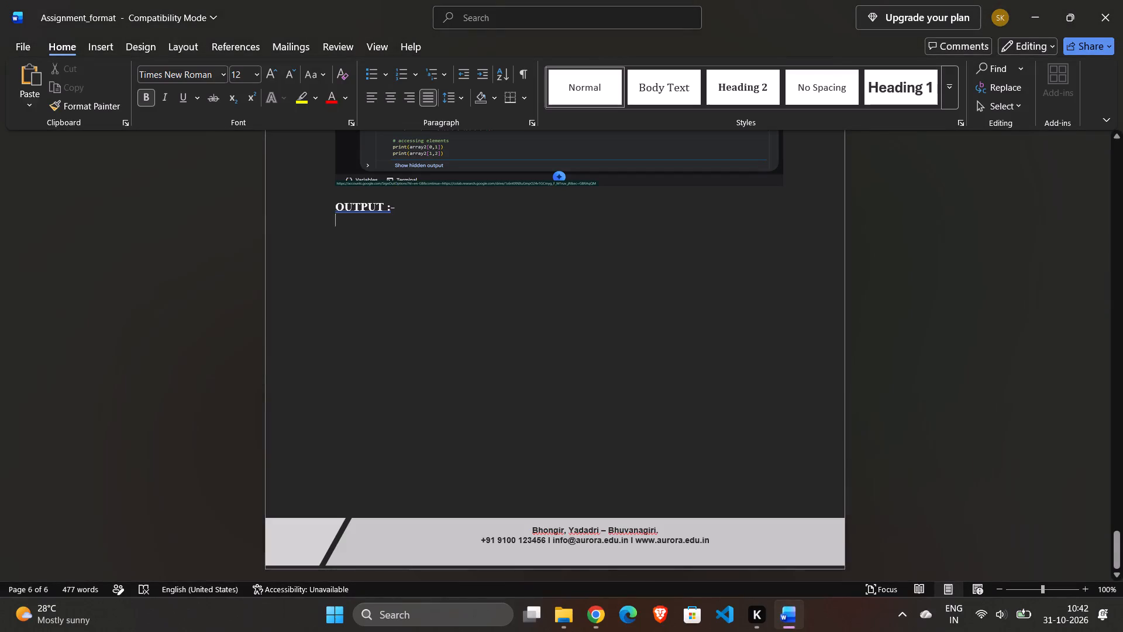
pyautogui.hotkey('ctrl', 'v')
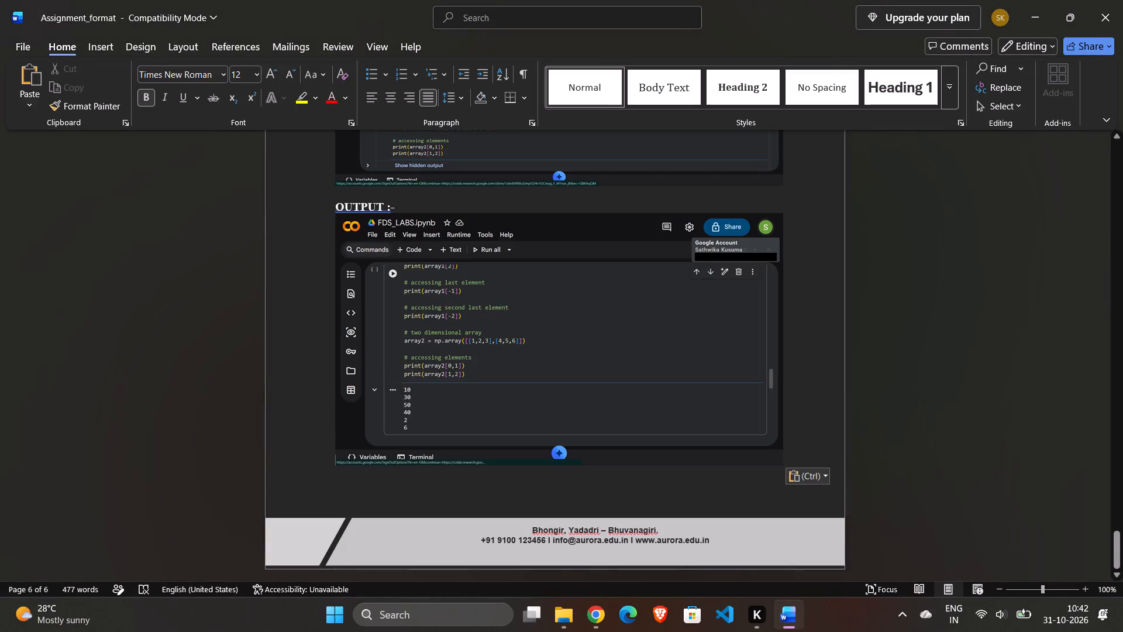
pyautogui.click(416, 208)
pyautogui.press('Return')
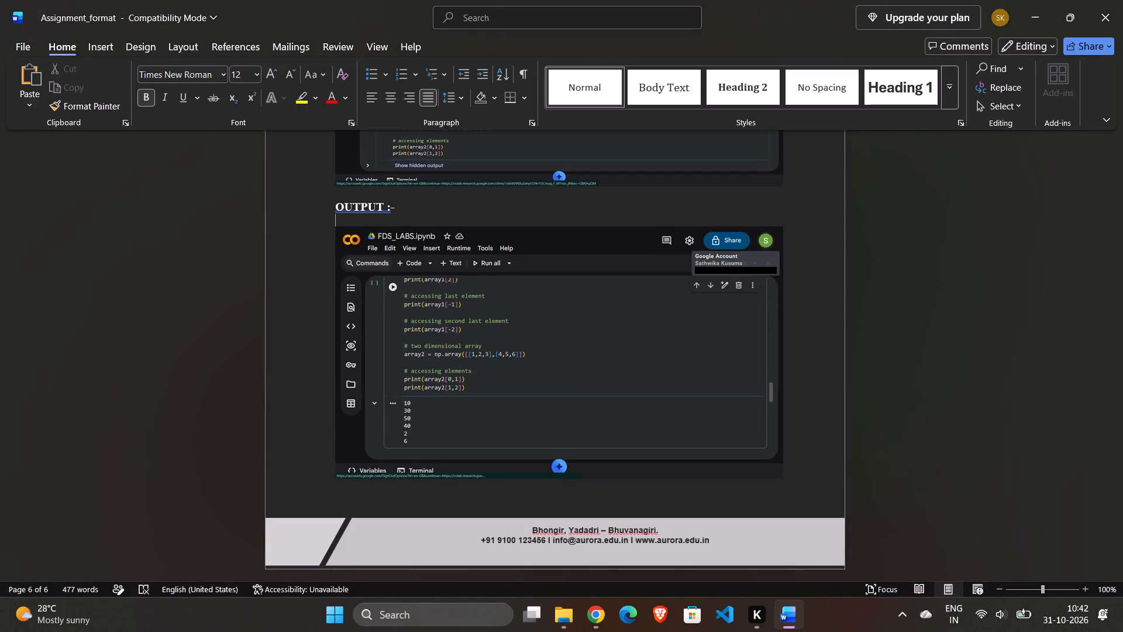
# Add blank lines after the output screenshot and enter the heading "Explanation :-" on the following page, with a new line after it.
pyautogui.scroll(-2, 416, 208)
pyautogui.click(808, 456)
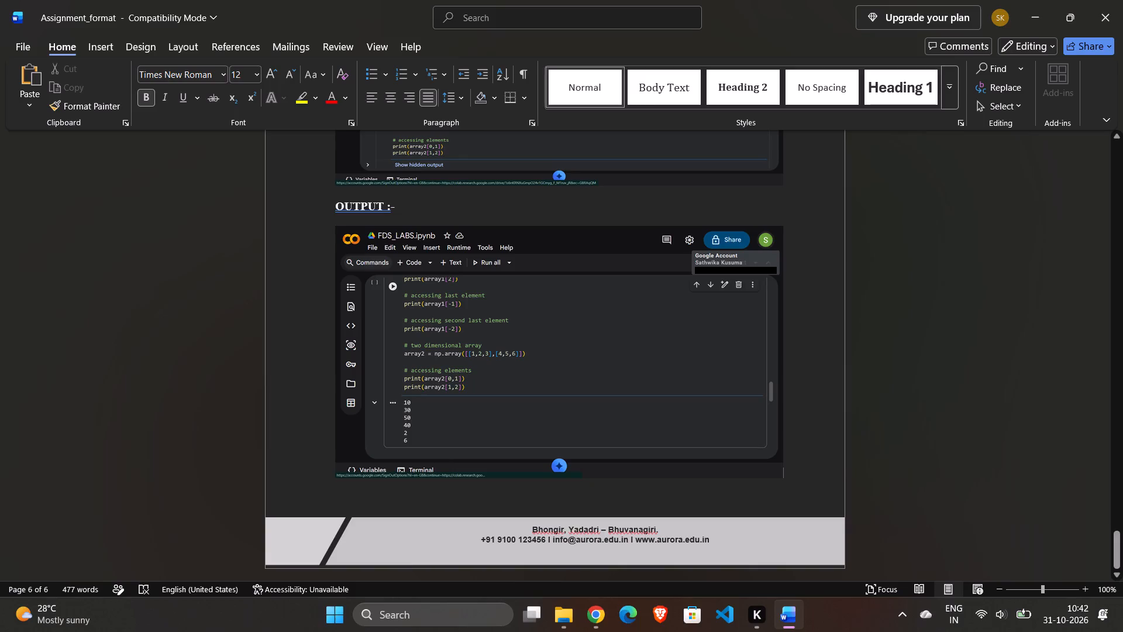
pyautogui.press('Return')
pyautogui.press('Return')
pyautogui.press('Return')
pyautogui.press('Return')
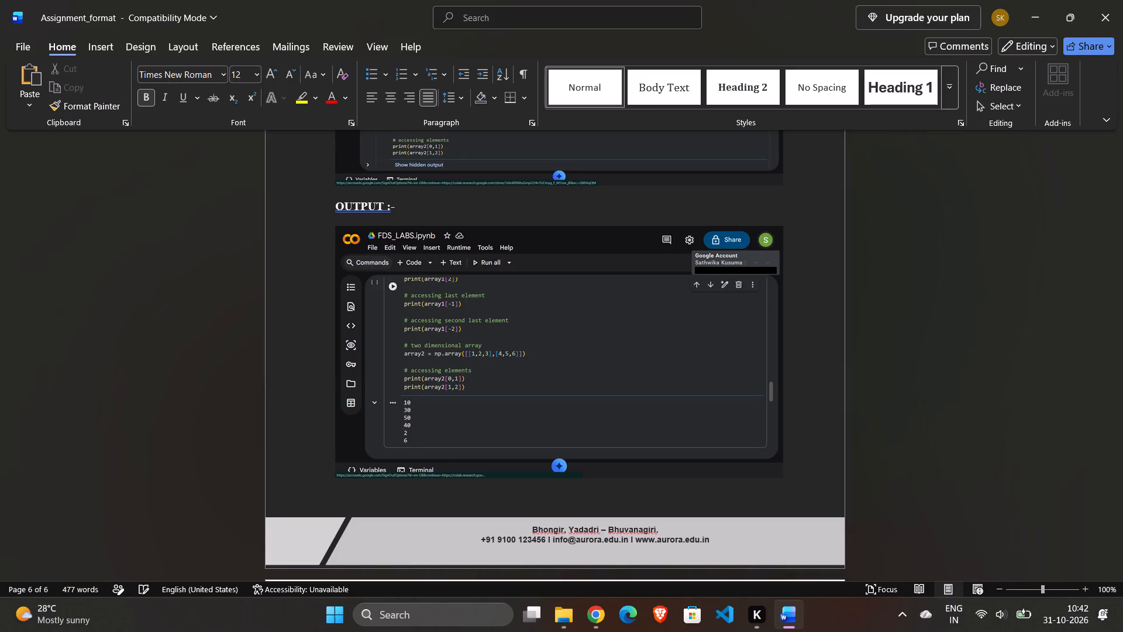
pyautogui.scroll(-1, 808, 456)
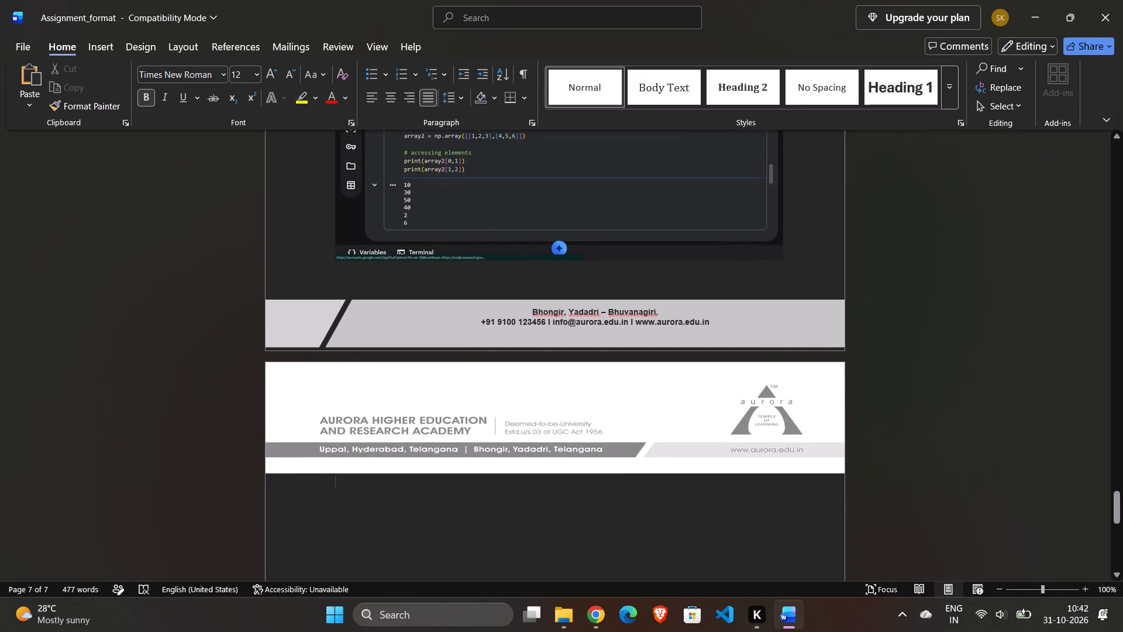
pyautogui.press('Return')
pyautogui.press('e')
pyautogui.write('xplanation')
pyautogui.write(':-')
pyautogui.press('Left')
pyautogui.press('Left')
pyautogui.press('space')
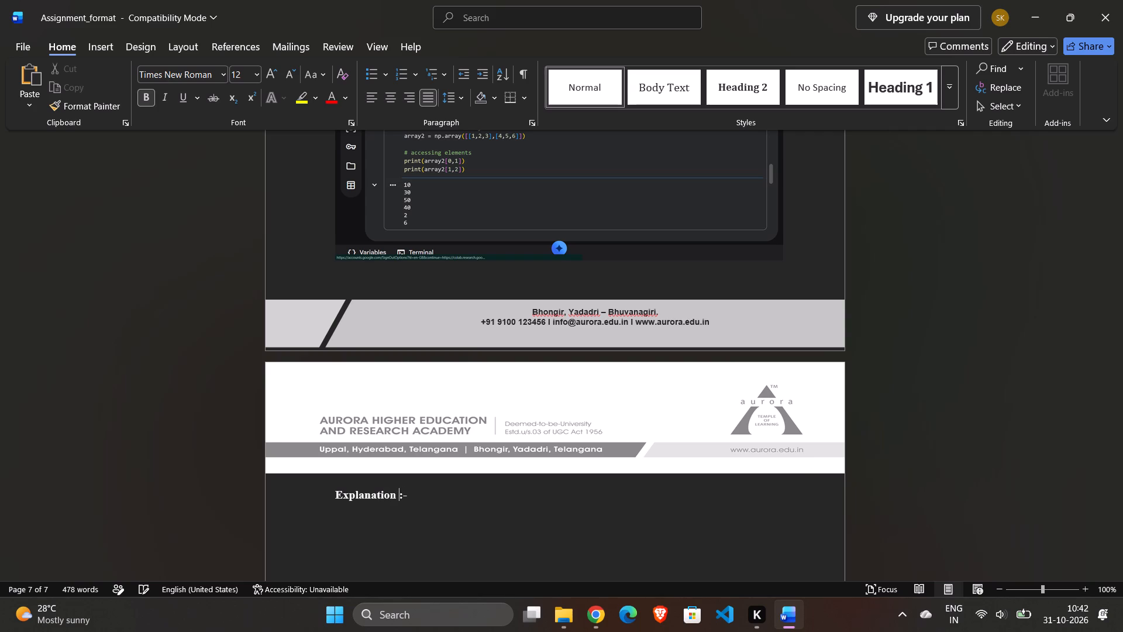
pyautogui.press('Right')
pyautogui.press('Right')
pyautogui.press('Right')
pyautogui.press('Return')
# Leave about ten blank lines below "Explanation :-" and start the next section with the number "5.".
pyautogui.press('Return')
pyautogui.scroll(-1, 808, 456)
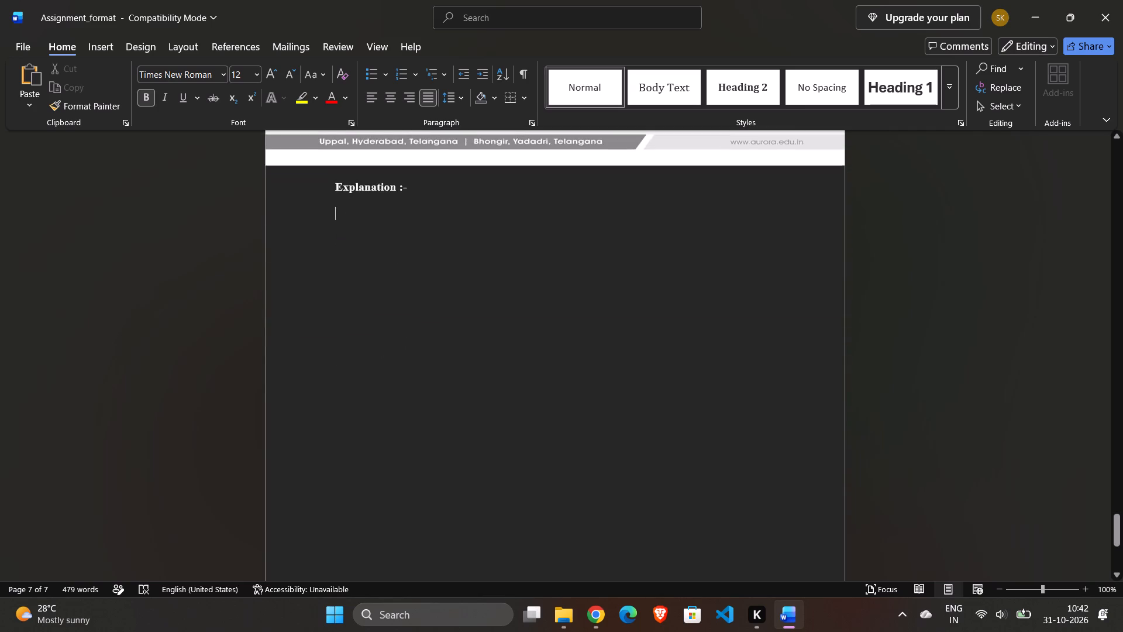
pyautogui.scroll(-1, 808, 456)
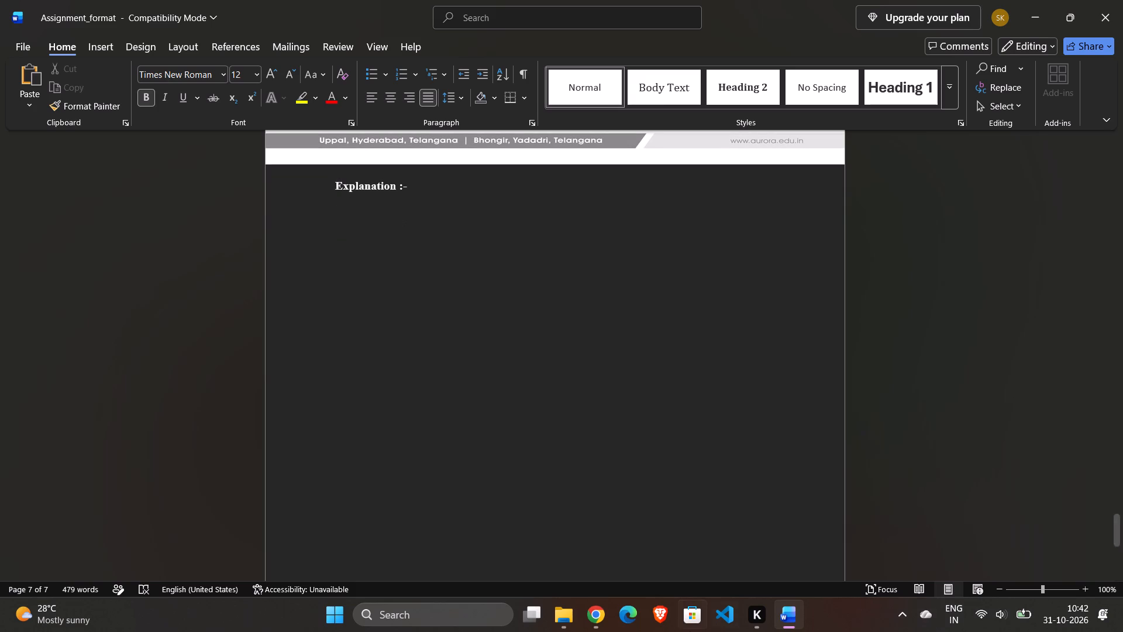
pyautogui.press('Return')
pyautogui.press('Return')
pyautogui.press('Return')
pyautogui.press('Return')
pyautogui.press('Return')
pyautogui.press('Return')
pyautogui.press('Return')
pyautogui.press('Return')
pyautogui.press('Return')
pyautogui.press('5')
pyautogui.press('.')
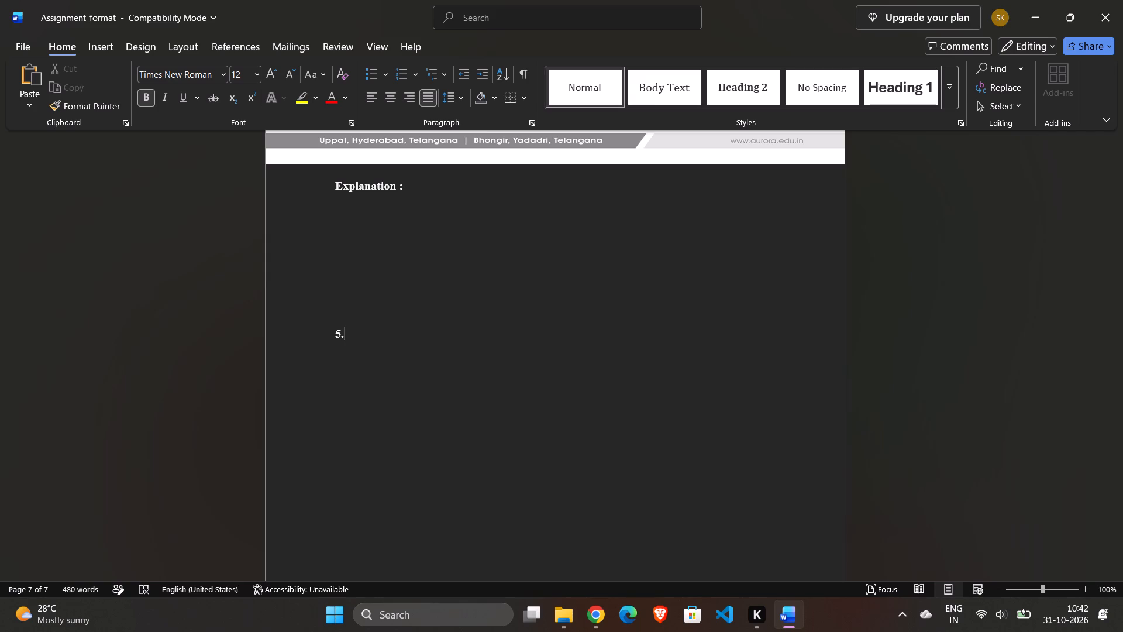
# Switch to the ChatGPT page in Chrome and copy the "5. NUMPY ARRAY SLICING" heading together with its Aim heading and sentence.
pyautogui.click(607, 618)
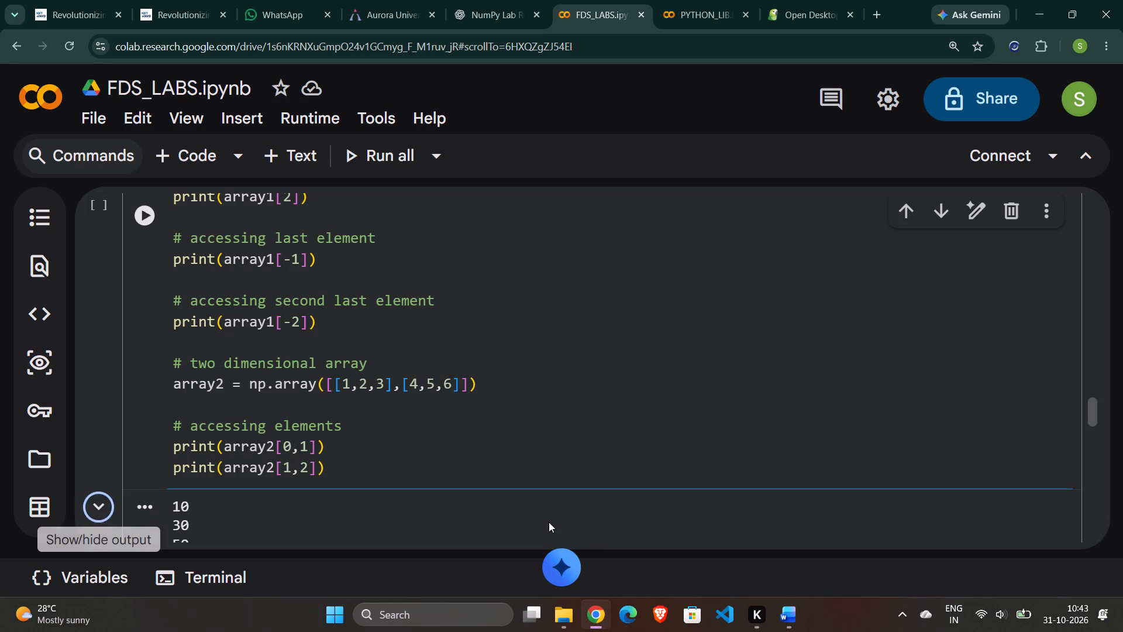
pyautogui.click(512, 0)
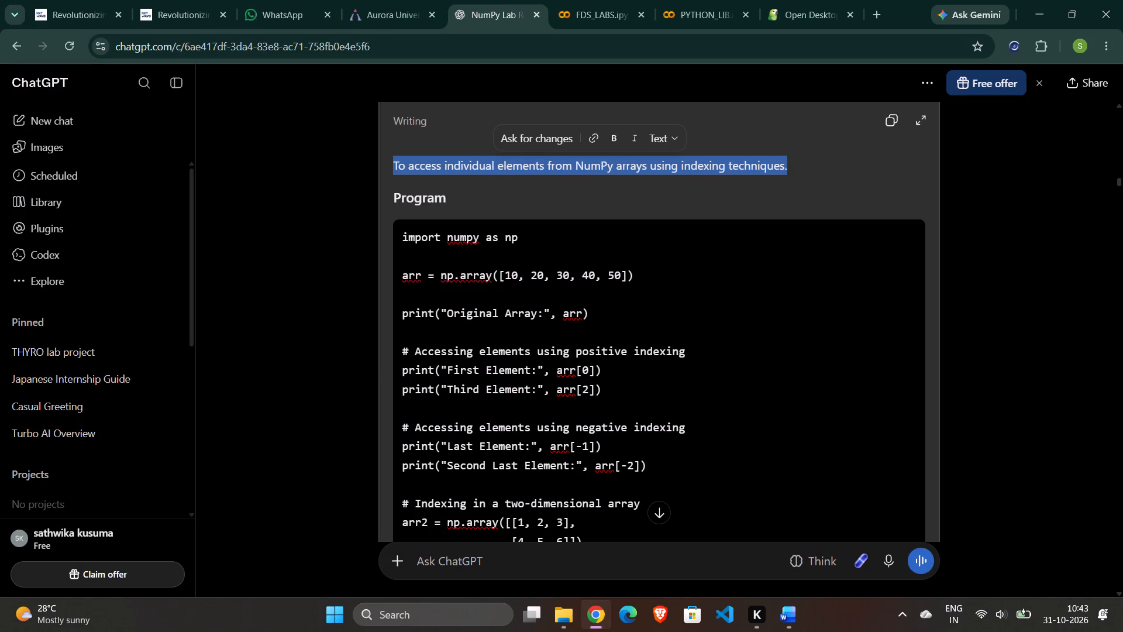
pyautogui.scroll(-5, 597, 325)
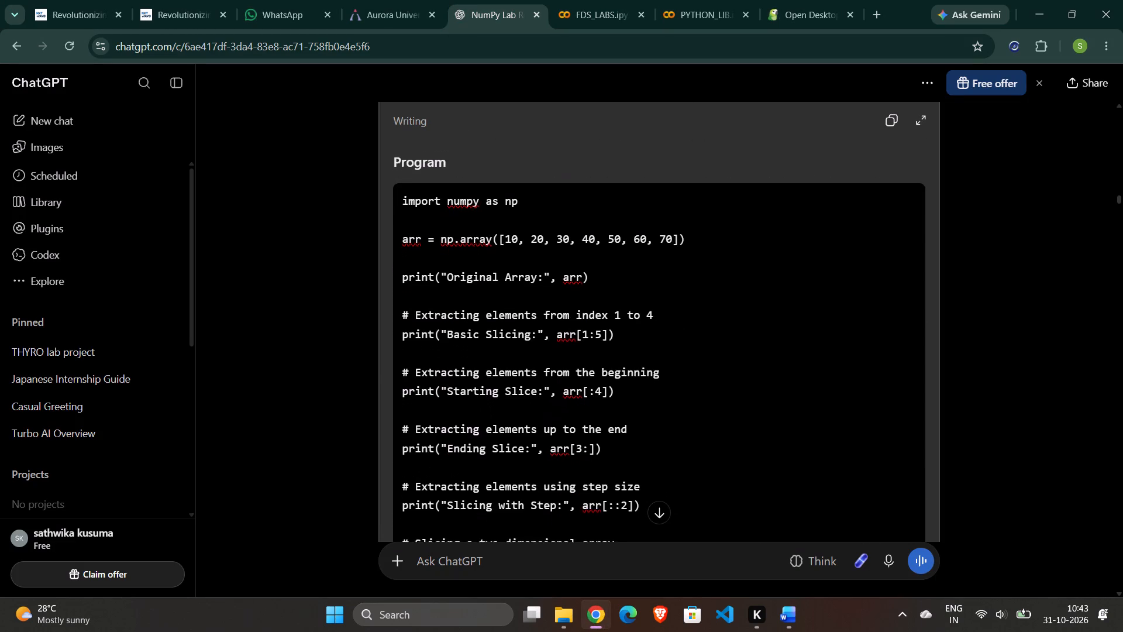
pyautogui.scroll(2, 597, 325)
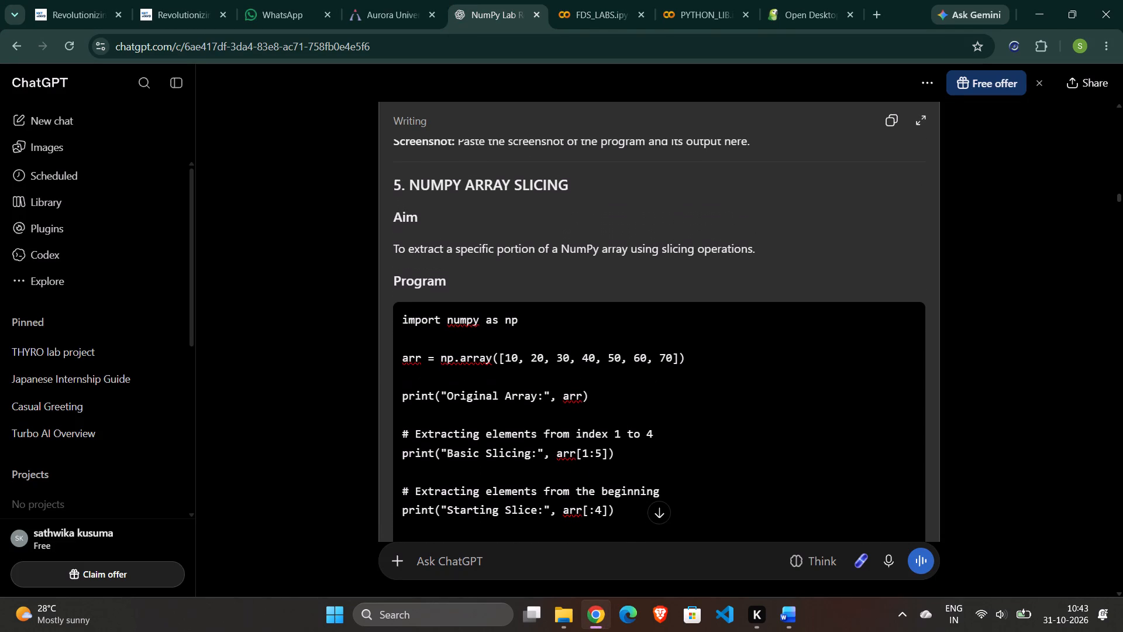
pyautogui.click(392, 182)
pyautogui.moveTo(396, 186); pyautogui.dragTo(692, 262)
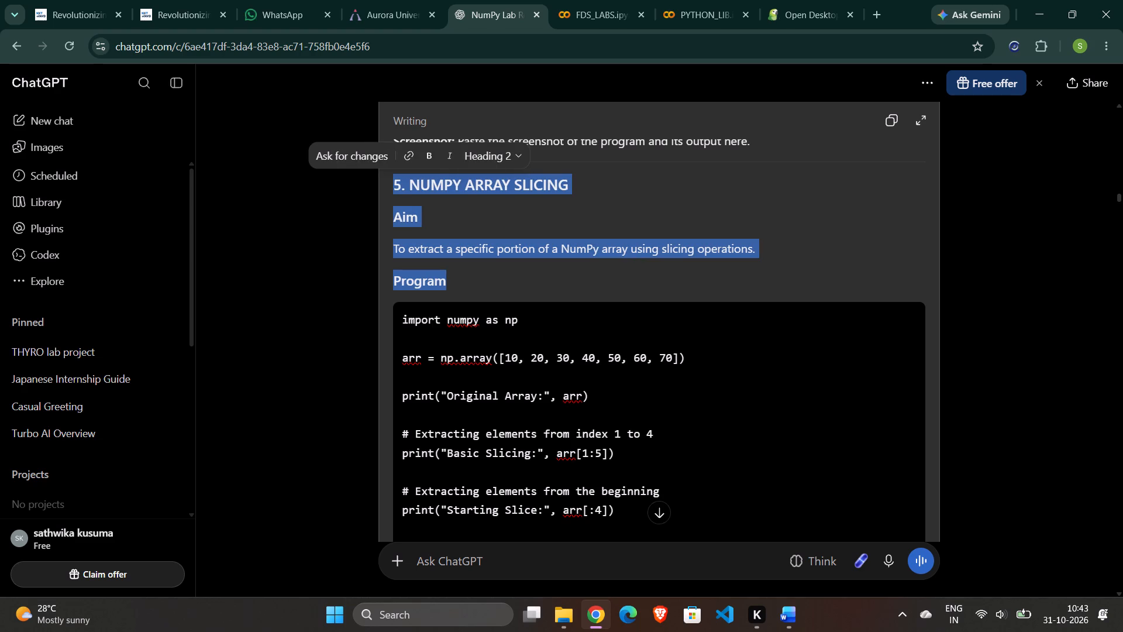
pyautogui.click(619, 273)
pyautogui.moveTo(765, 249); pyautogui.dragTo(452, 224)
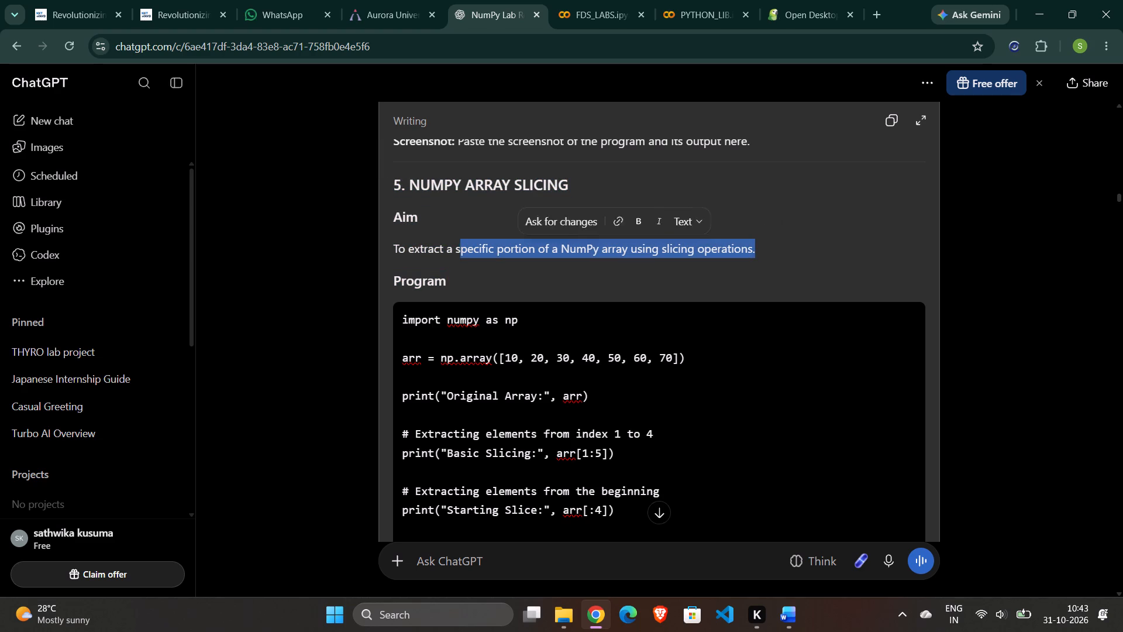
pyautogui.moveTo(452, 224); pyautogui.dragTo(385, 185)
pyautogui.hotkey('ctrl', 'c')
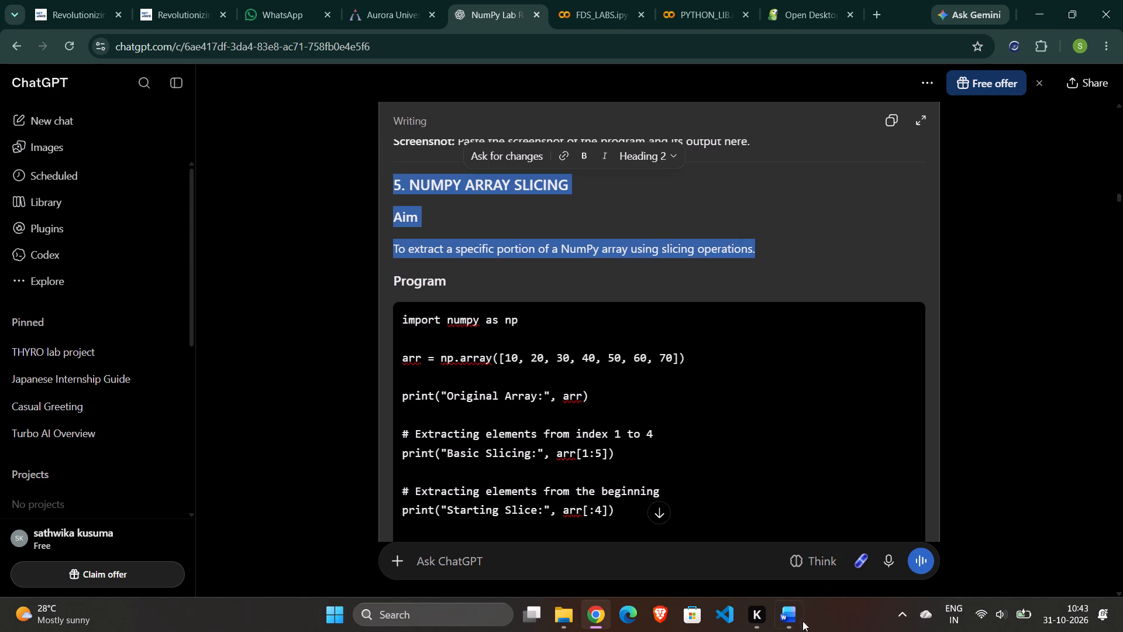
# Back in the Word report, delete the "5." and the blank lines below "Explanation :-", and paste the copied slicing heading and aim there.
pyautogui.click(795, 617)
pyautogui.press('BackSpace')
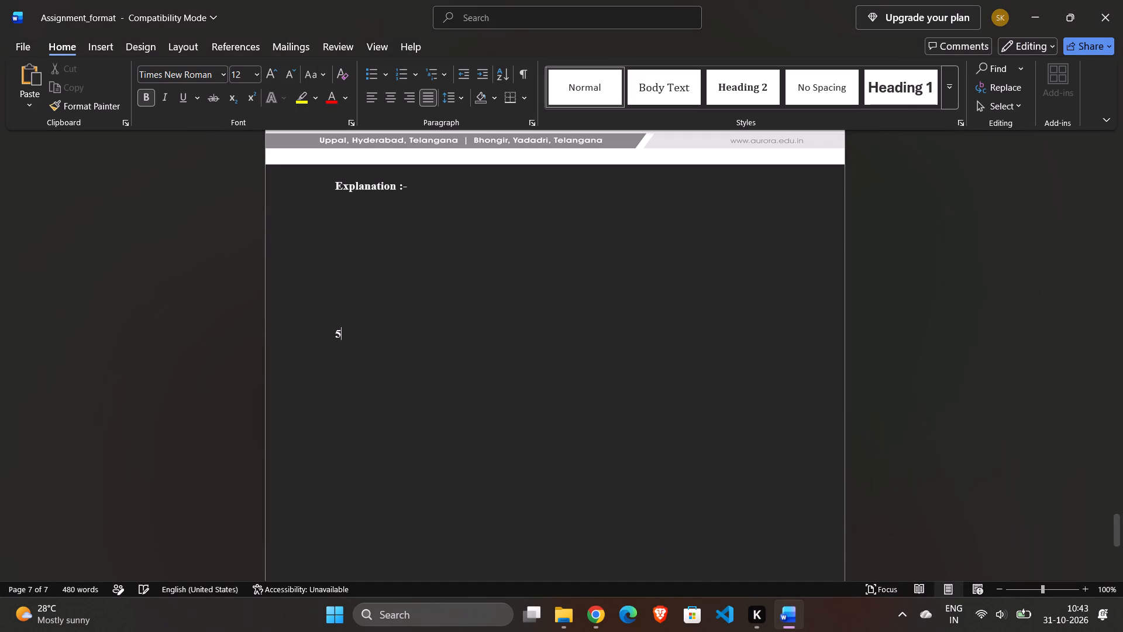
pyautogui.press('BackSpace')
pyautogui.press('BackSpace')
pyautogui.press('BackSpace')
pyautogui.press('BackSpace')
pyautogui.press('BackSpace')
pyautogui.press('BackSpace')
pyautogui.press('BackSpace')
pyautogui.press('BackSpace')
pyautogui.press('BackSpace')
pyautogui.press('BackSpace')
pyautogui.press('BackSpace')
pyautogui.hotkey('ctrl', 'v')
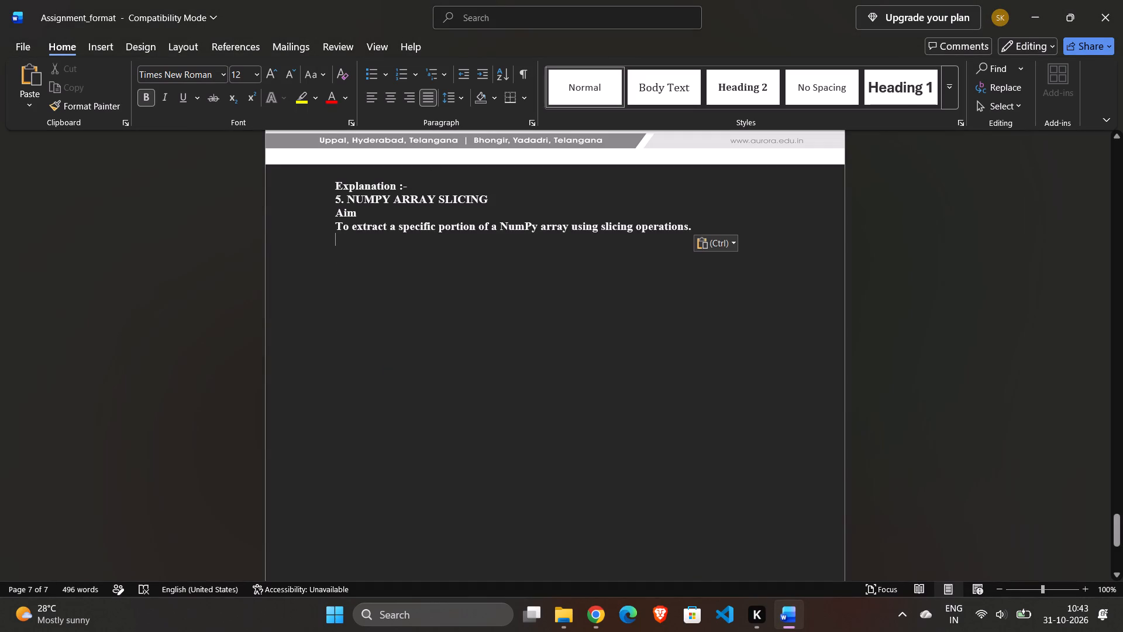
# Insert two blank lines between "Explanation :-" and the "5. NUMPY ARRAY SLICING" heading.
pyautogui.click(420, 178)
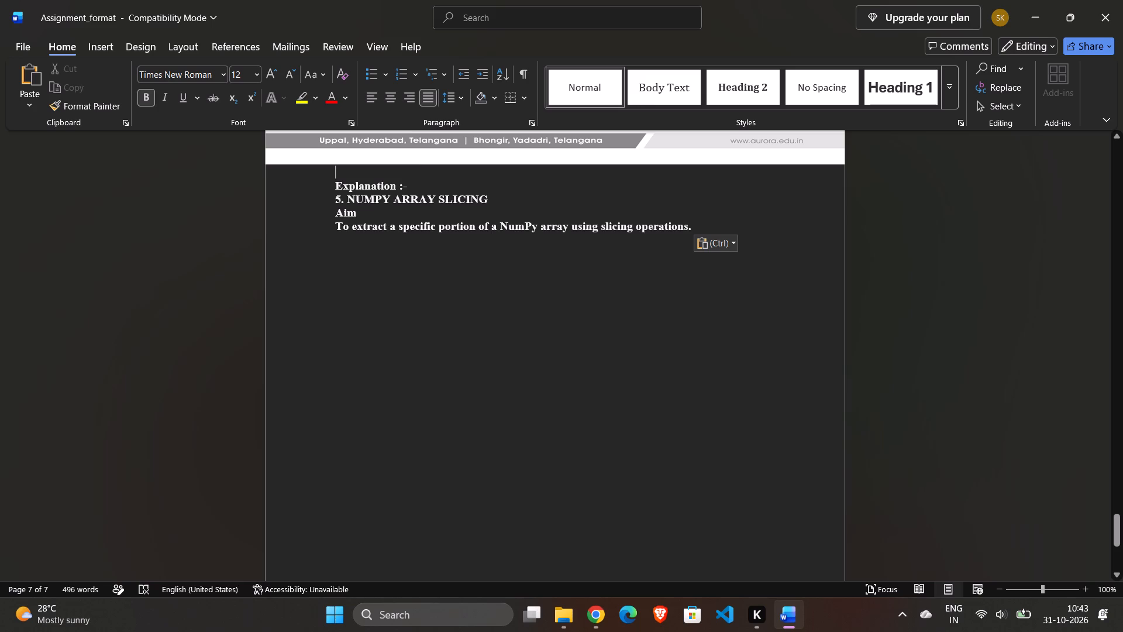
pyautogui.click(427, 185)
pyautogui.press('Return')
pyautogui.press('Return')
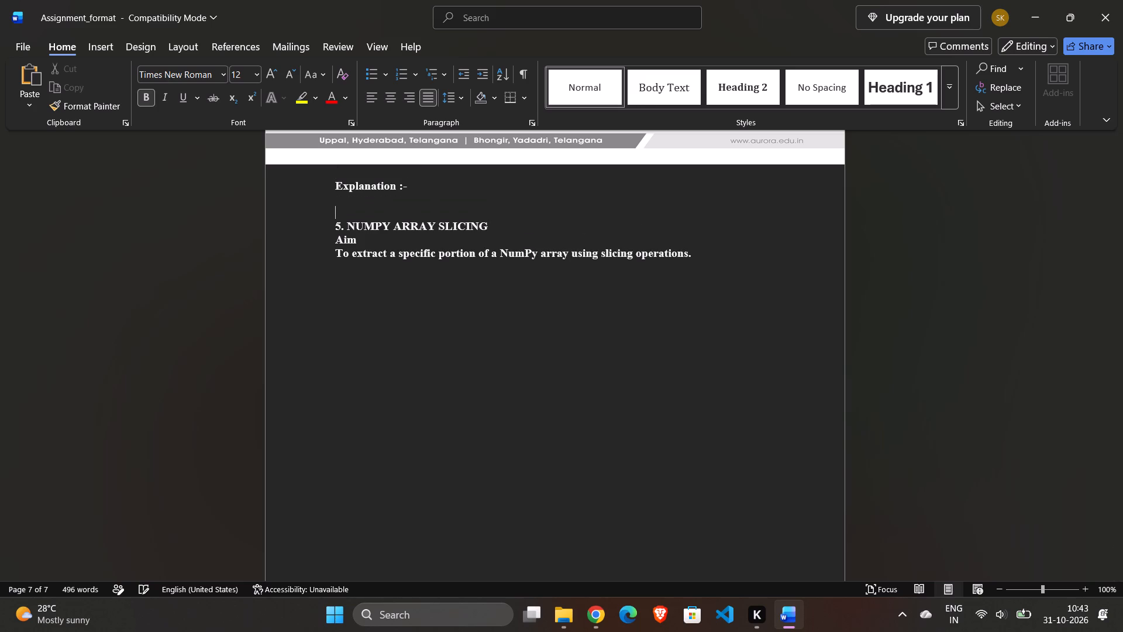
# Join the aim sentence to its heading as "Aim :- To extract a specific portion…" and add a blank line beneath the section 5 title.
pyautogui.click(336, 250)
pyautogui.press('Return')
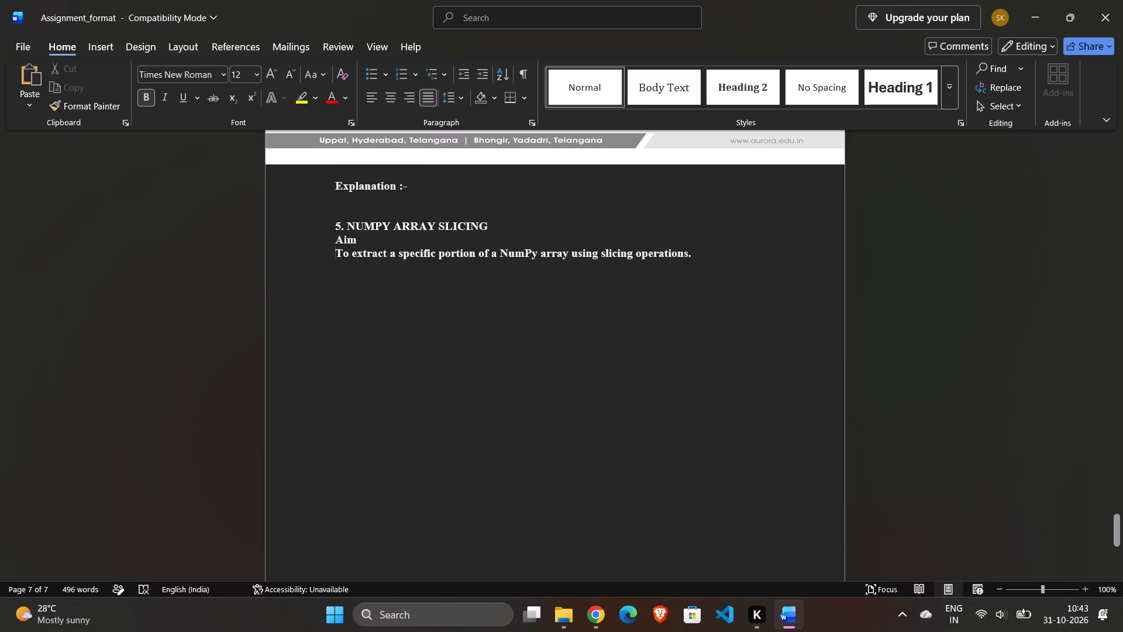
pyautogui.press('Return')
pyautogui.press('BackSpace')
pyautogui.press('BackSpace')
pyautogui.press('BackSpace')
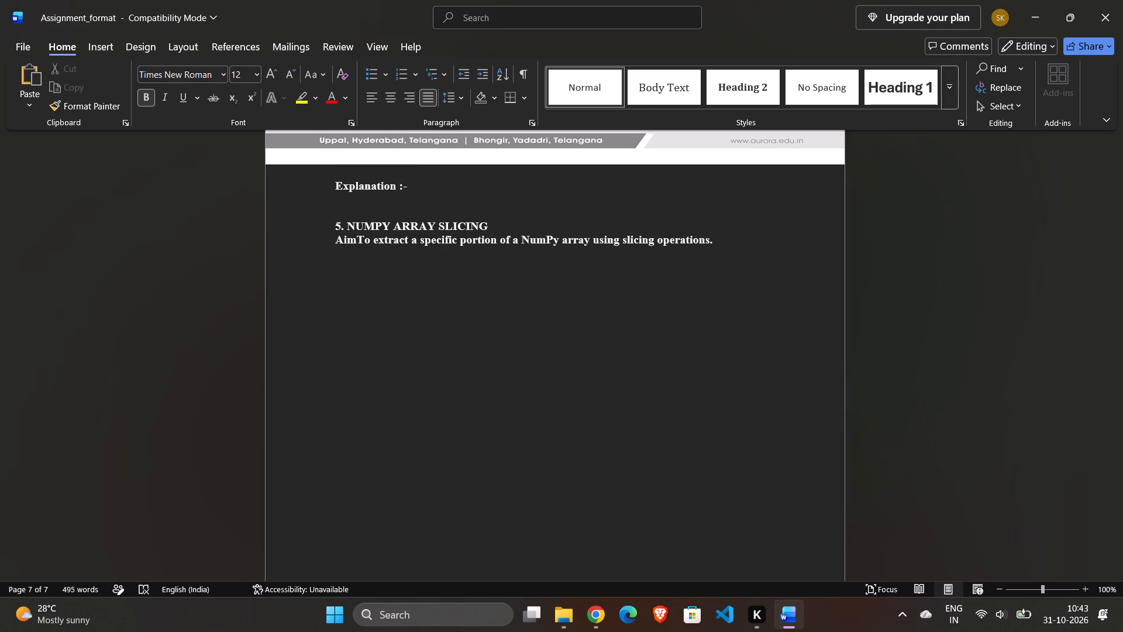
pyautogui.press('space')
pyautogui.write(':-')
pyautogui.press('space')
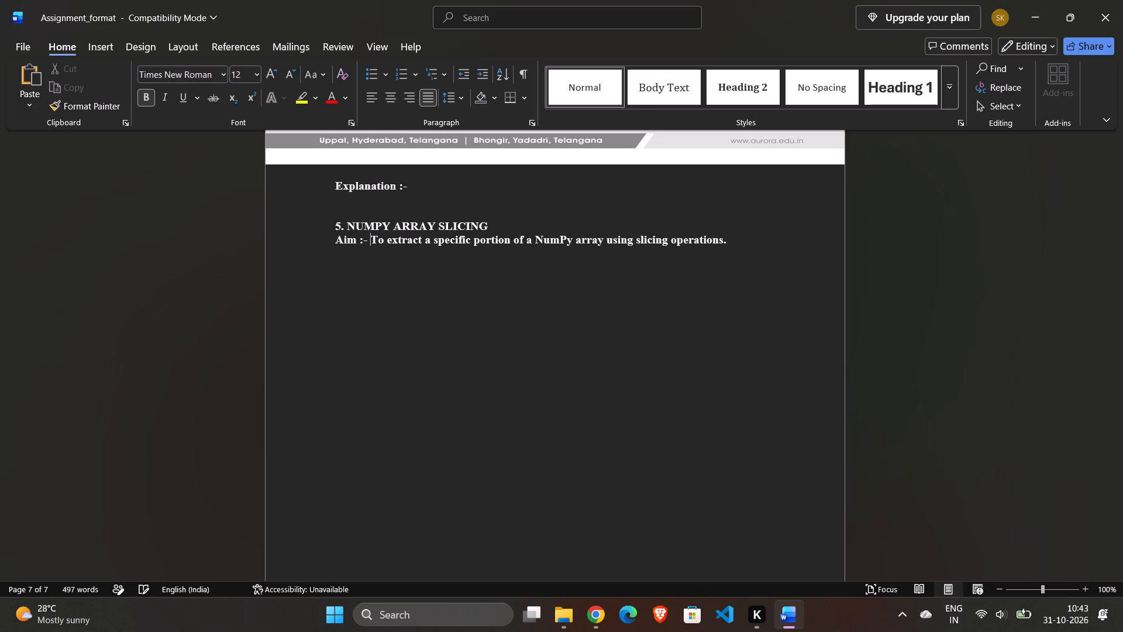
pyautogui.click(505, 226)
pyautogui.press('Return')
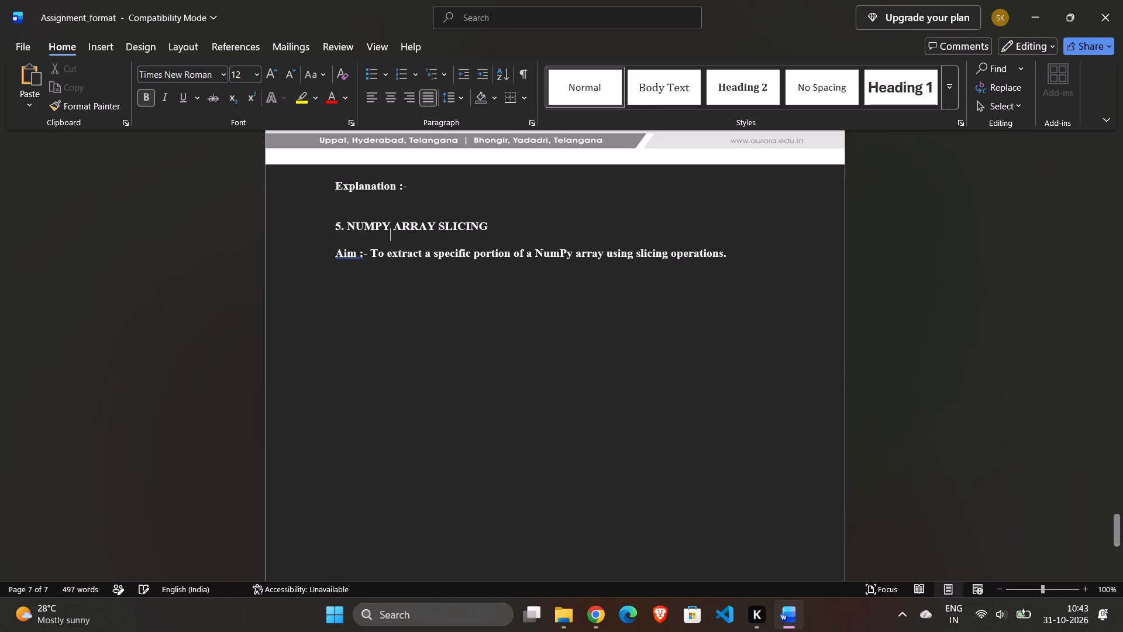
# Remove bold from the whole slicing aim sentence, including its full stop, keeping the "Aim :-" label bold.
pyautogui.moveTo(371, 253); pyautogui.dragTo(592, 256)
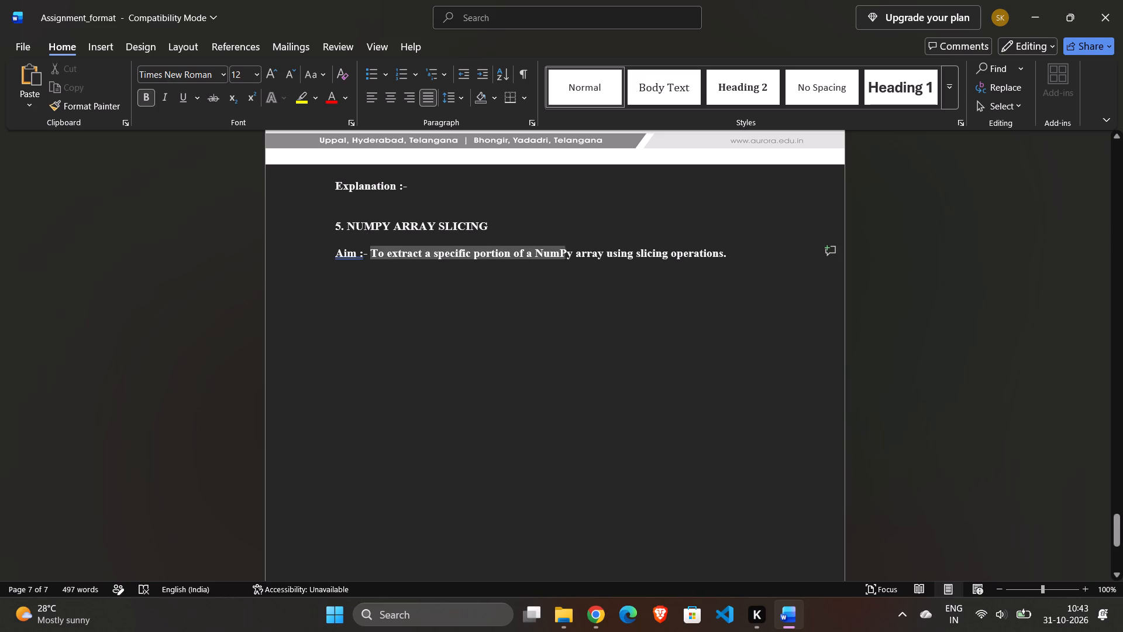
pyautogui.moveTo(592, 256); pyautogui.dragTo(723, 259)
pyautogui.click(734, 233)
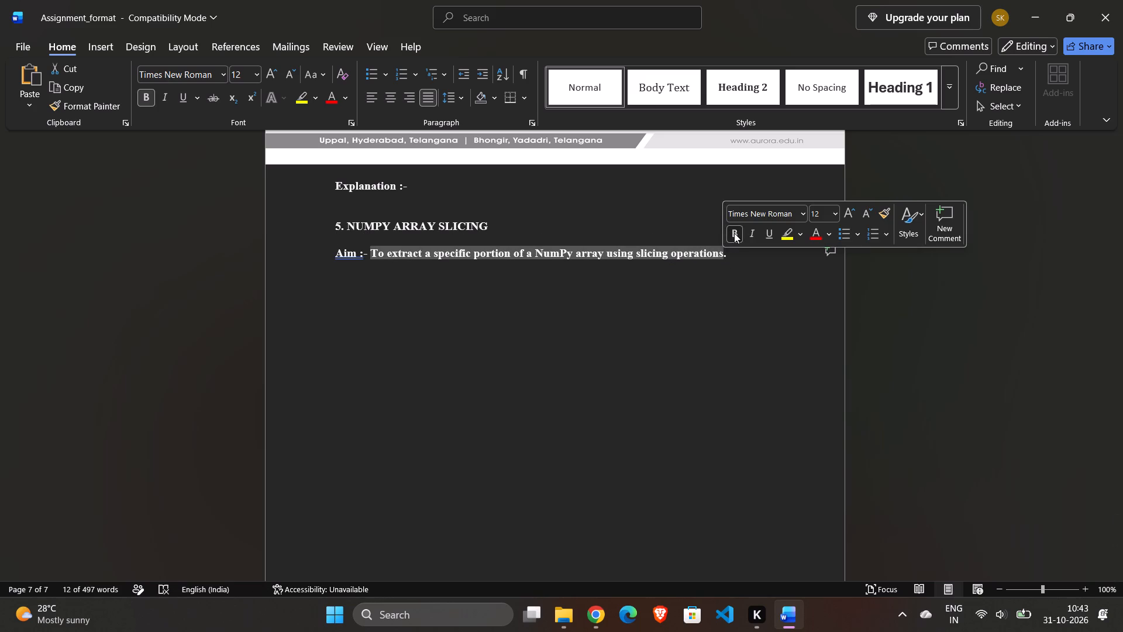
pyautogui.click(704, 281)
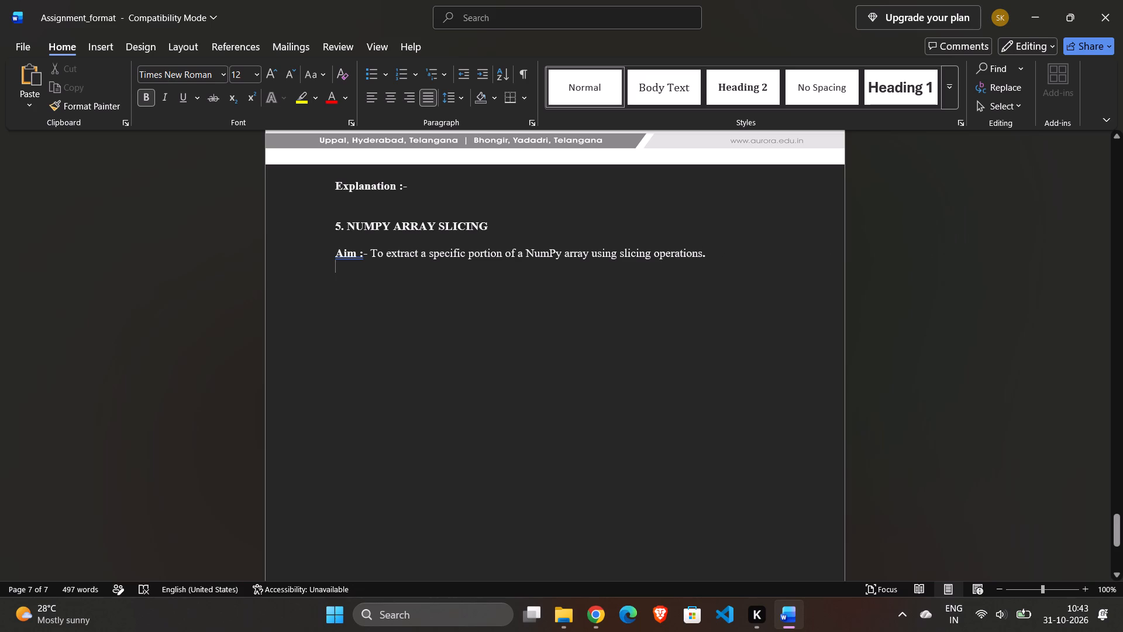
pyautogui.click(708, 258)
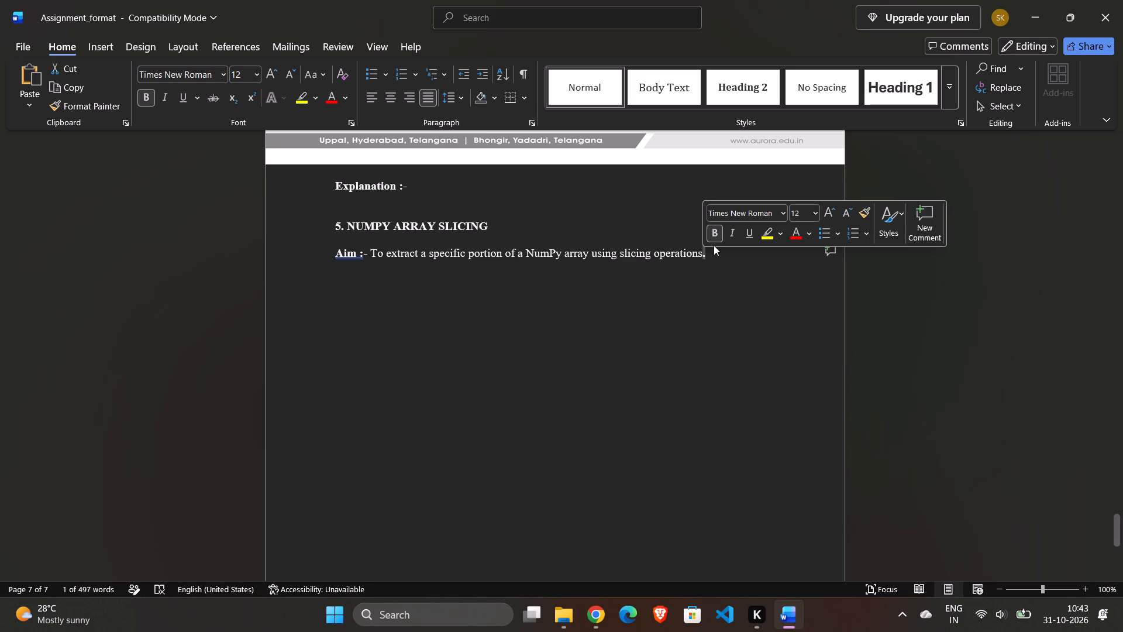
pyautogui.click(715, 240)
pyautogui.click(702, 300)
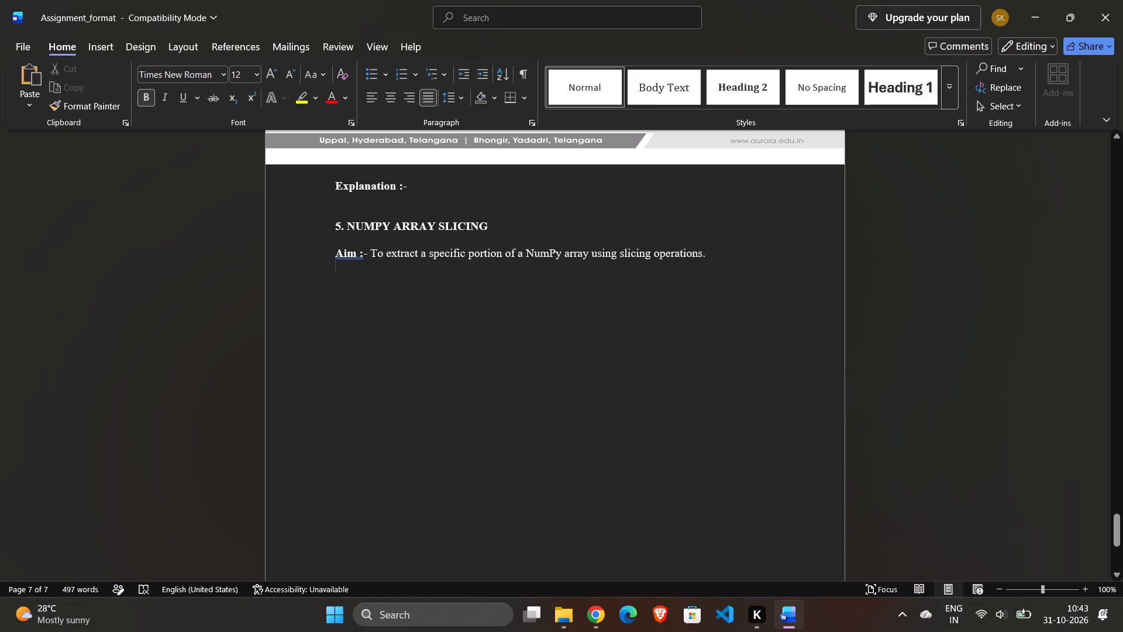
# Add the heading "CODE :-" one blank line below the slicing aim, followed by two new lines.
pyautogui.press('Return')
pyautogui.press('c')
pyautogui.press('BackSpace')
pyautogui.write('COSD')
pyautogui.hotkey('shift', 'BackSpace')
pyautogui.hotkey('shift', 'BackSpace')
pyautogui.write('DE')
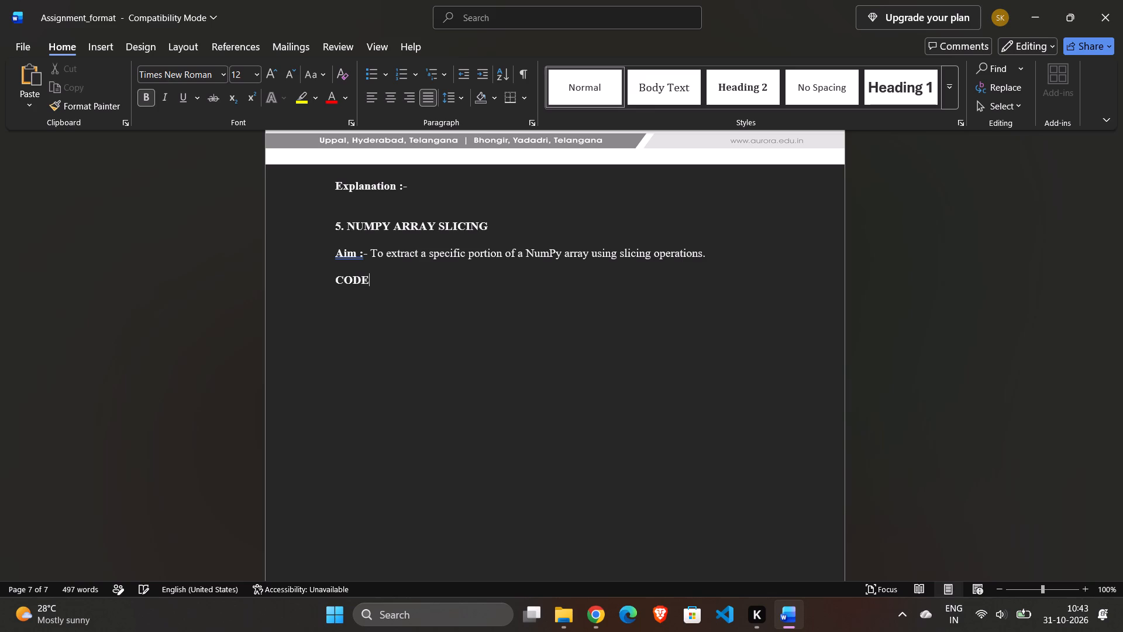
pyautogui.write(':_')
pyautogui.press('space')
pyautogui.hotkey('shift', 'BackSpace')
pyautogui.hotkey('shift', 'BackSpace')
pyautogui.press('space')
pyautogui.press('Left')
pyautogui.press('Left')
pyautogui.press('space')
pyautogui.press('Right')
pyautogui.press('-')
pyautogui.press('Return')
pyautogui.press('Return')
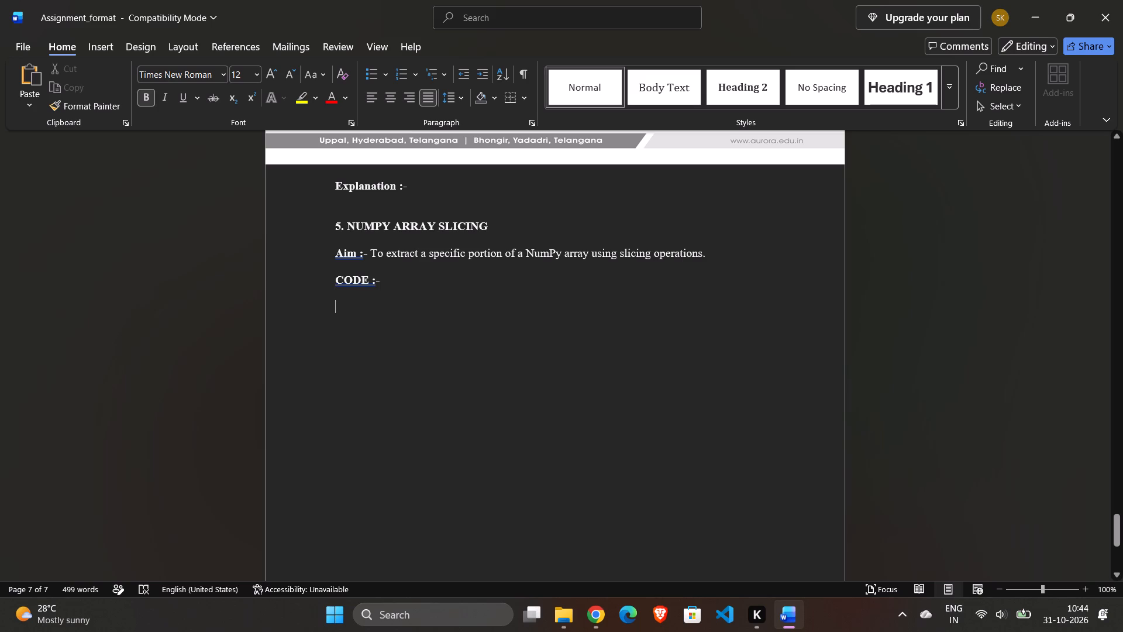
pyautogui.click(600, 621)
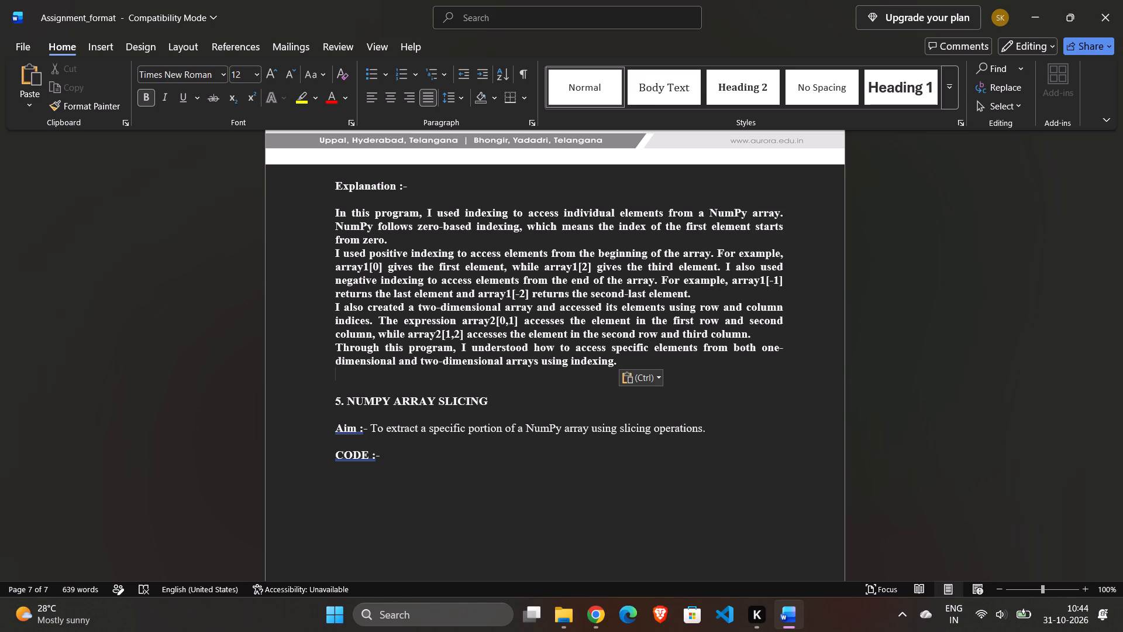
# Remove bold from all the pasted indexing explanation paragraphs, keeping the "Explanation :-" heading bold.
pyautogui.moveTo(622, 361); pyautogui.dragTo(329, 211)
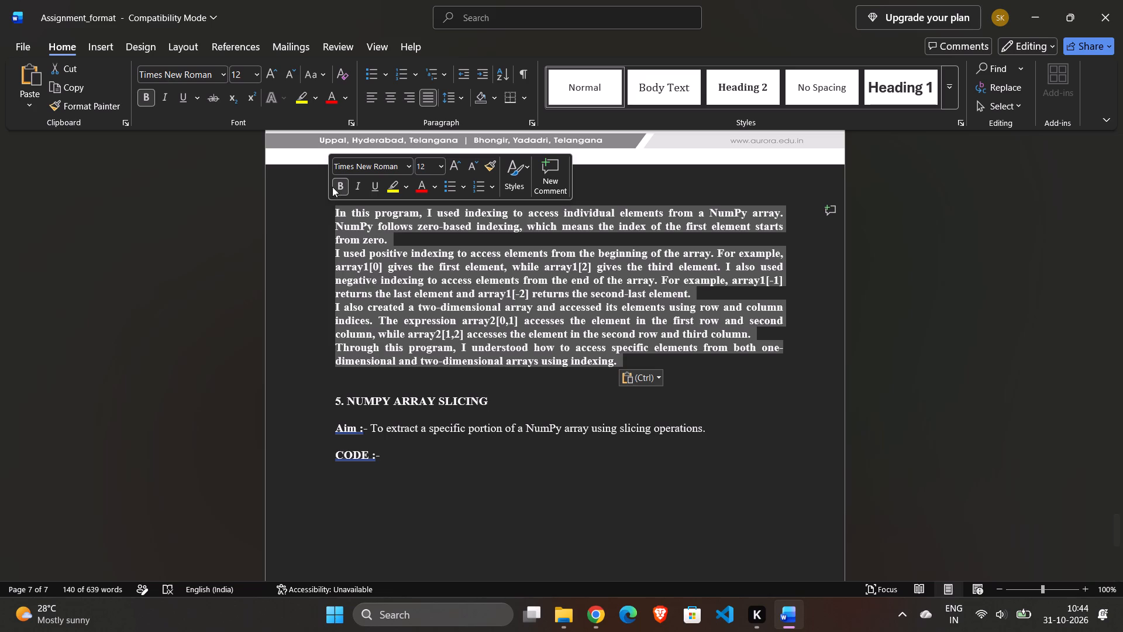
pyautogui.click(335, 186)
pyautogui.click(522, 339)
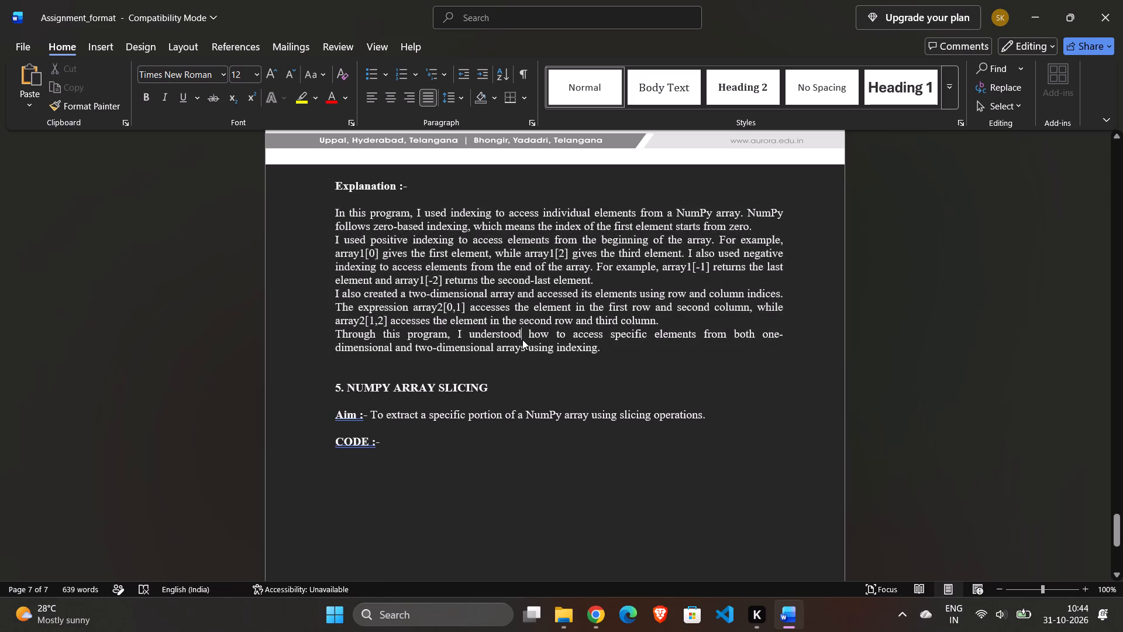
# Place the insertion point below section 5's "CODE :-" heading, and collapse the array indexing cell's output in the FDS_LABS.ipynb notebook in Chrome.
pyautogui.scroll(-1, 522, 339)
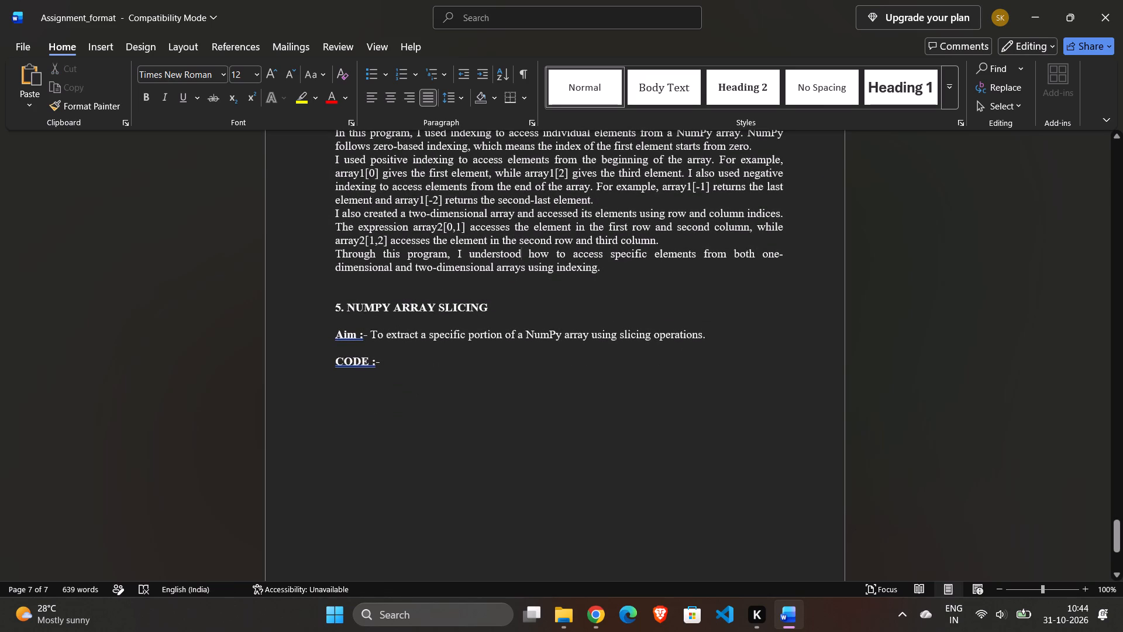
pyautogui.scroll(-1, 522, 339)
pyautogui.click(378, 307)
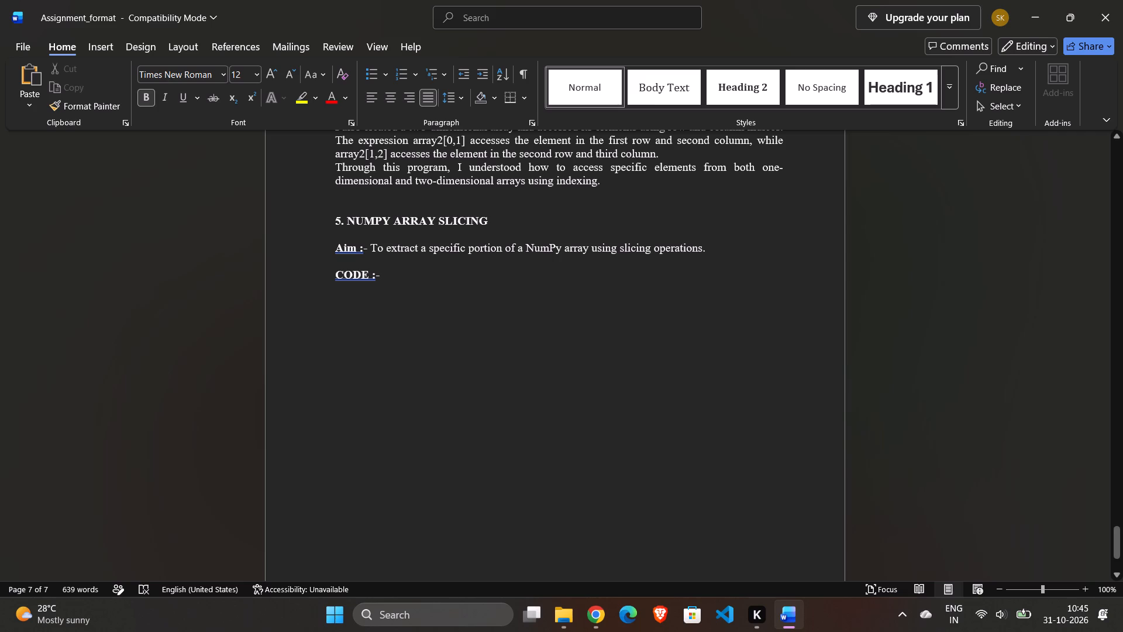
pyautogui.click(564, 613)
pyautogui.click(588, 614)
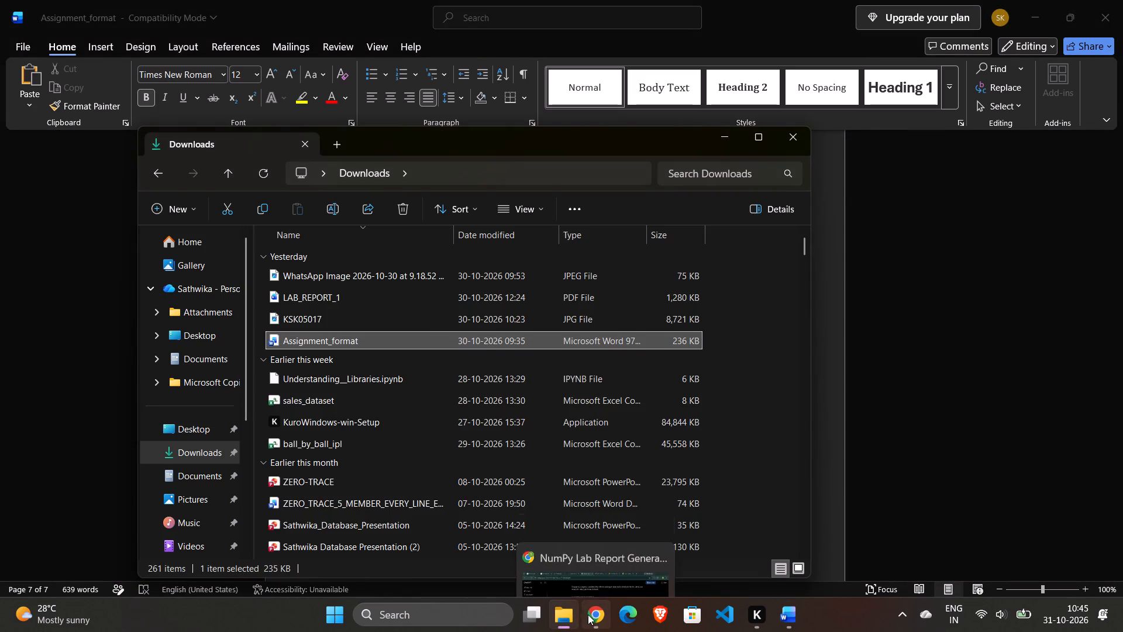
pyautogui.click(510, 481)
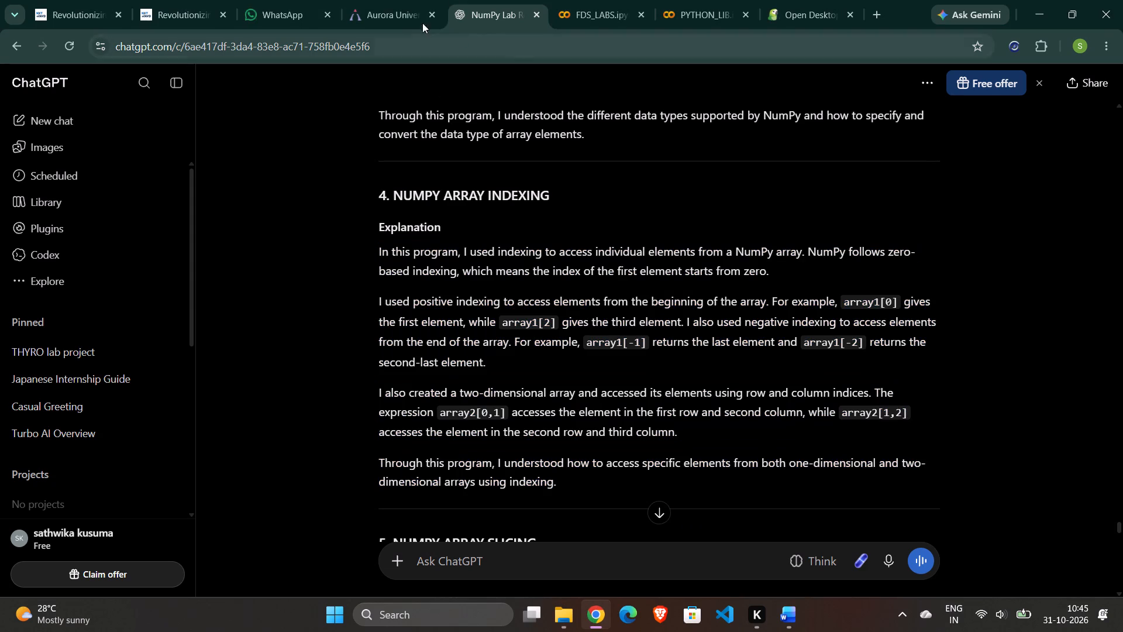
pyautogui.click(409, 19)
pyautogui.click(618, 5)
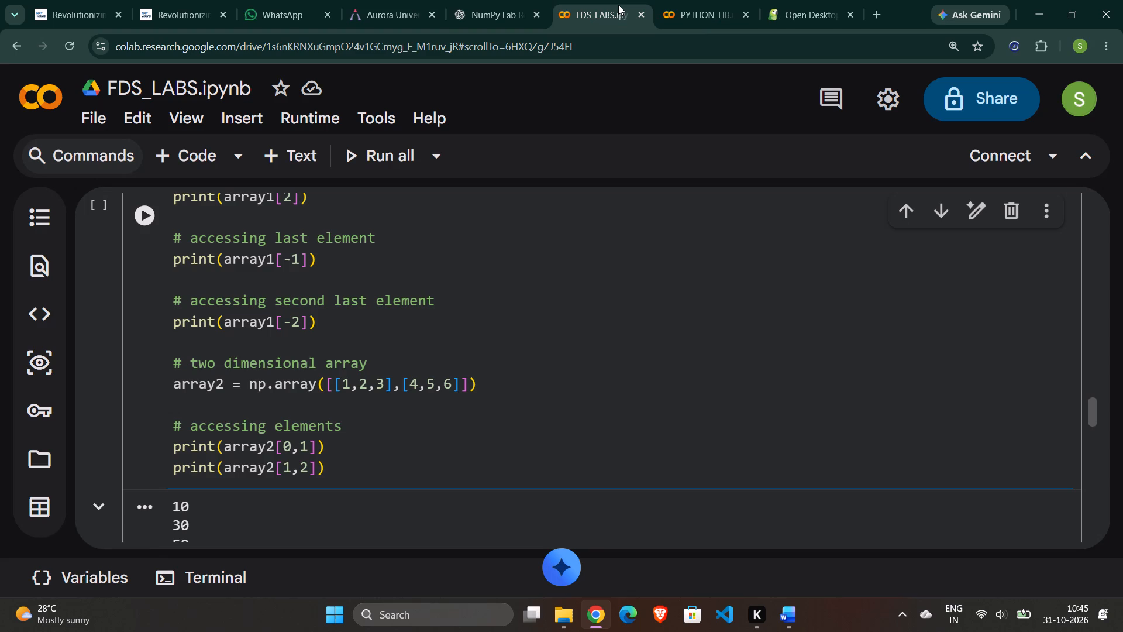
pyautogui.scroll(-1, 441, 370)
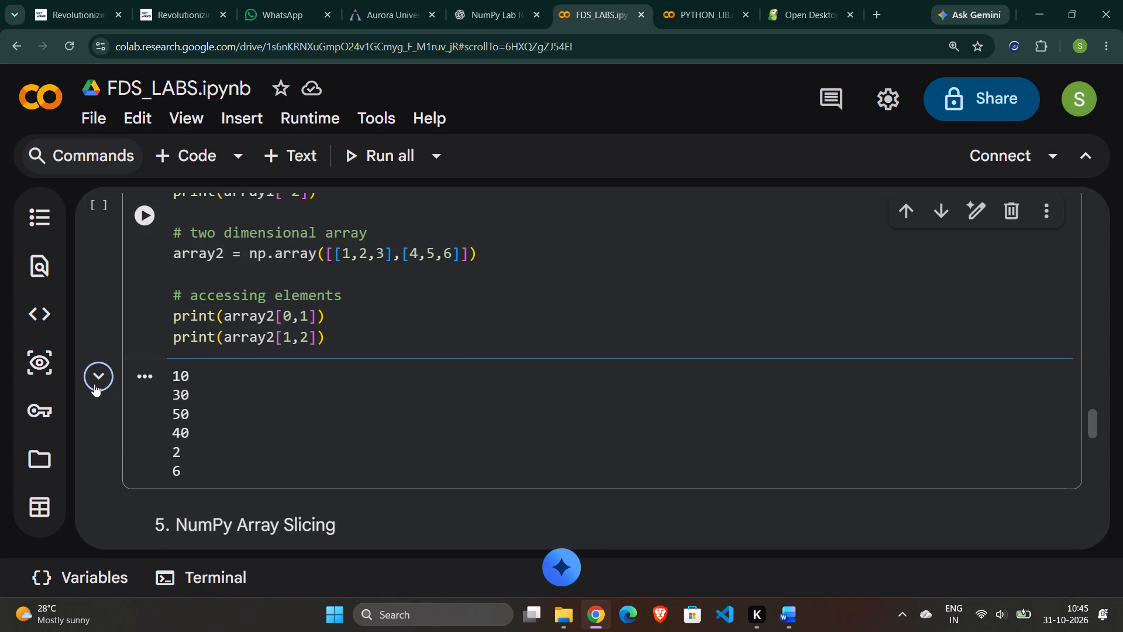
pyautogui.click(94, 384)
# Start a screen capture of the "5. NumPy Array Slicing" code, shown full screen and zoomed out so the whole cell fits.
pyautogui.scroll(-3, 237, 419)
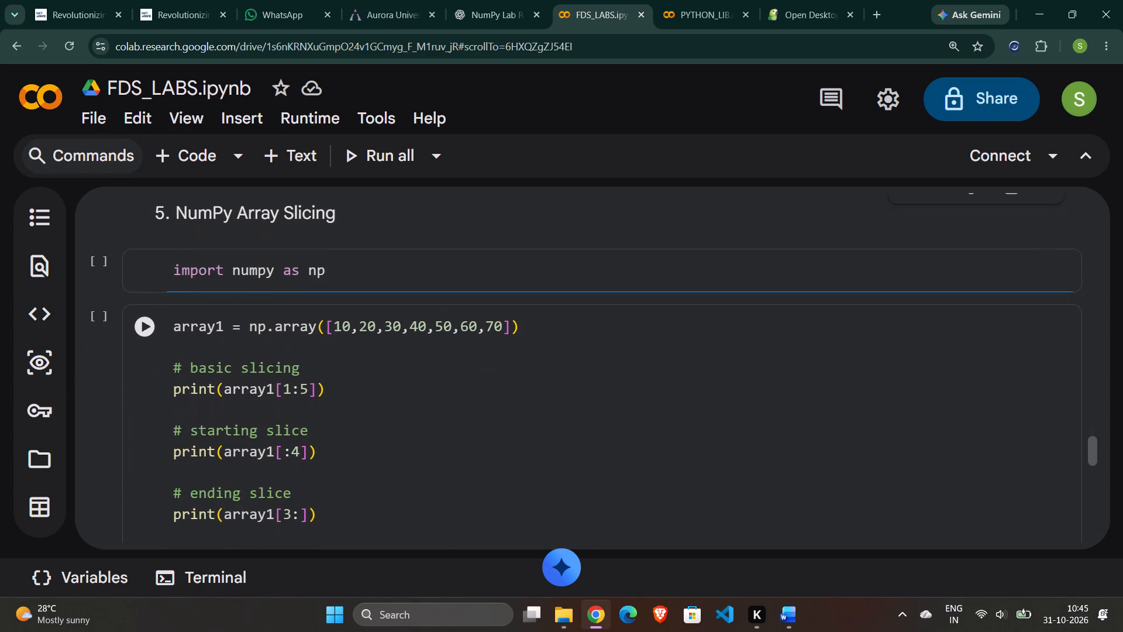
pyautogui.scroll(-1, 237, 419)
pyautogui.press('F11')
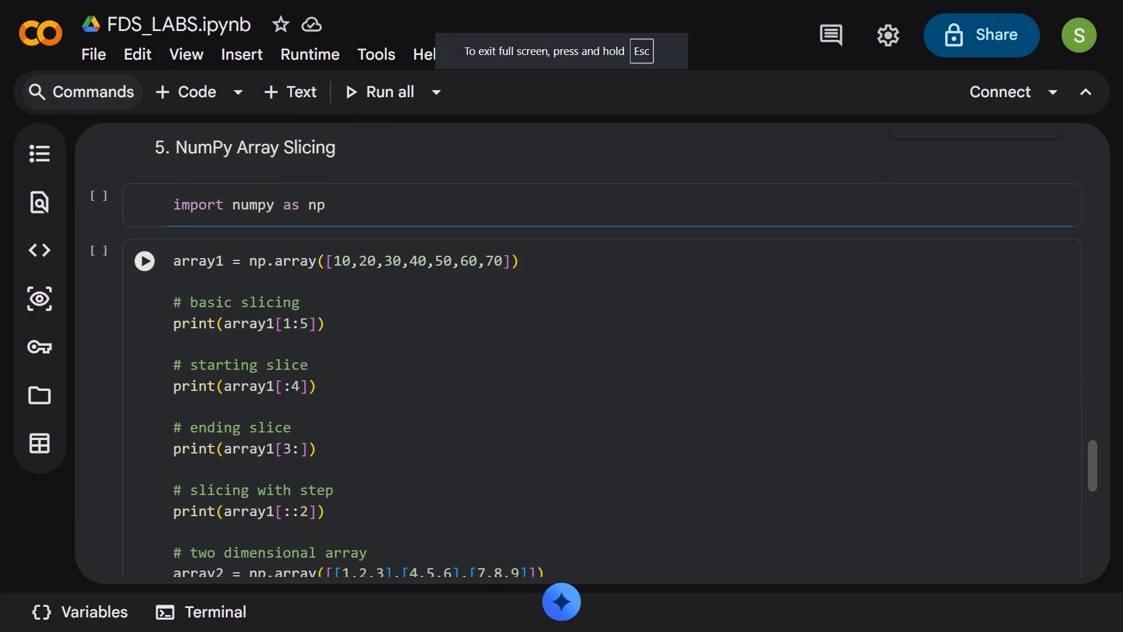
pyautogui.hotkey('ctrl', '-')
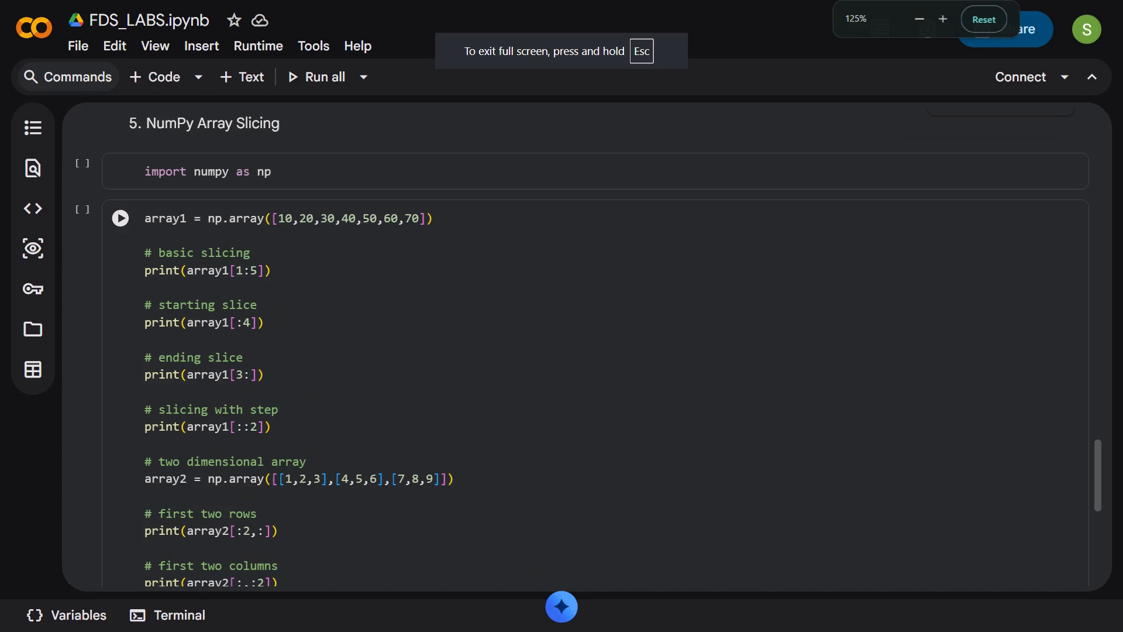
pyautogui.hotkey('ctrl', '-')
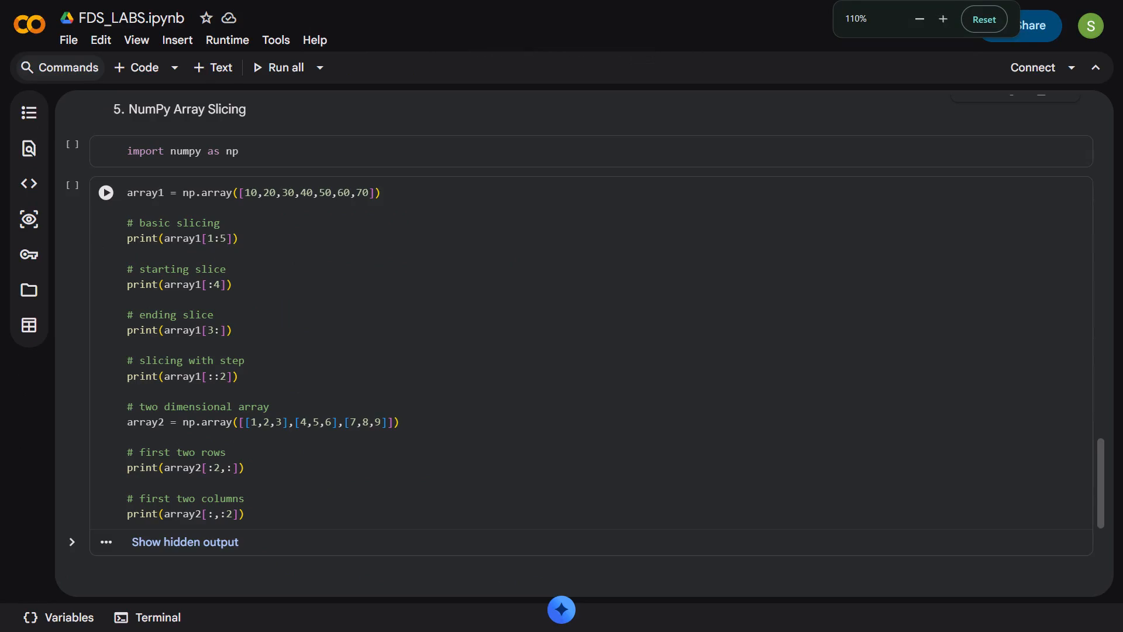
pyautogui.press('Print')
pyautogui.click(1090, 30)
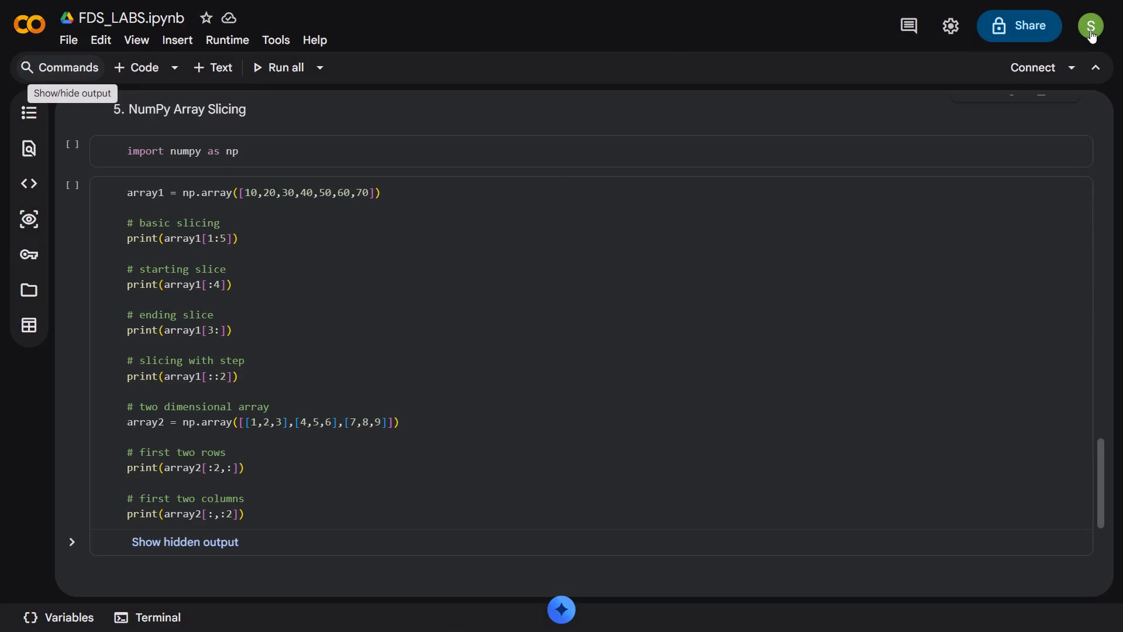
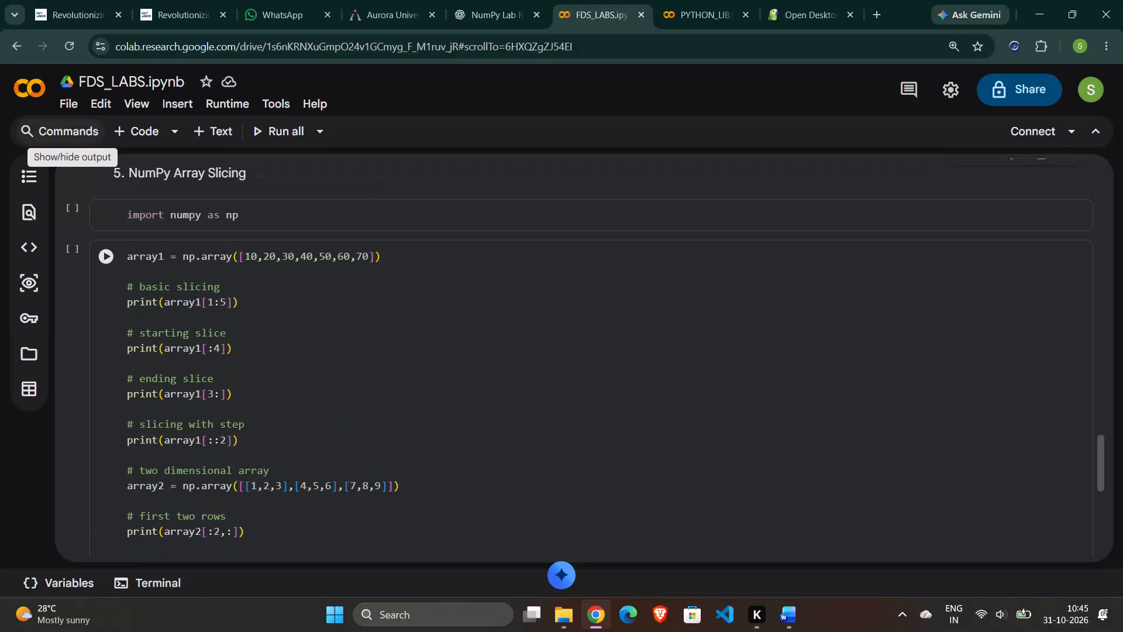
# Paste the slicing code screenshot into the Word report below section 5's "CODE :-" heading and remove the blank line above it.
pyautogui.click(792, 614)
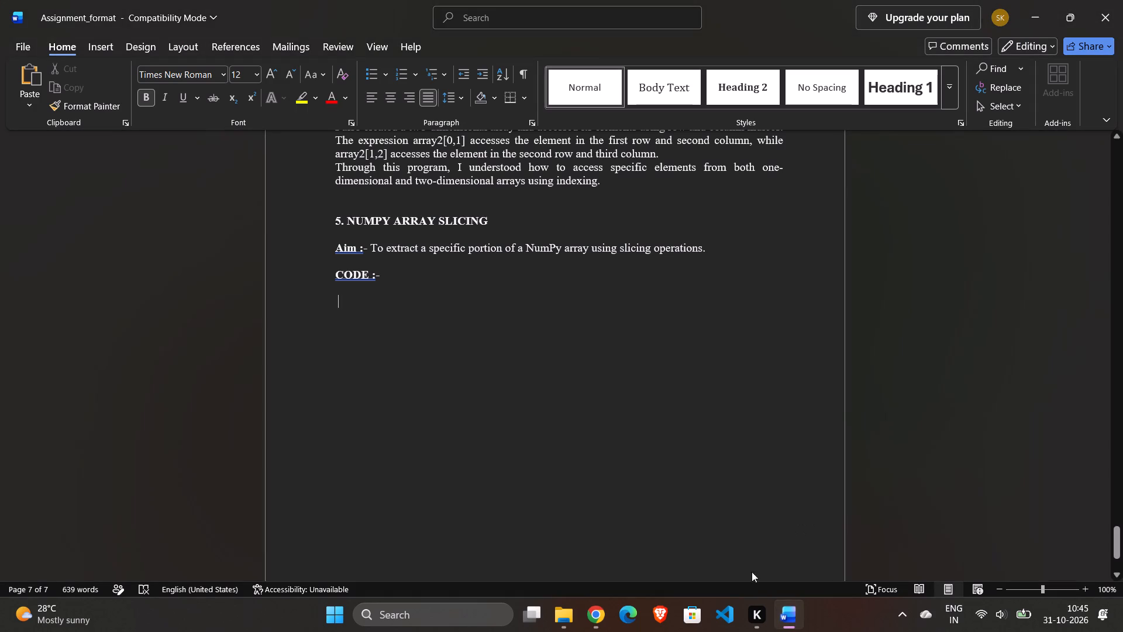
pyautogui.hotkey('ctrl', 'v')
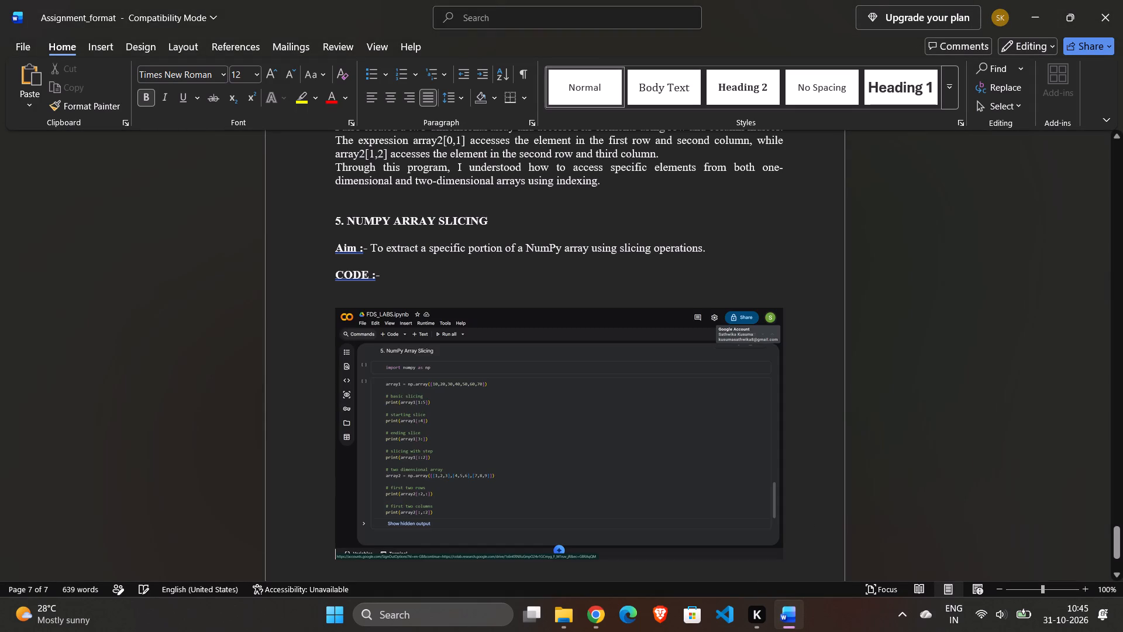
pyautogui.click(344, 298)
pyautogui.press('BackSpace')
# Add the heading "OUTPUT :-" at the top of a new page after the slicing code screenshot, followed by a blank line.
pyautogui.scroll(-1, 525, 408)
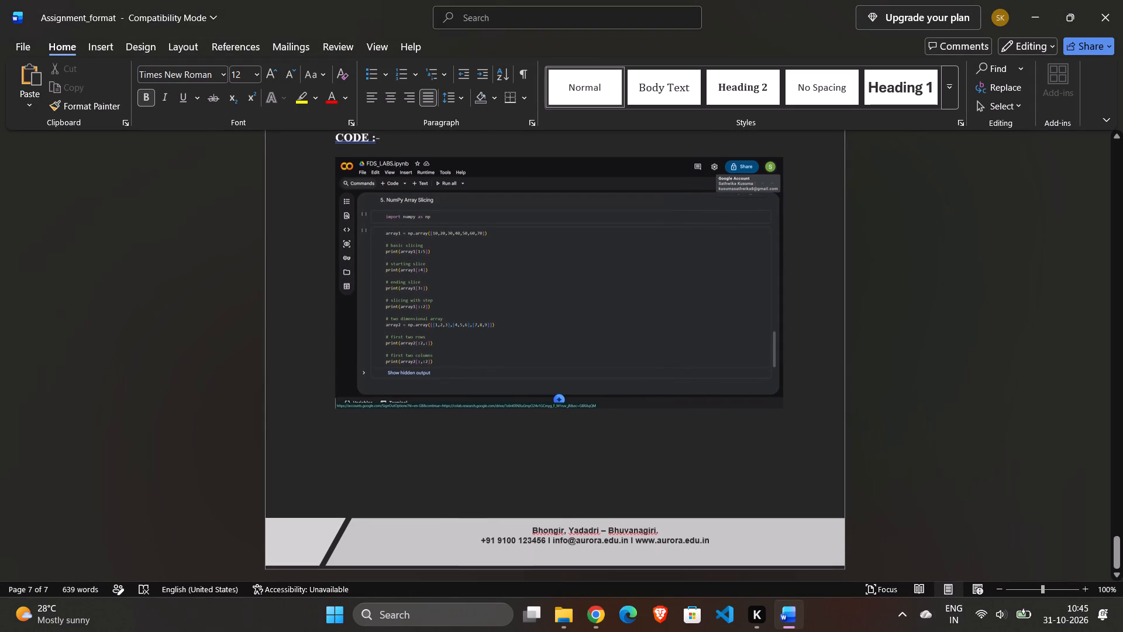
pyautogui.click(812, 400)
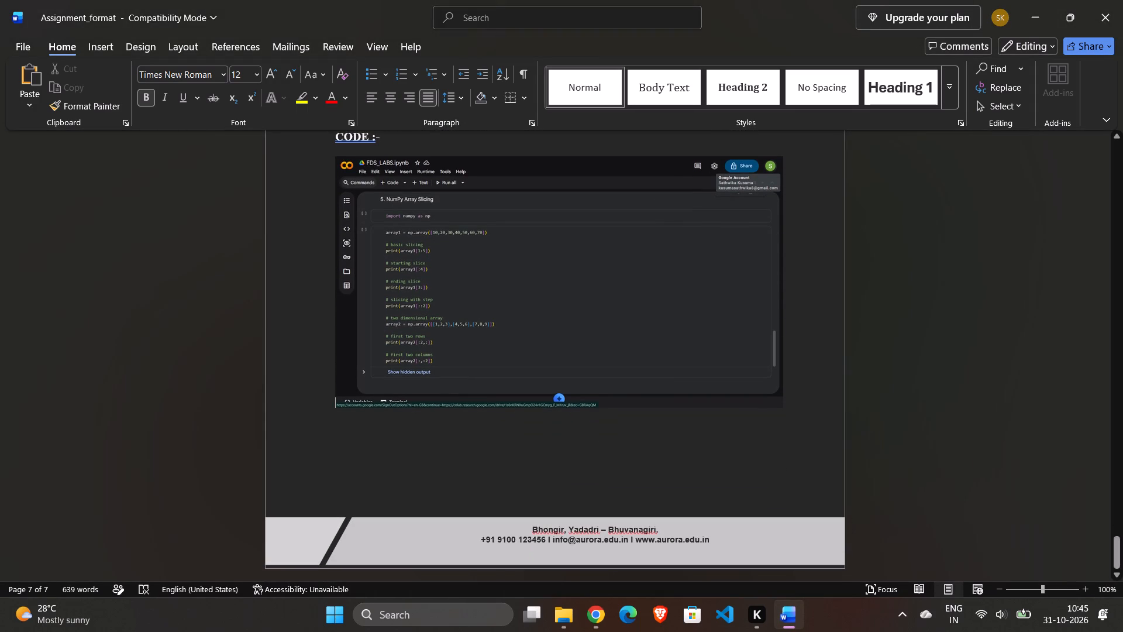
pyautogui.press('Return')
pyautogui.press('Return')
pyautogui.press('Return')
pyautogui.press('Return')
pyautogui.press('Return')
pyautogui.press('Return')
pyautogui.press('Return')
pyautogui.press('Return')
pyautogui.press('Return')
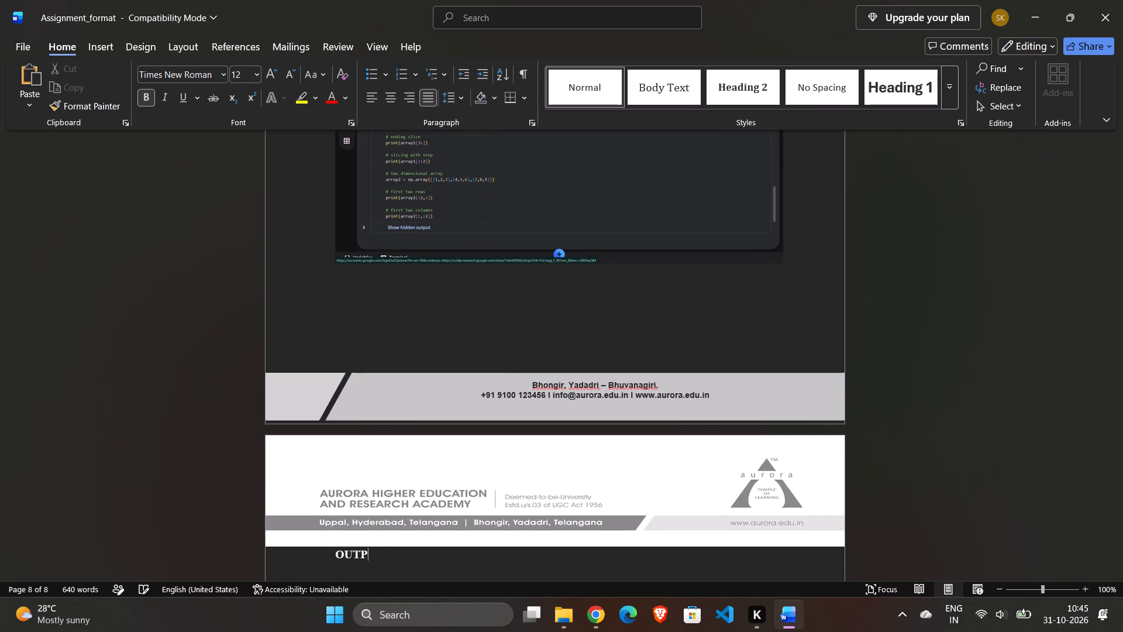
pyautogui.press('space')
pyautogui.write(':-')
pyautogui.press('space')
pyautogui.press('Return')
pyautogui.scroll(-1, 812, 400)
pyautogui.scroll(-1, 685, 464)
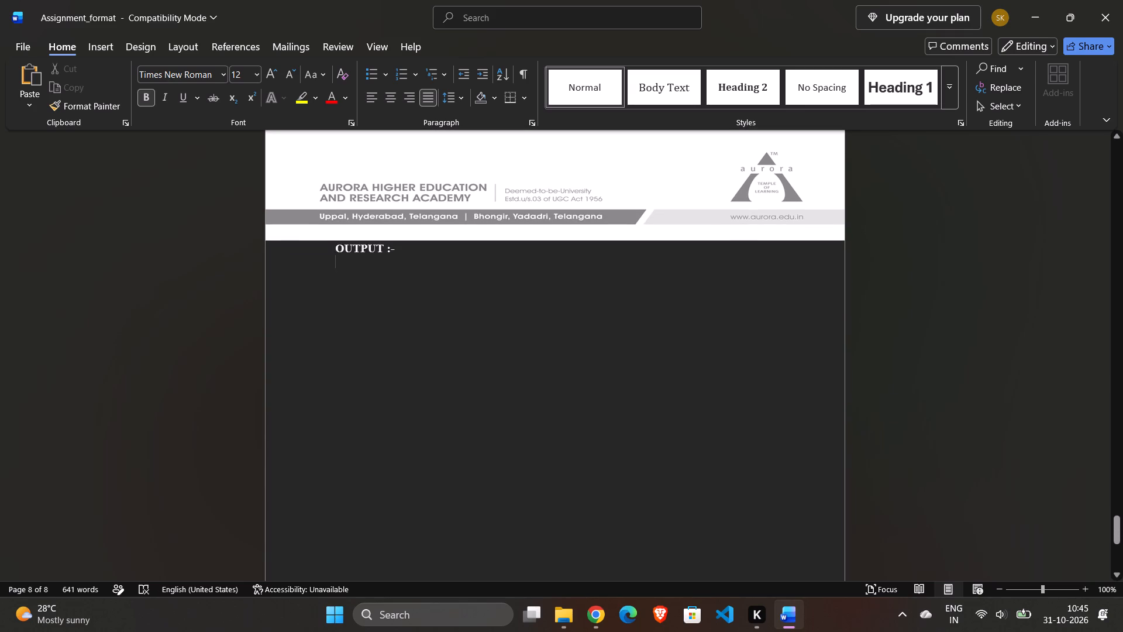
pyautogui.press('Return')
# In the FDS_LABS.ipynb notebook in Chrome, show the slicing cell's hidden output and take a full-screen capture of it.
pyautogui.click(605, 620)
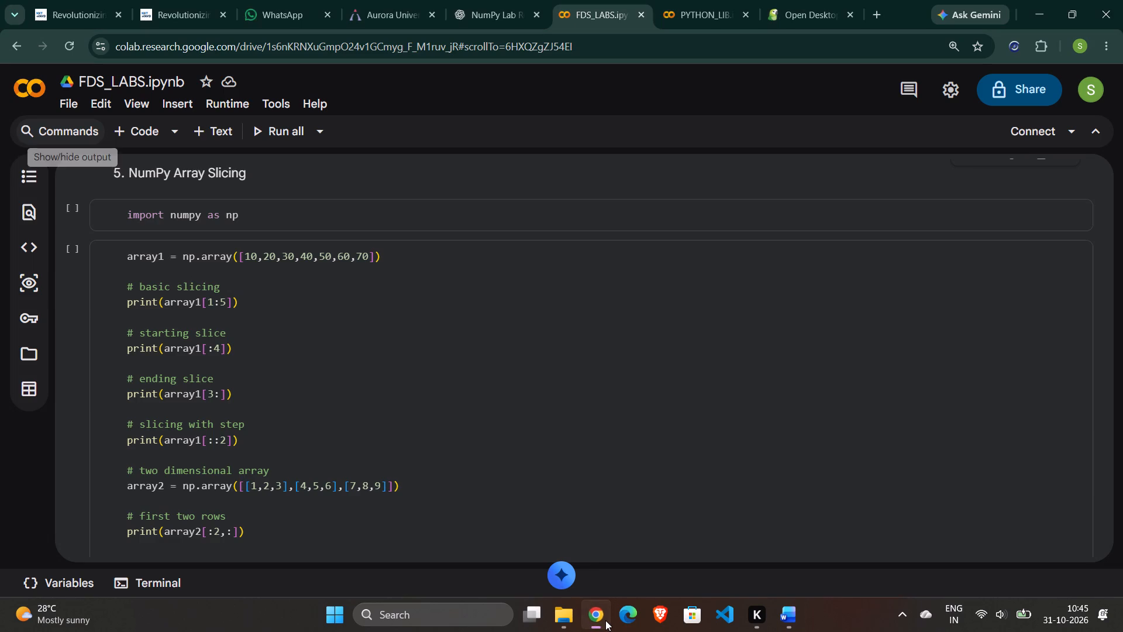
pyautogui.scroll(-2, 477, 502)
pyautogui.click(125, 401)
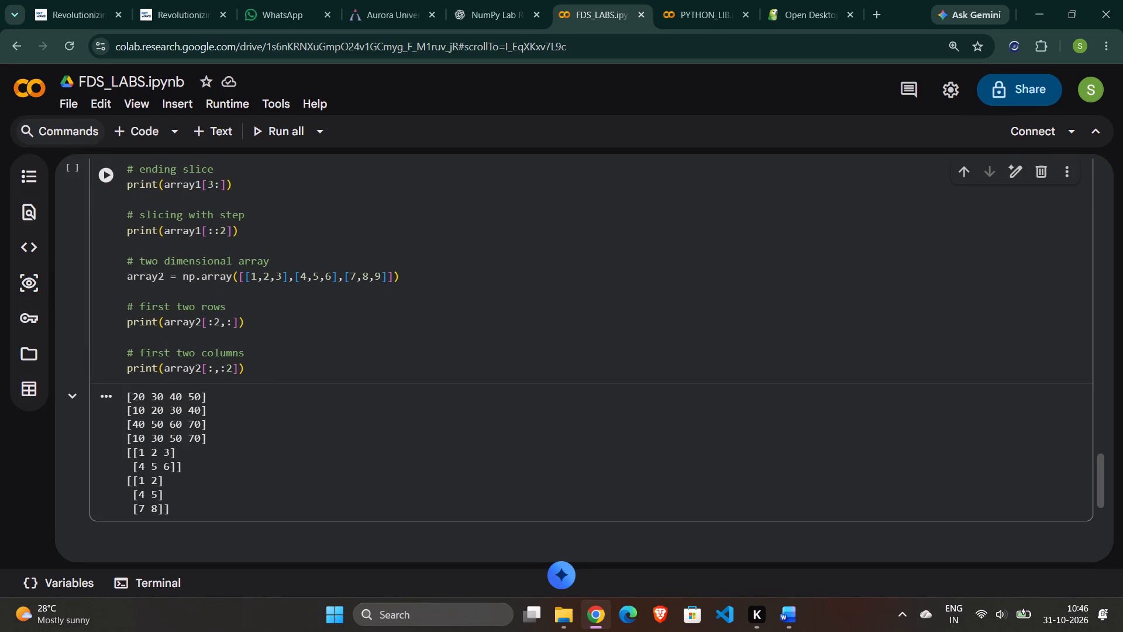
pyautogui.press('F11')
pyautogui.scroll(1, 867, 379)
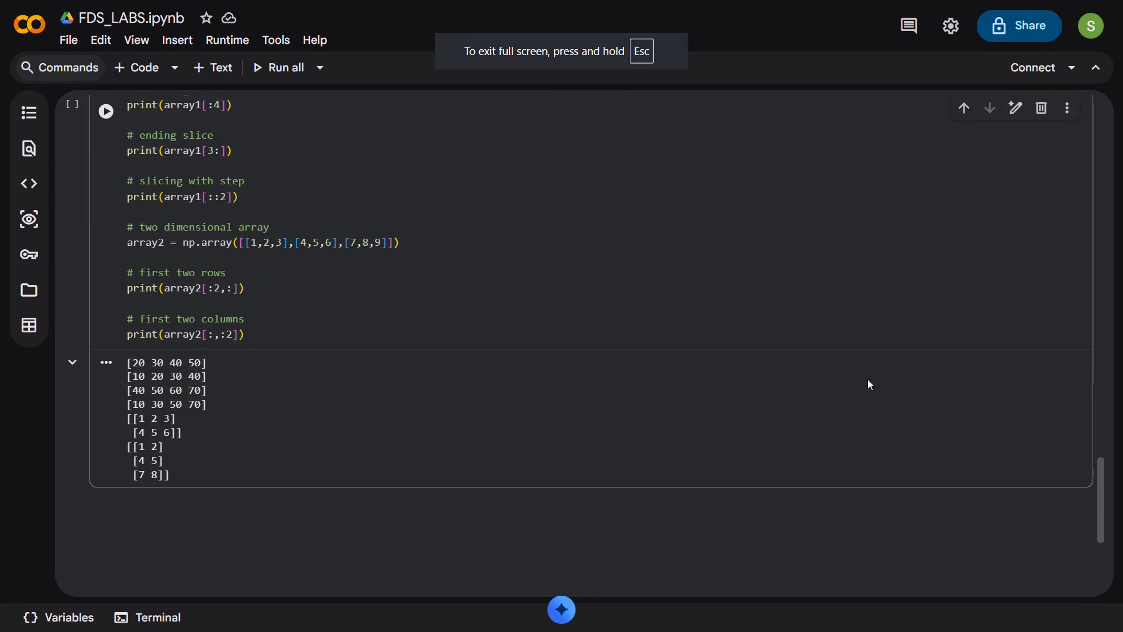
pyautogui.scroll(1, 867, 379)
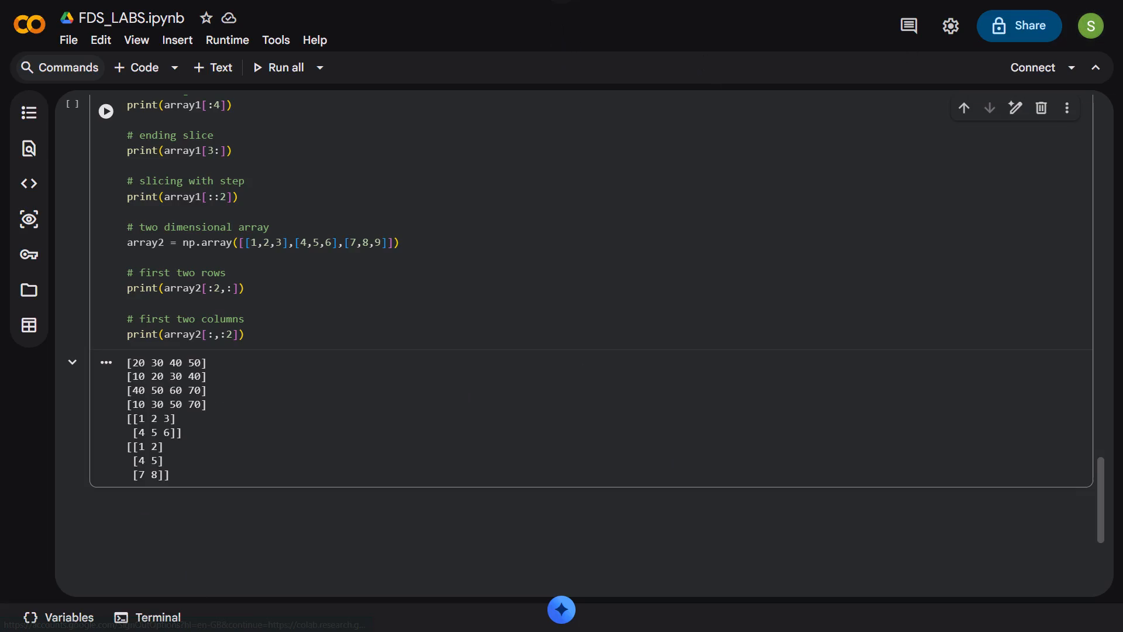
pyautogui.press('Print')
pyautogui.click(1093, 23)
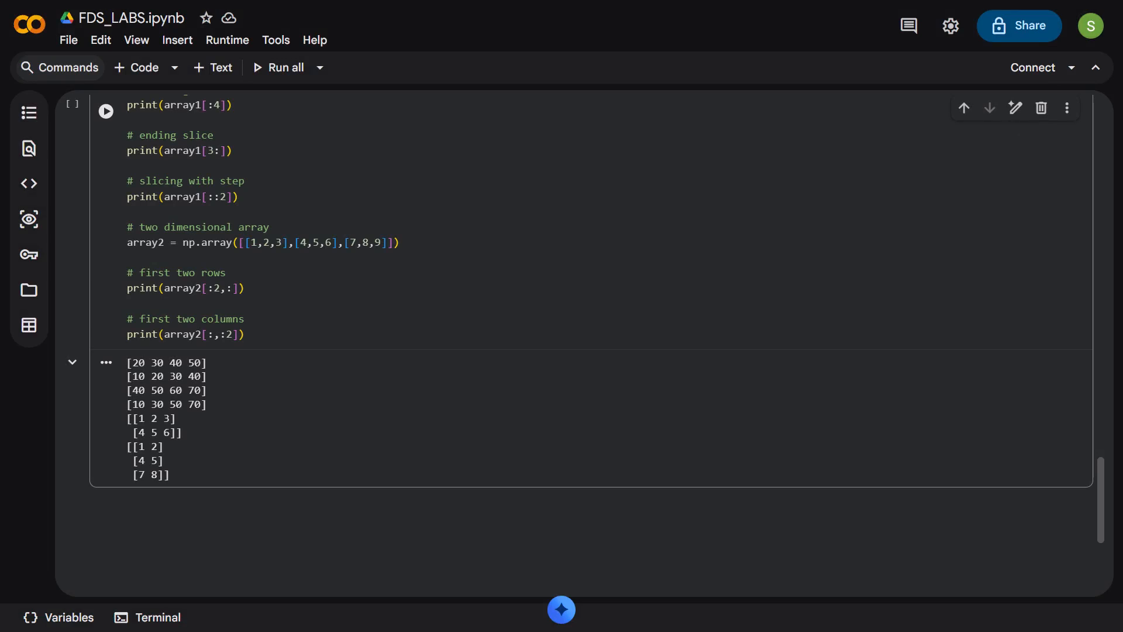
pyautogui.press('F11')
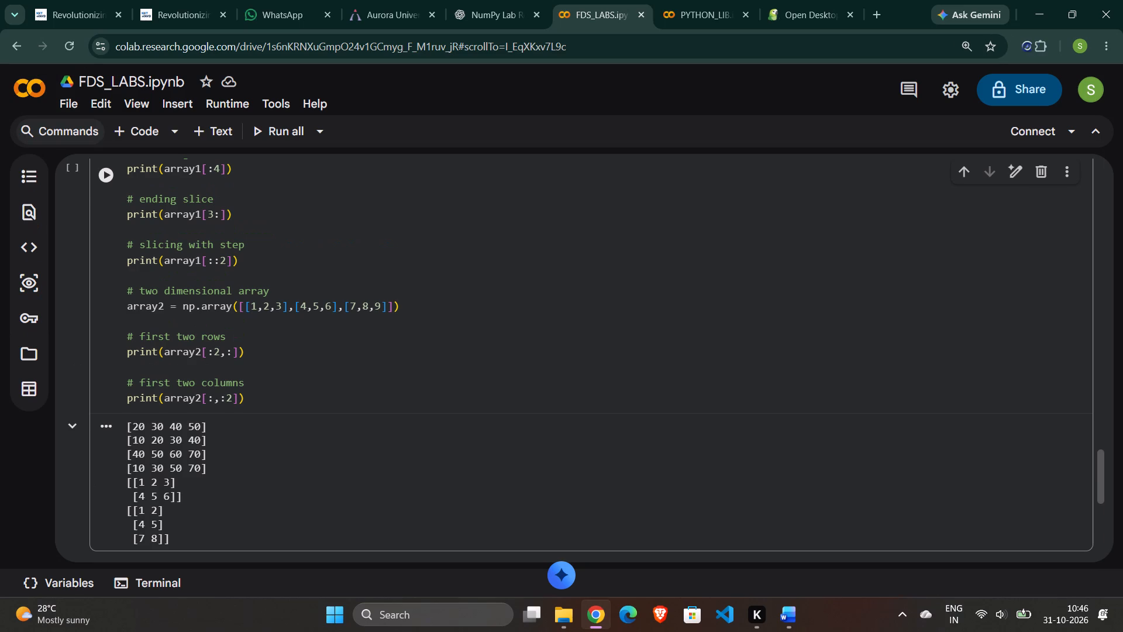
# Paste the captured slicing output screenshot into the Word report below section 5's "OUTPUT :-" heading.
pyautogui.click(787, 604)
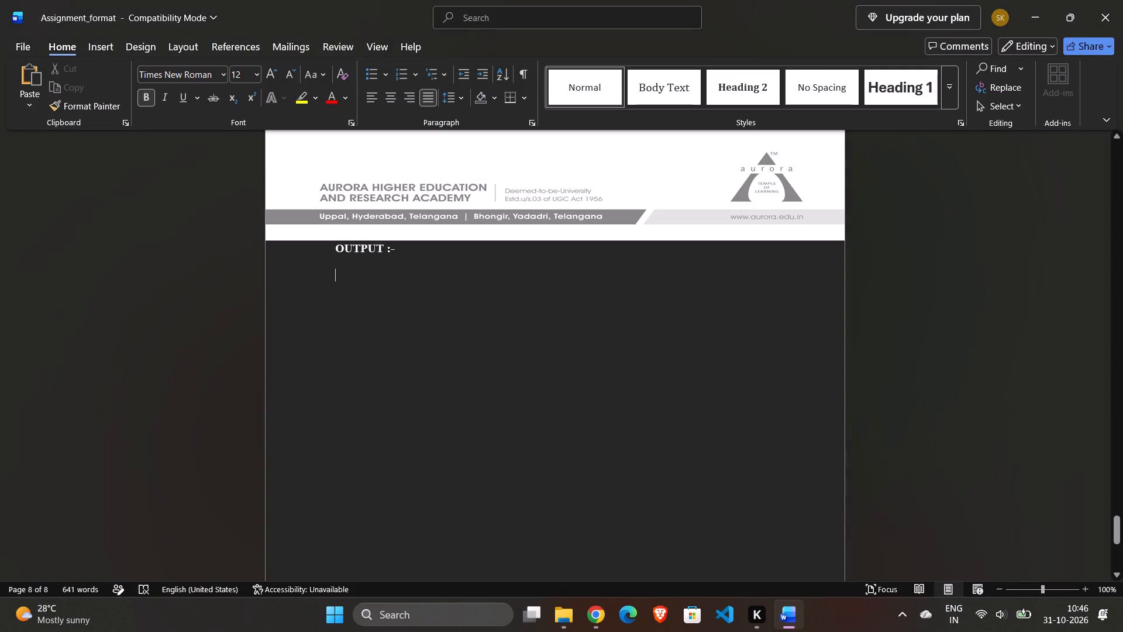
pyautogui.hotkey('ctrl', 'v')
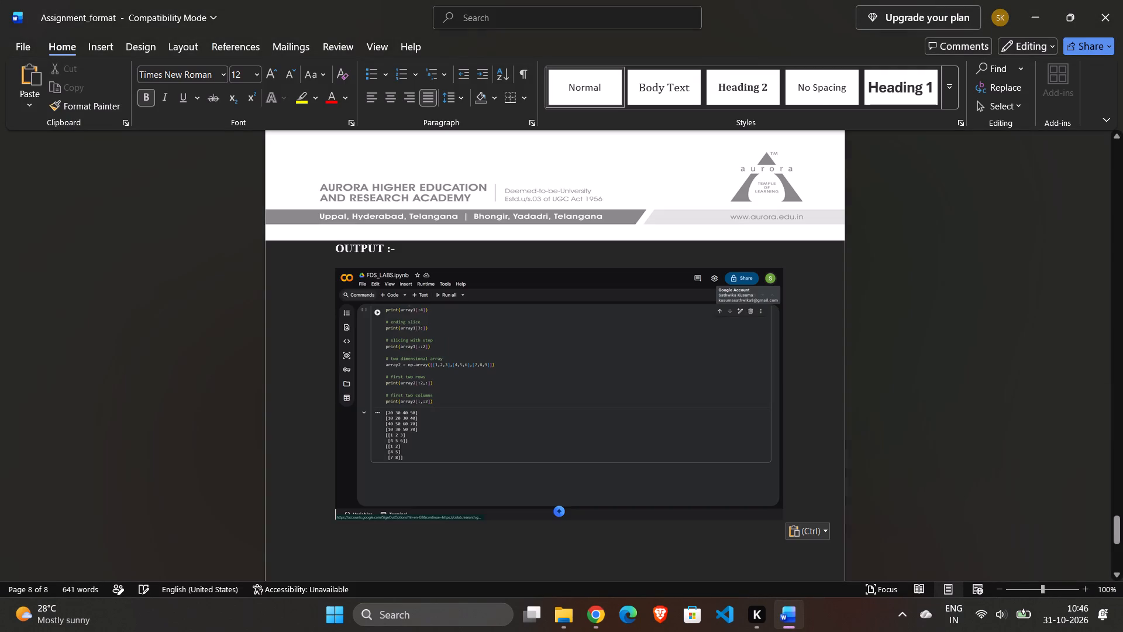
# Add the heading "Explanation :-" one blank line below the slicing output screenshot, followed by a blank line.
pyautogui.click(807, 510)
pyautogui.press('Return')
pyautogui.press('Return')
pyautogui.scroll(-1, 807, 510)
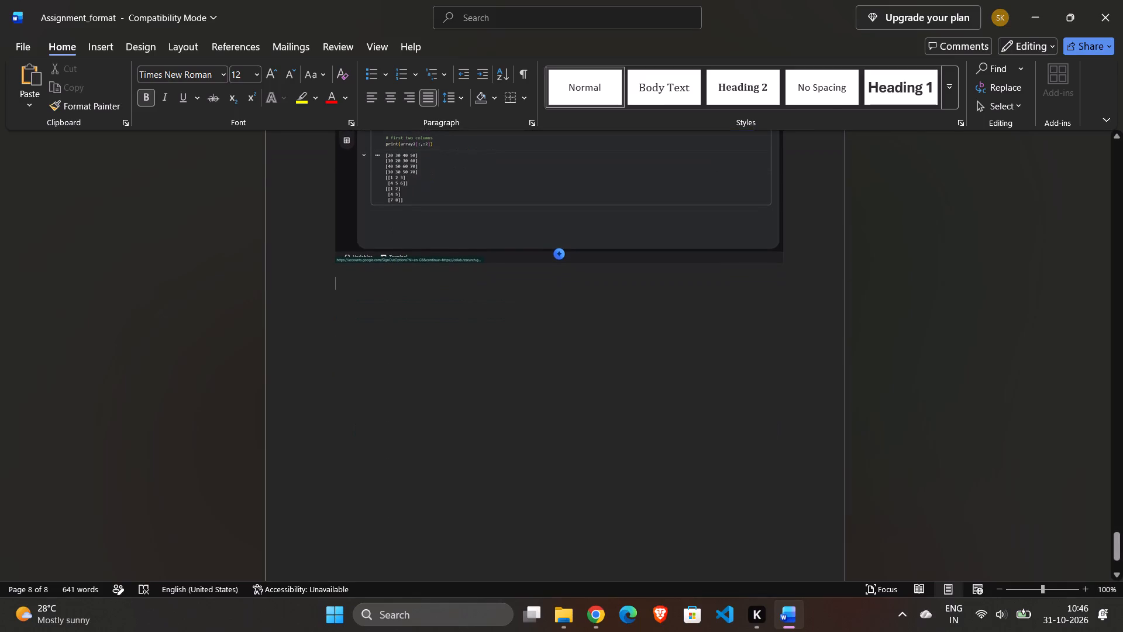
pyautogui.scroll(3, 807, 510)
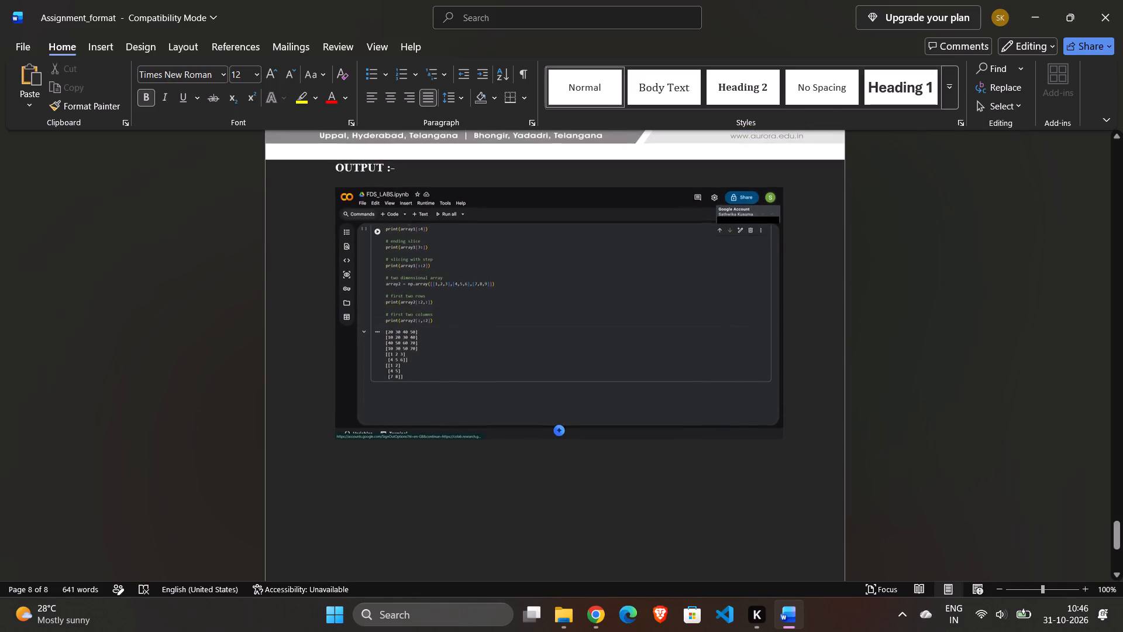
pyautogui.scroll(-1, 774, 239)
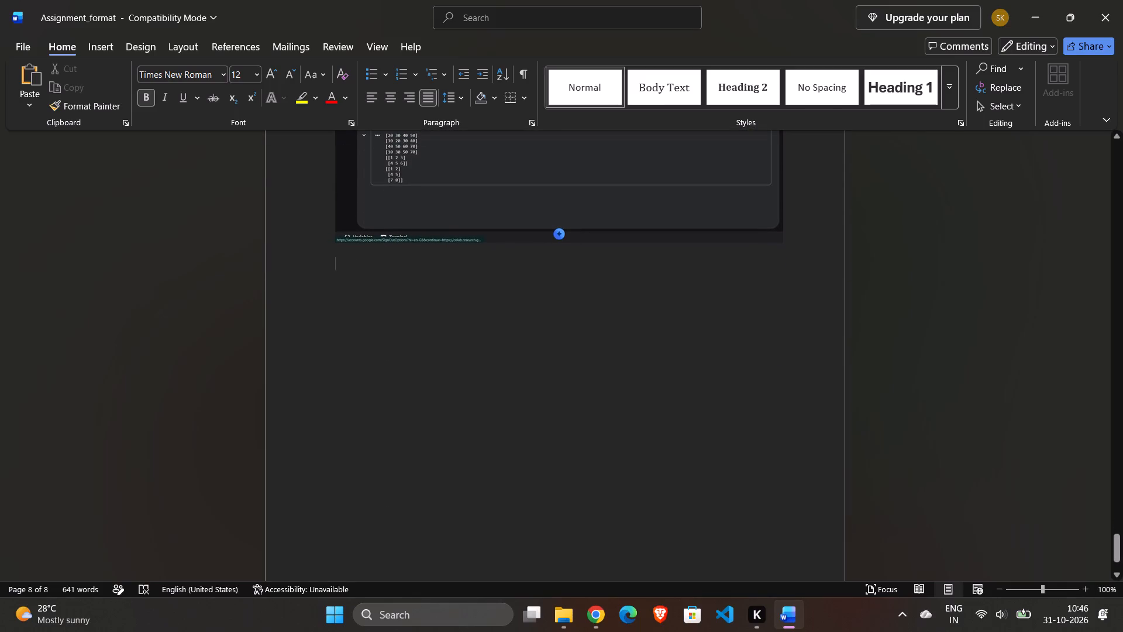
pyautogui.press('e')
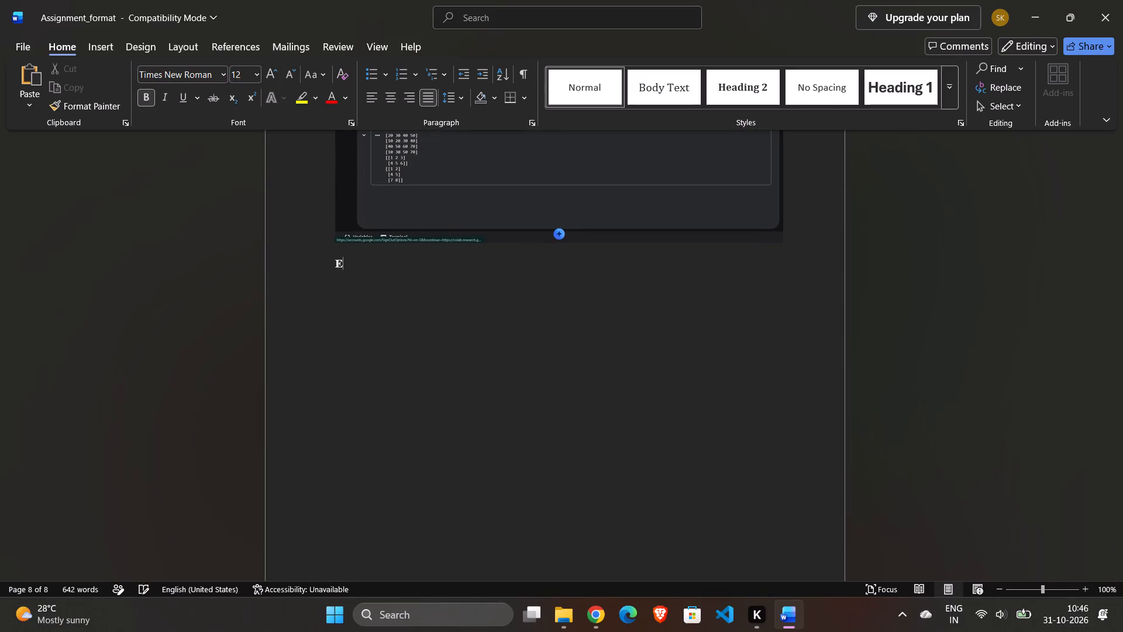
pyautogui.write('xp')
pyautogui.press('a')
pyautogui.press('BackSpace')
pyautogui.write('lanation')
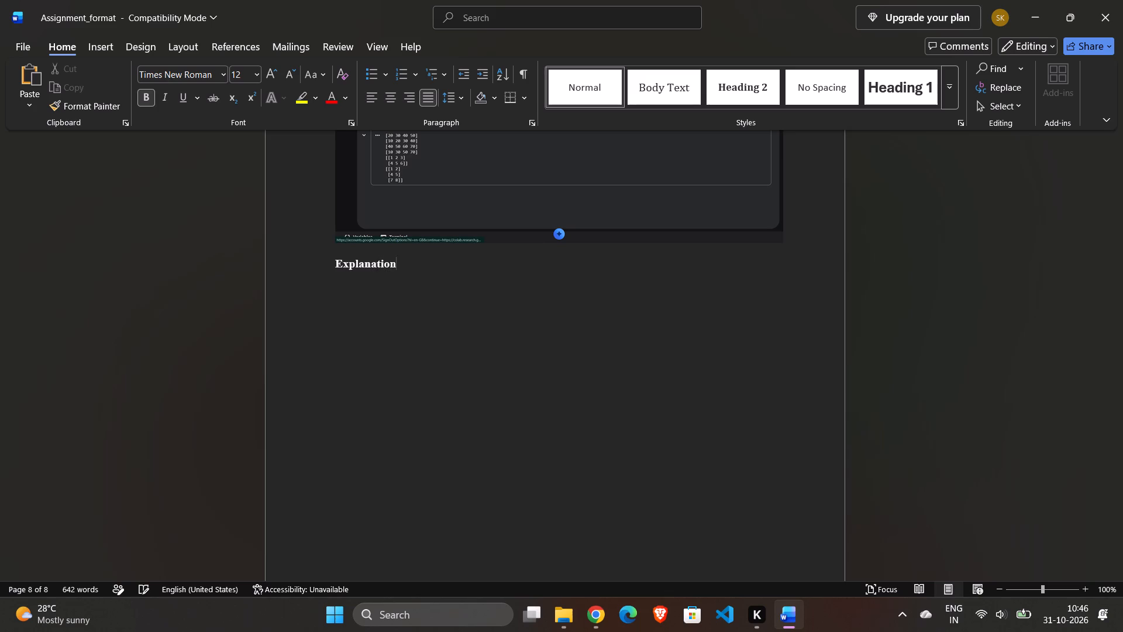
pyautogui.press('space')
pyautogui.write(':-')
pyautogui.press('space')
pyautogui.press('Return')
pyautogui.press('Return')
pyautogui.click(602, 613)
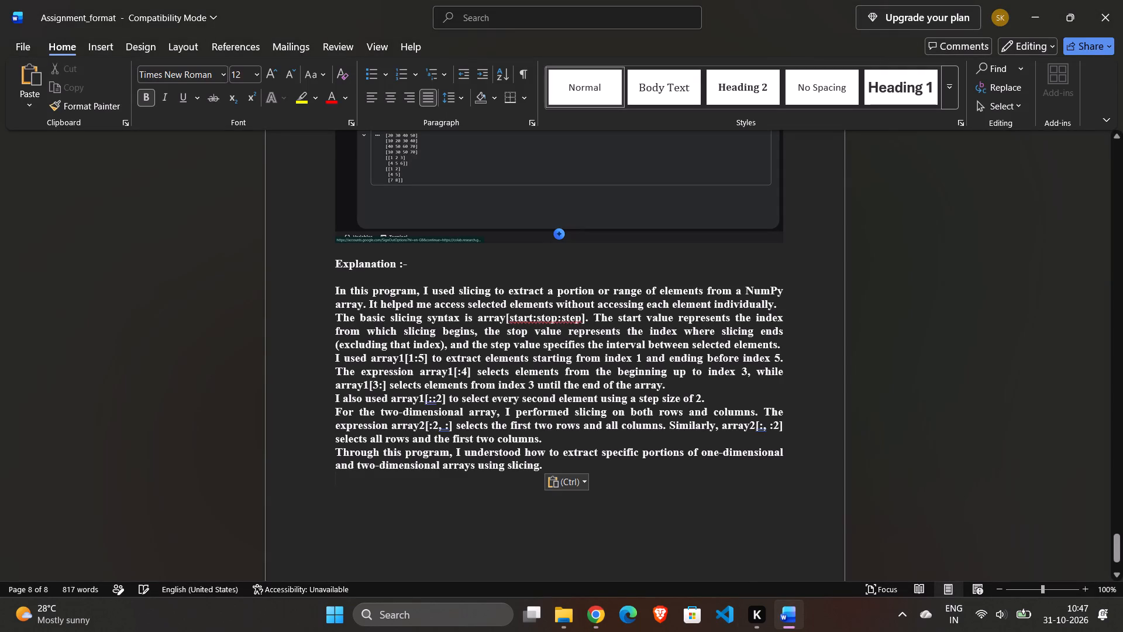
# Remove the bold formatting from all the pasted explanation paragraphs in section 5, leaving the "Explanation :-" heading bold.
pyautogui.moveTo(335, 288); pyautogui.dragTo(547, 460)
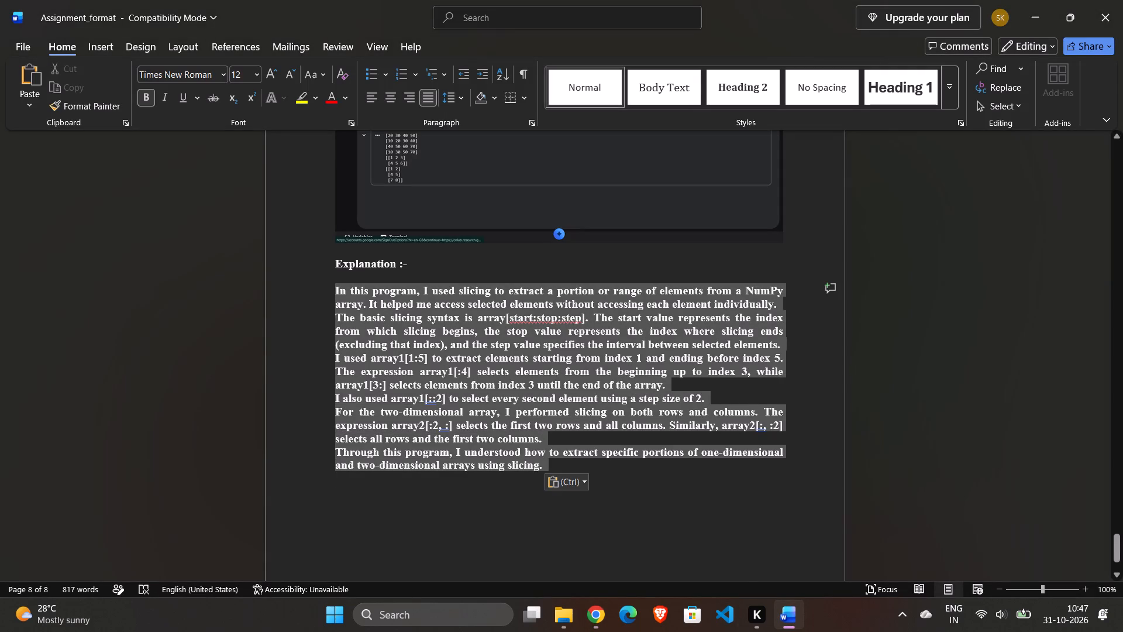
pyautogui.moveTo(547, 460); pyautogui.dragTo(546, 460)
pyautogui.click(560, 437)
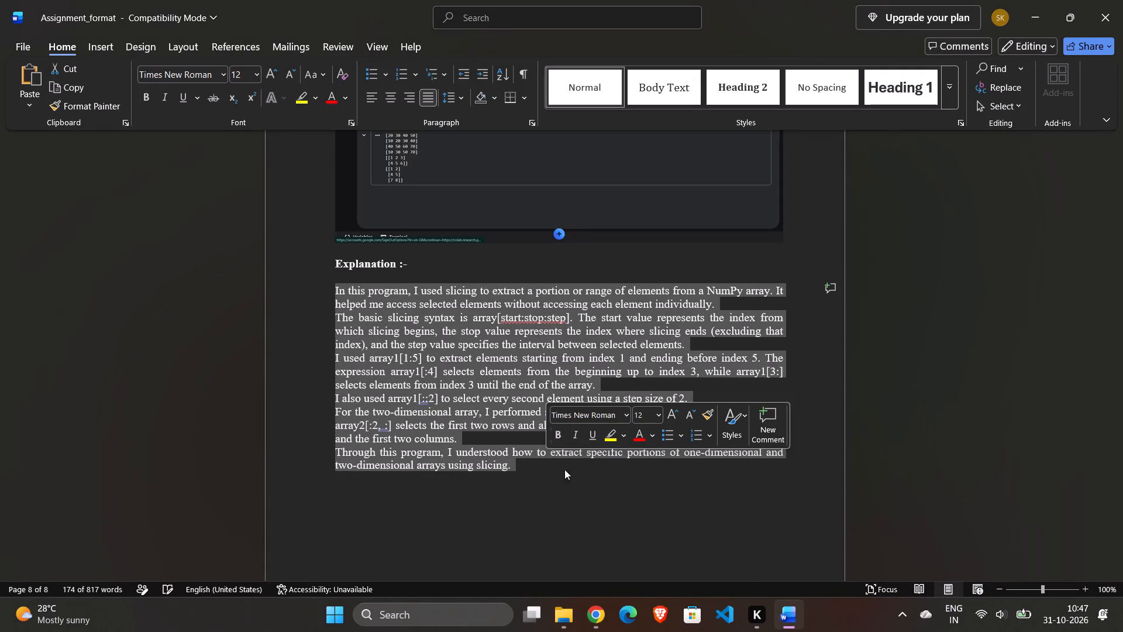
pyautogui.click(564, 477)
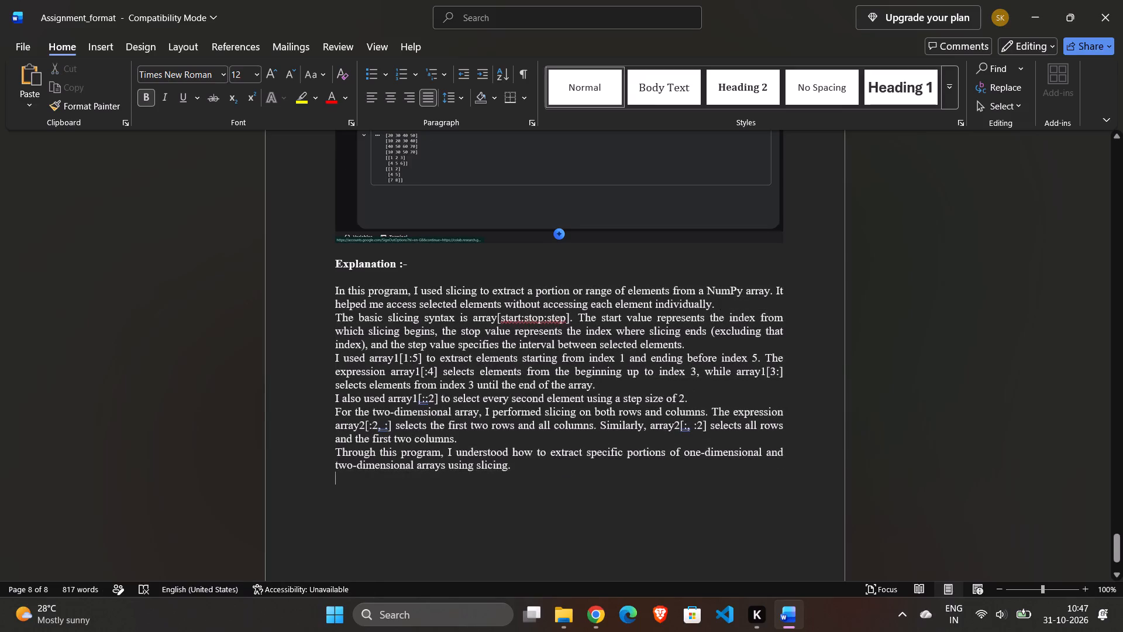
# Review the report from its title table through sections 1 and 2, checking each aim, code and output screenshot, and explanation.
pyautogui.scroll(5, 564, 477)
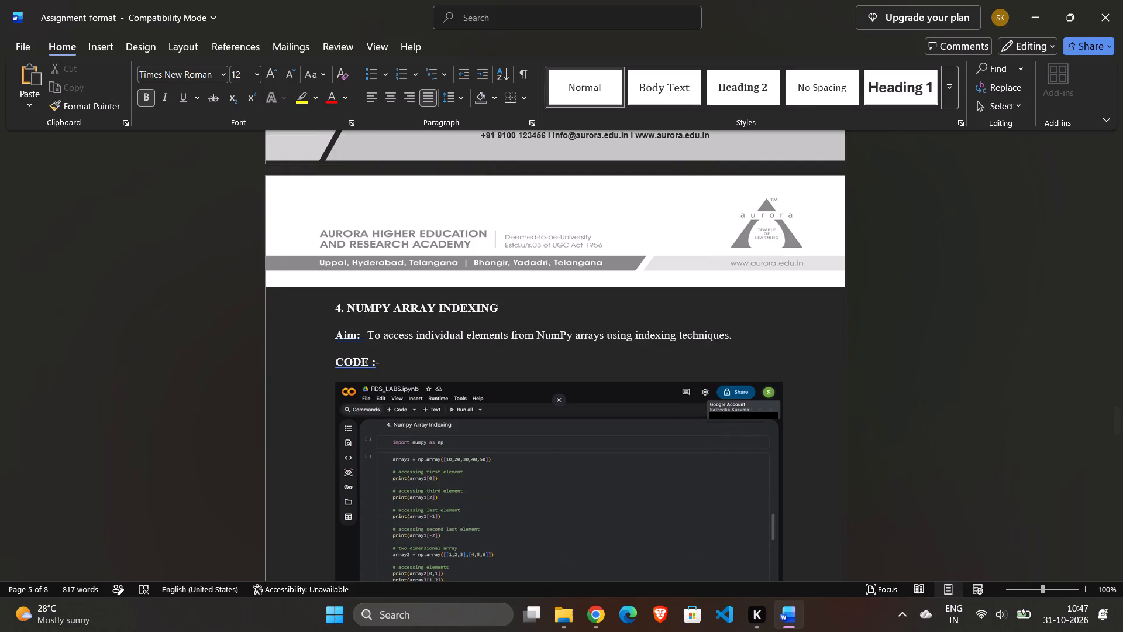
pyautogui.scroll(20, 644, 372)
pyautogui.scroll(10, 644, 372)
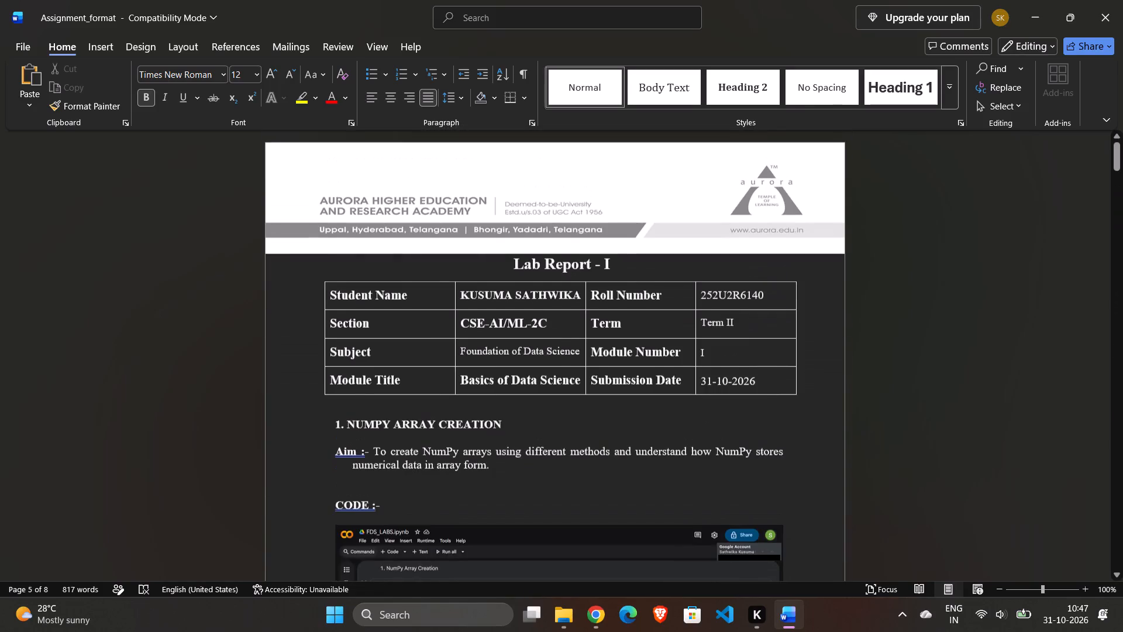
pyautogui.scroll(5, 644, 372)
pyautogui.click(644, 372)
pyautogui.scroll(8, 644, 372)
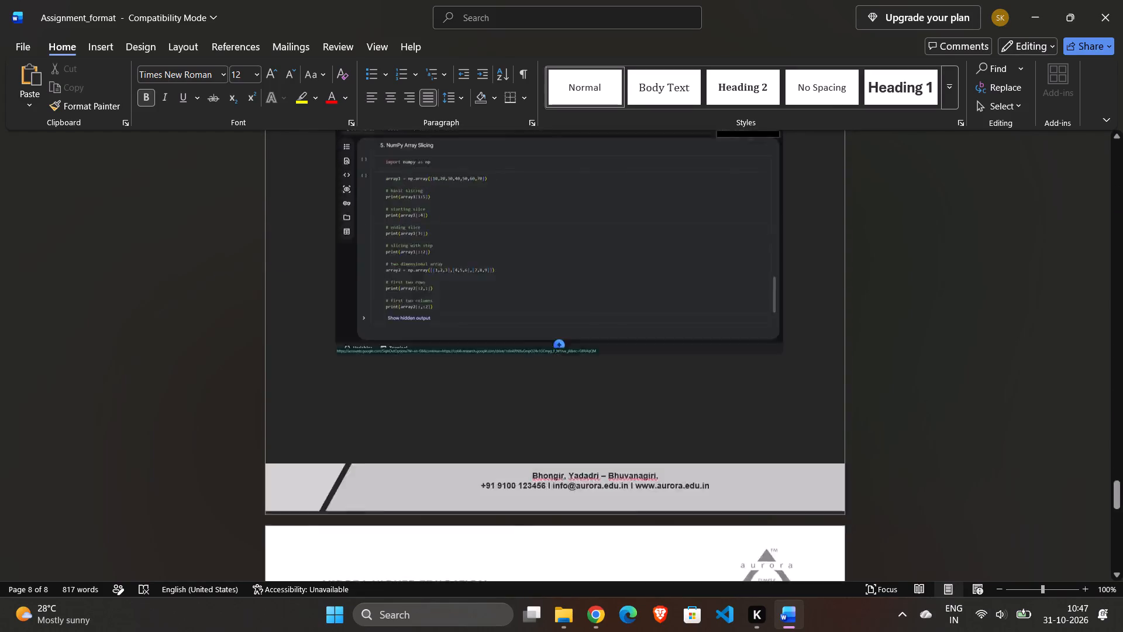
pyautogui.scroll(10, 644, 372)
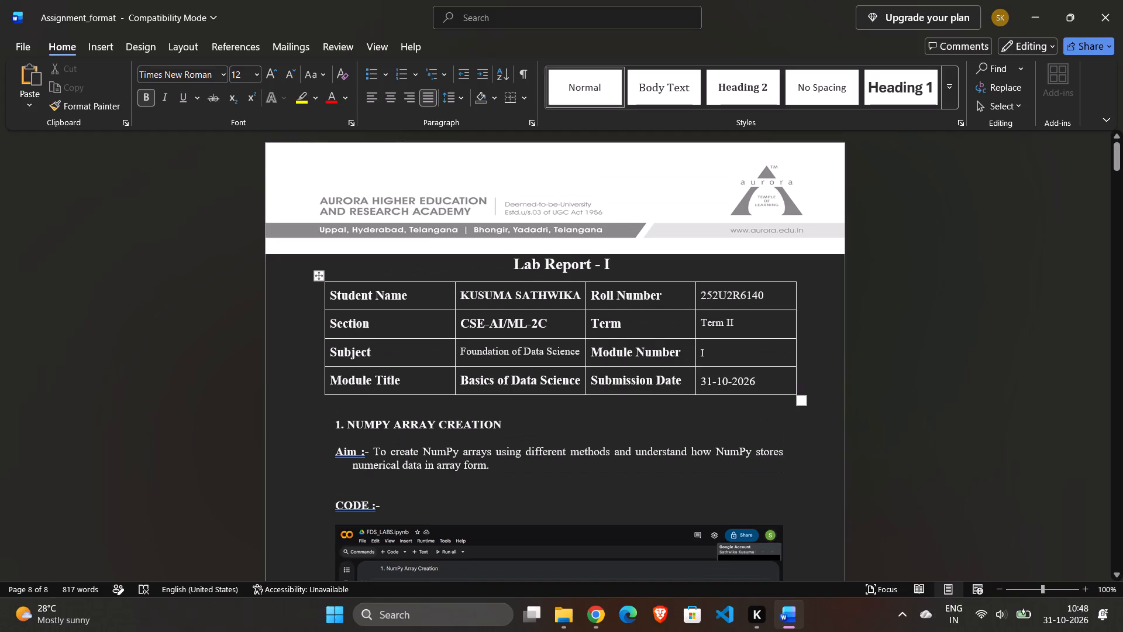
pyautogui.scroll(-1, 654, 391)
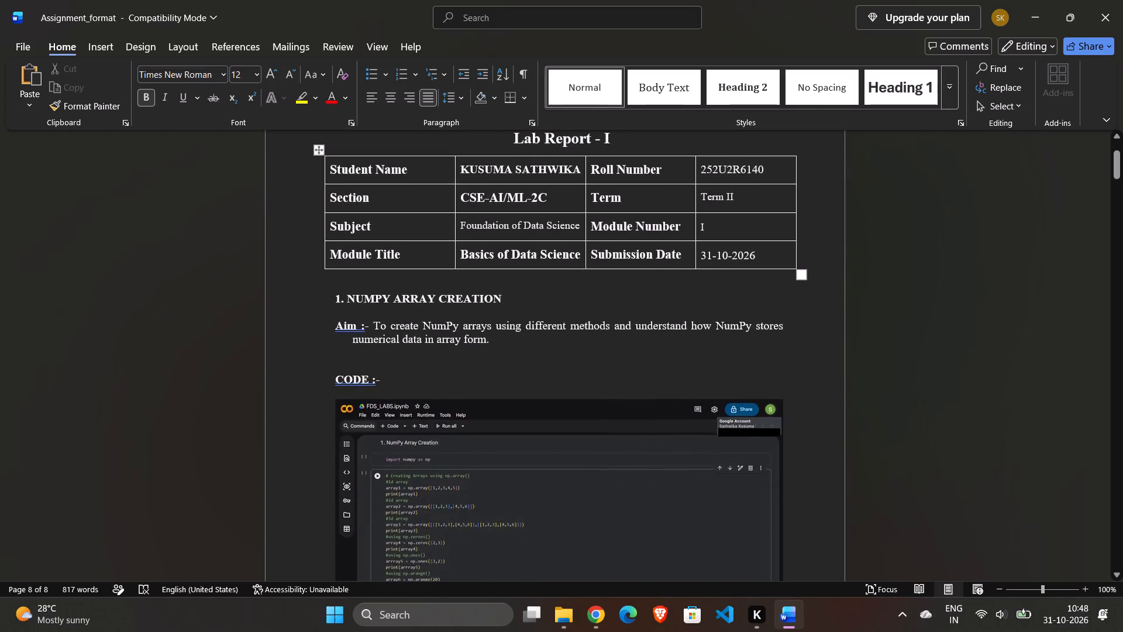
pyautogui.scroll(-3, 654, 391)
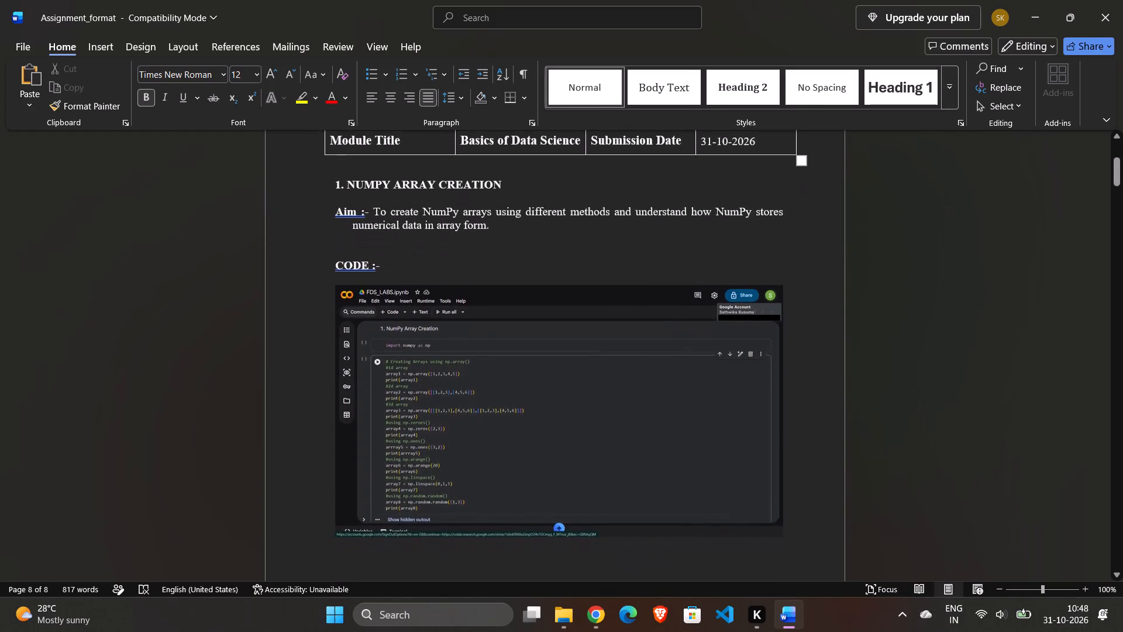
pyautogui.scroll(-2, 654, 391)
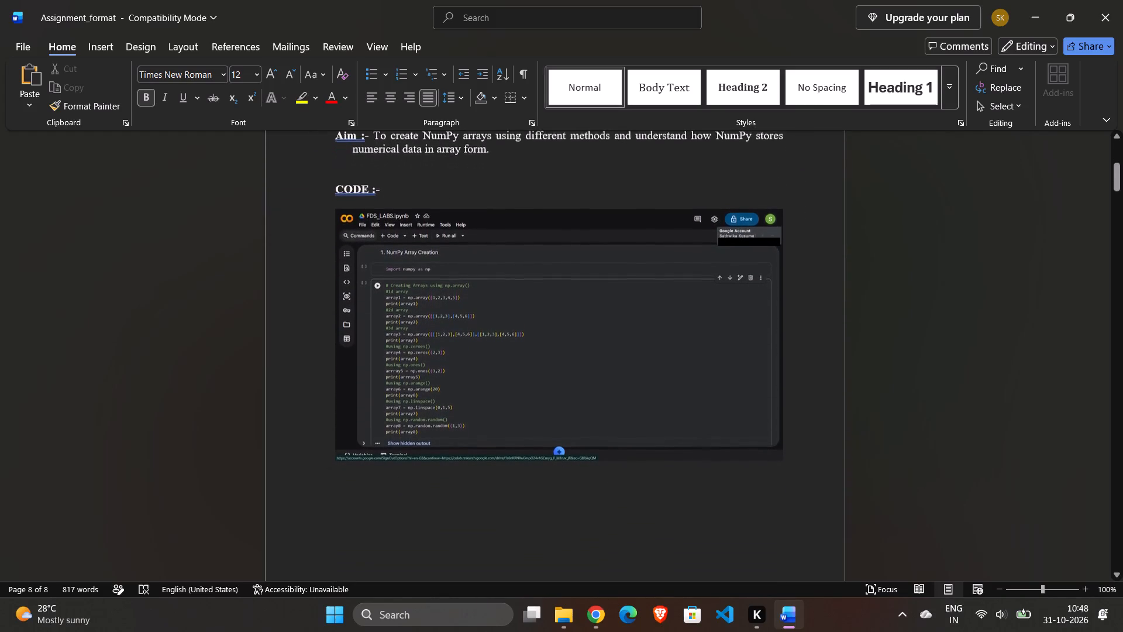
pyautogui.scroll(-3, 654, 391)
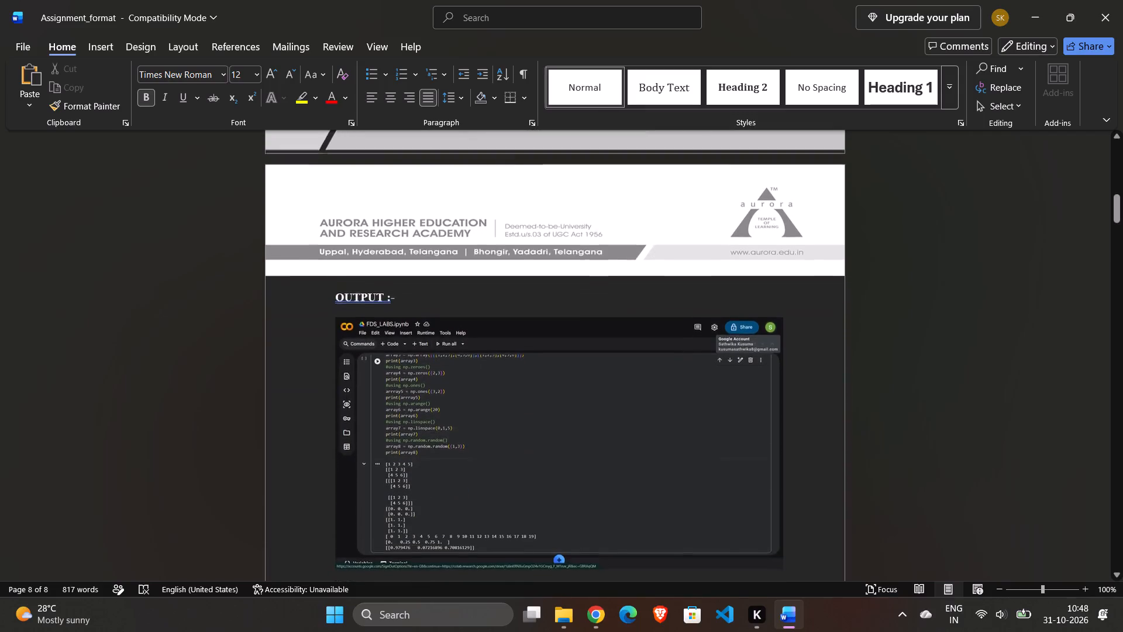
pyautogui.scroll(-4, 654, 391)
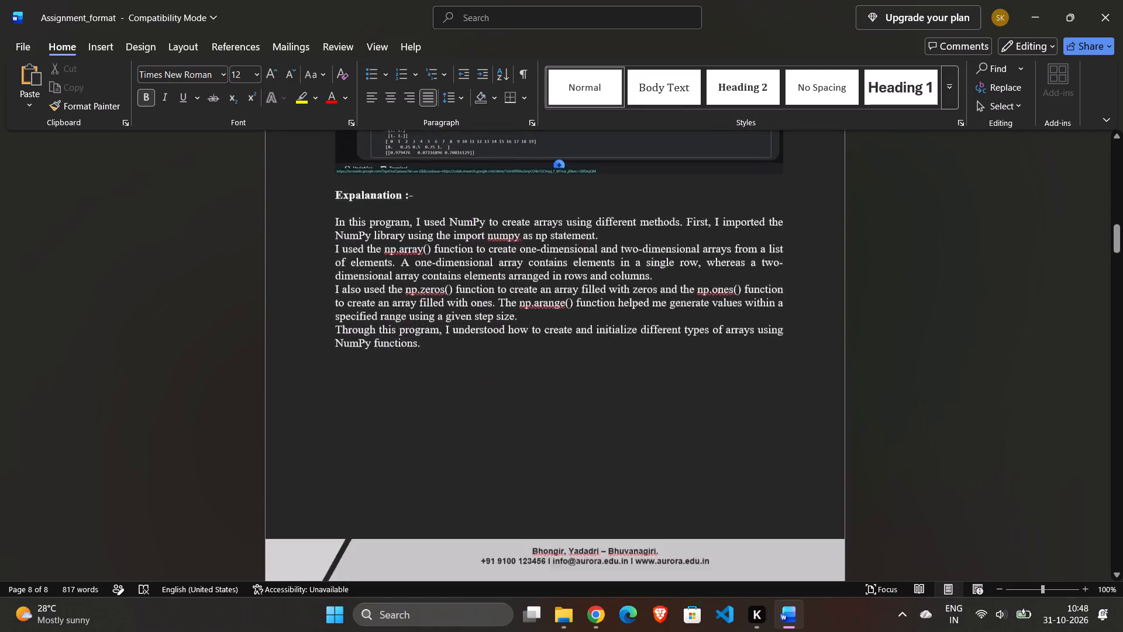
pyautogui.scroll(-1, 654, 391)
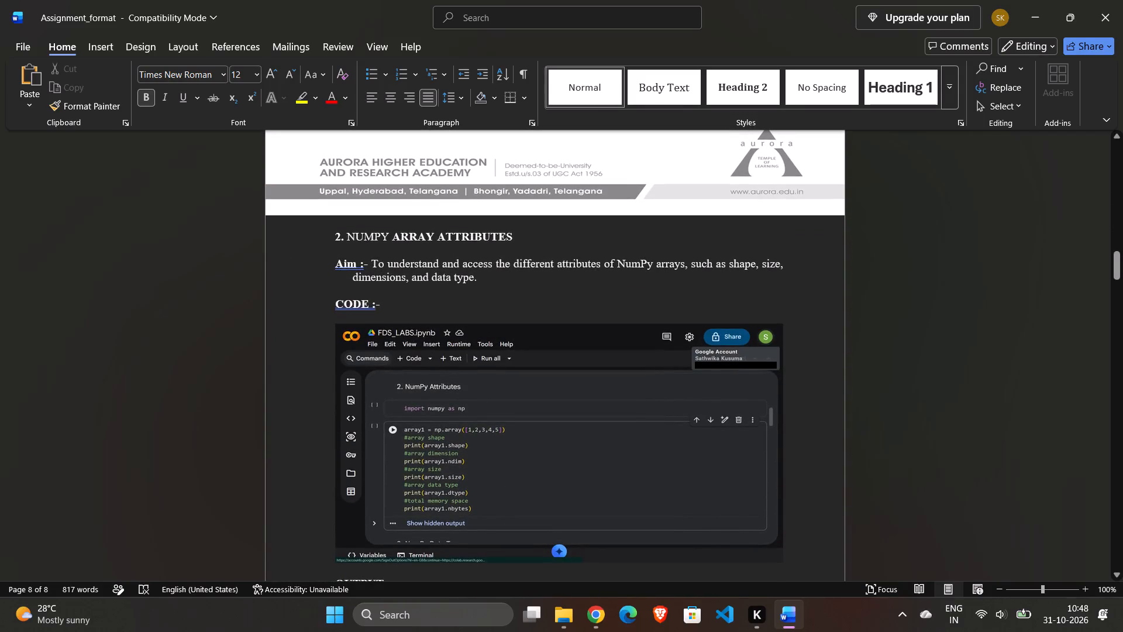
pyautogui.scroll(-1, 654, 391)
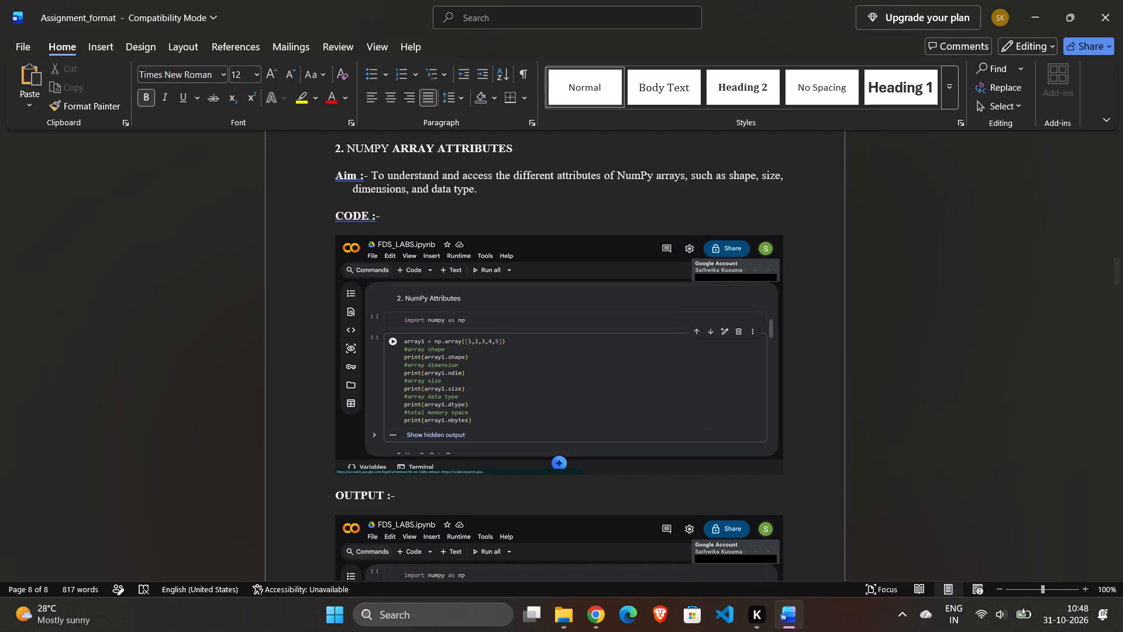
pyautogui.scroll(-1, 654, 391)
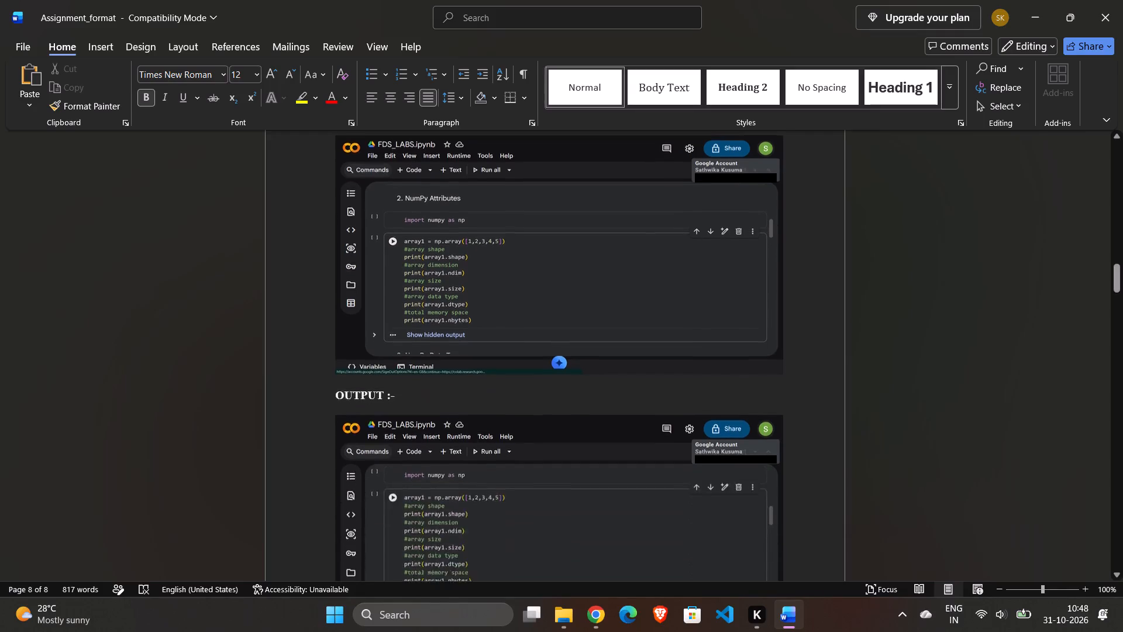
pyautogui.scroll(-1, 654, 391)
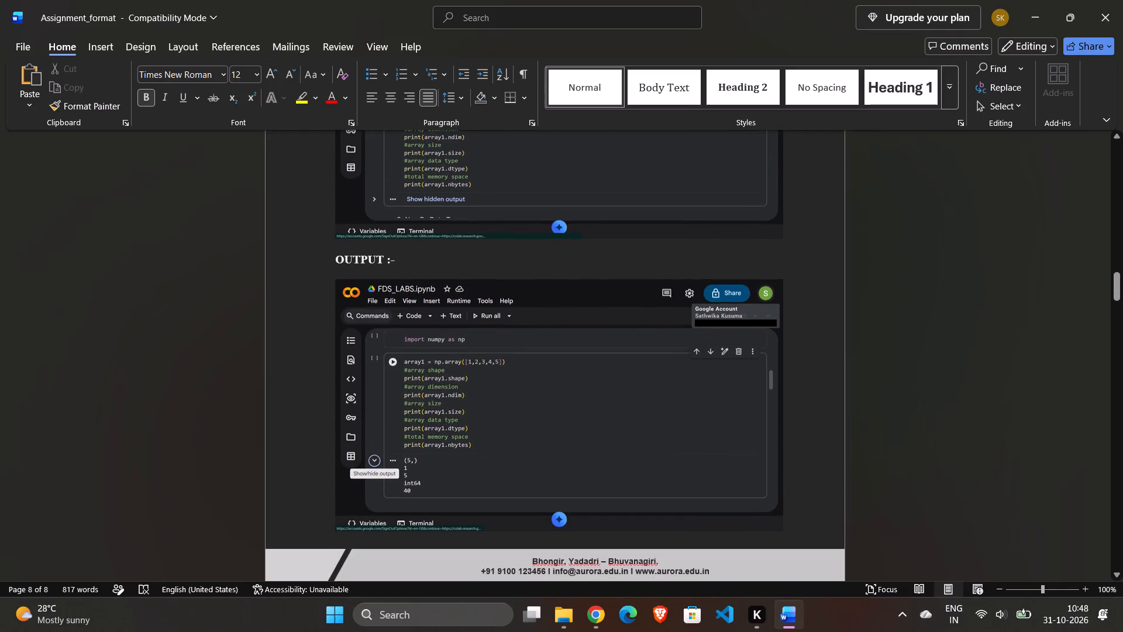
pyautogui.scroll(-3, 654, 391)
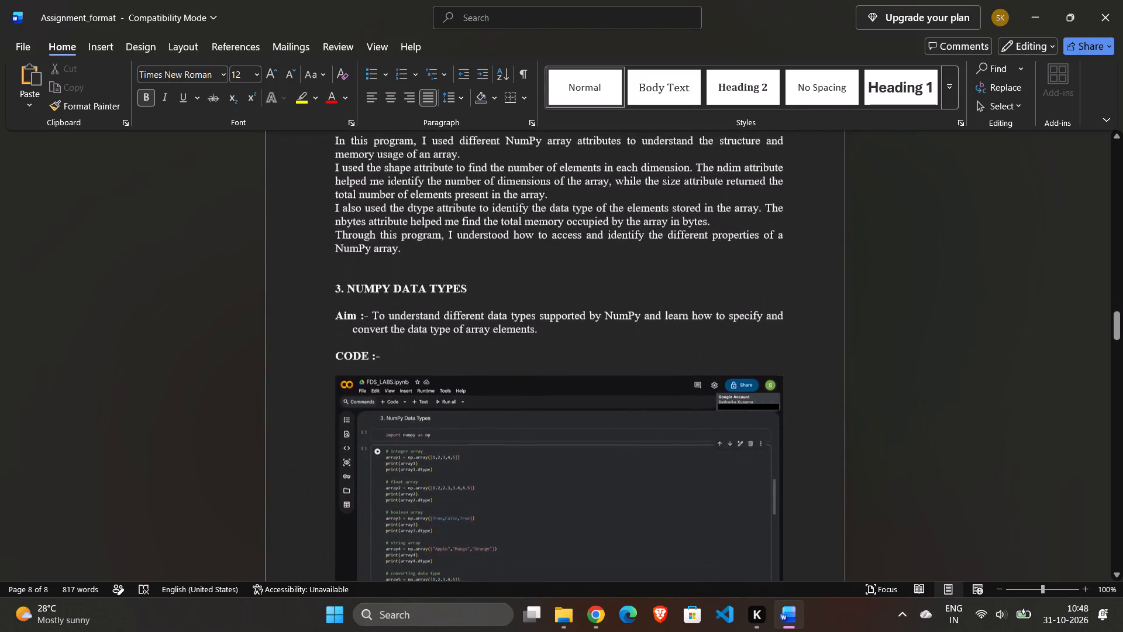
# Examine section 3, "NUMPY DATA TYPES", at an enlarged zoom, checking its aim, code and output screenshots, and explanation.
pyautogui.scroll(-2, 654, 391)
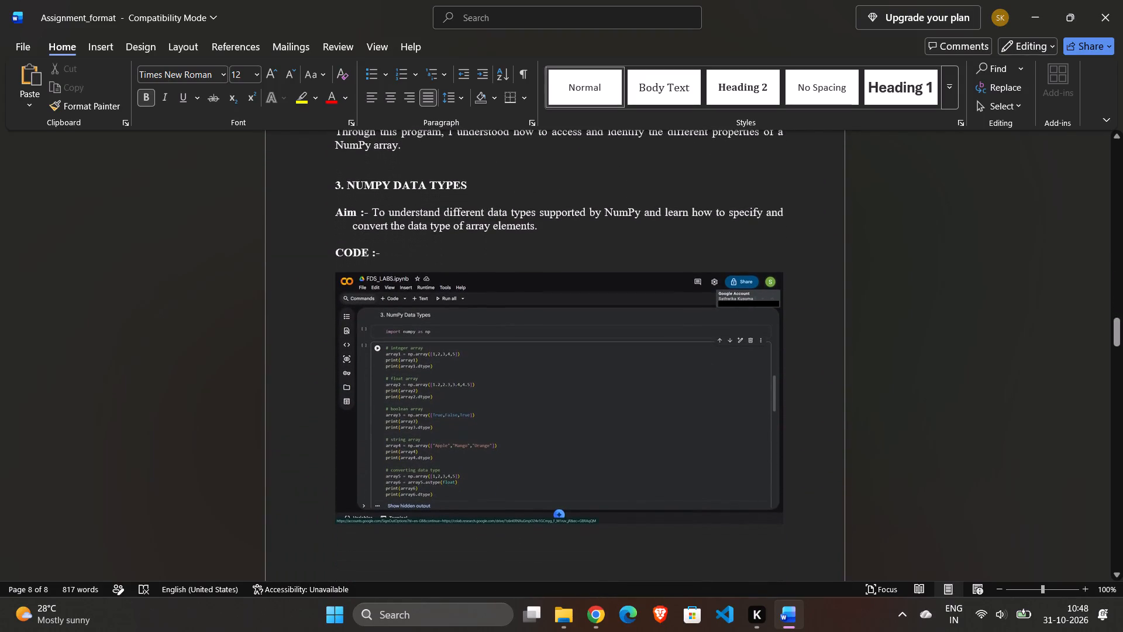
pyautogui.keyDown('ctrl'); pyautogui.scroll(9, 654, 391); pyautogui.keyUp('ctrl')
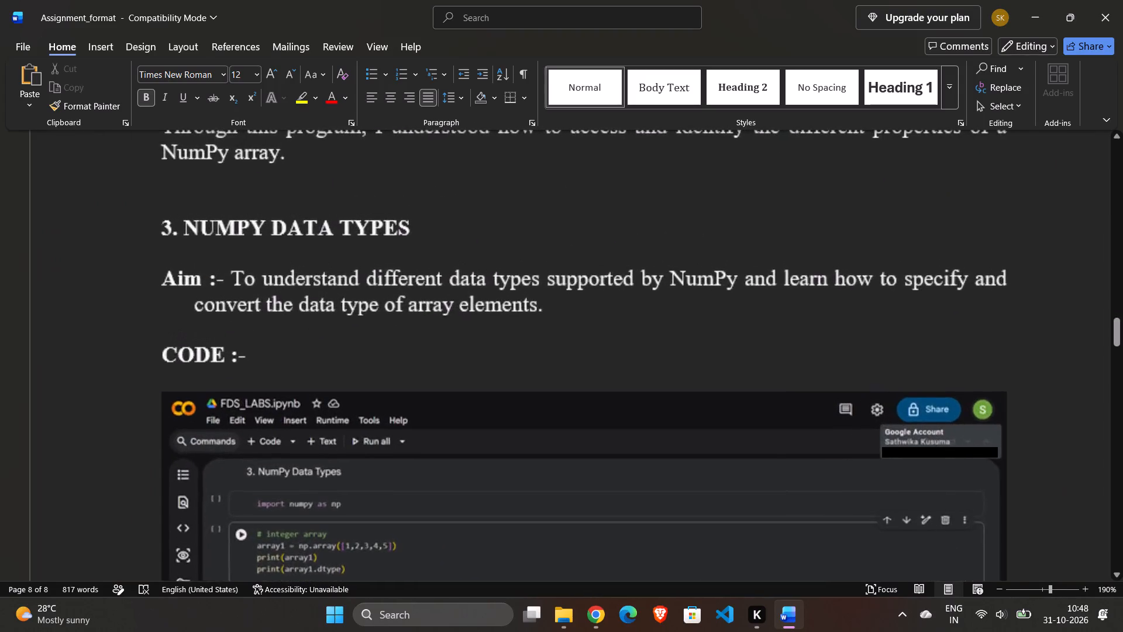
pyautogui.scroll(-2, 654, 391)
pyautogui.scroll(1, 654, 391)
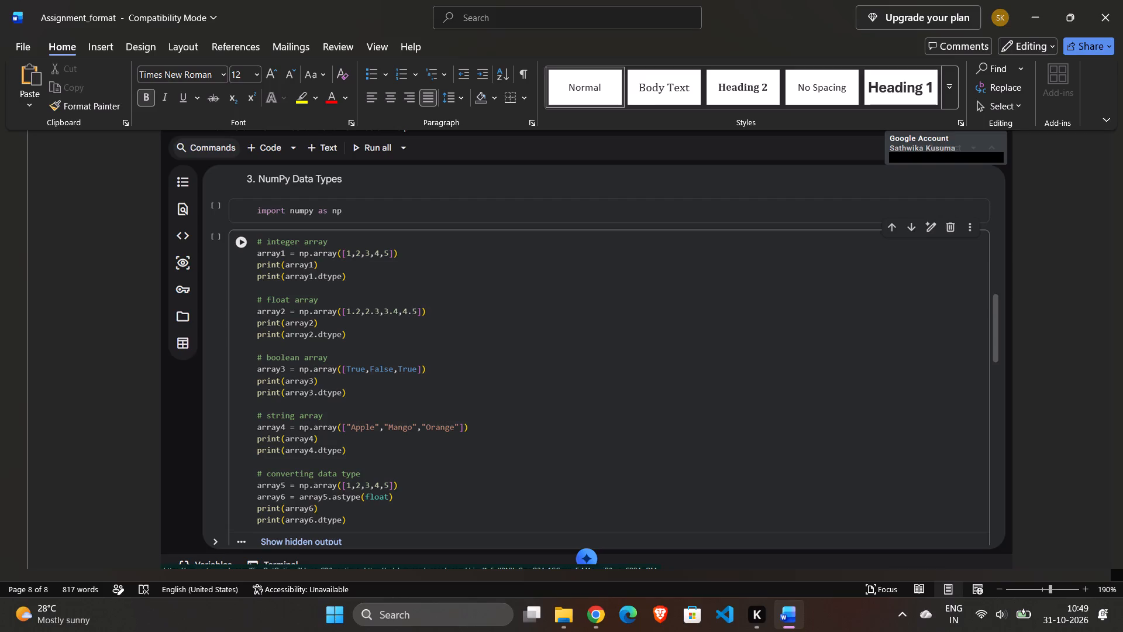
pyautogui.scroll(-1, 654, 391)
pyautogui.scroll(1, 654, 391)
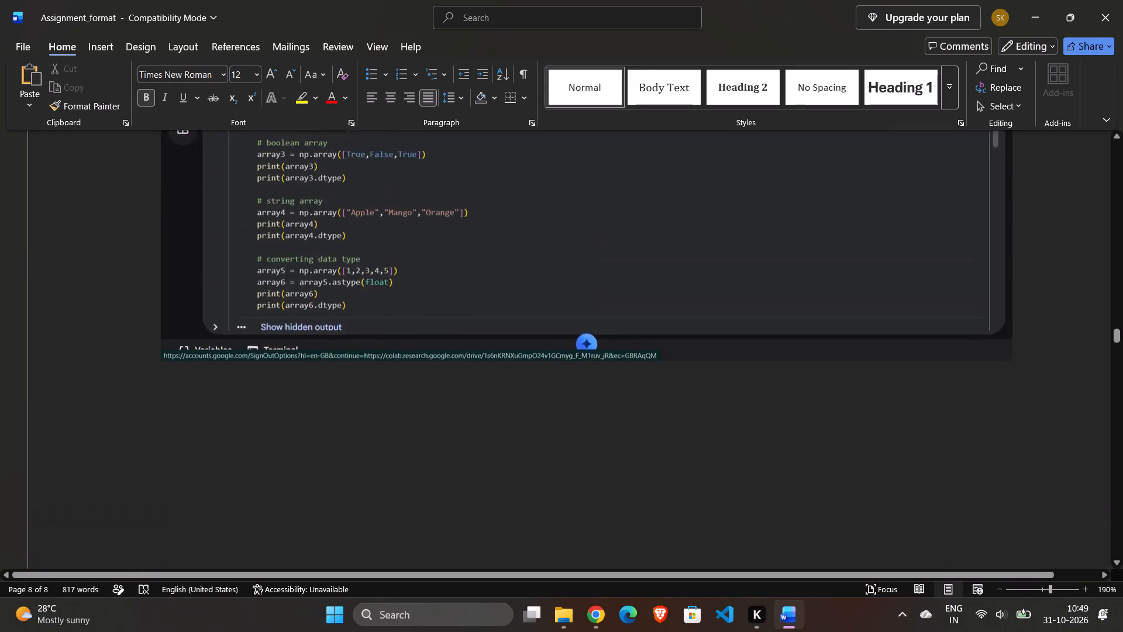
pyautogui.scroll(-4, 654, 391)
pyautogui.keyDown('ctrl'); pyautogui.scroll(-6, 654, 391); pyautogui.keyUp('ctrl')
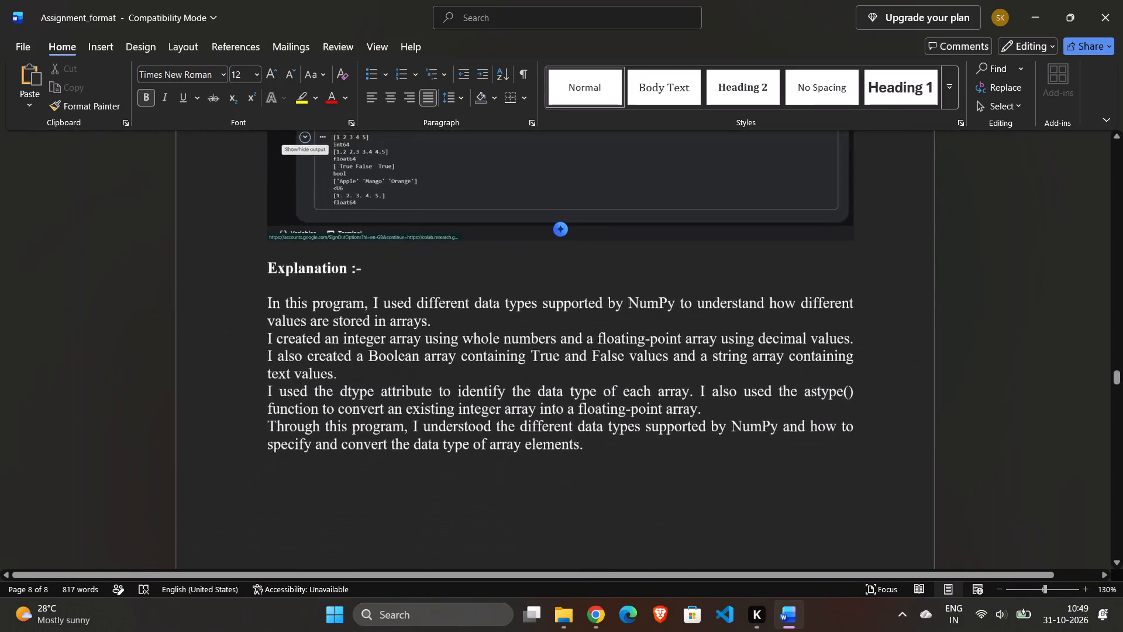
pyautogui.click(654, 391)
# Review sections 4 and 5 on array indexing and slicing, then look back over the report's earlier sections.
pyautogui.scroll(-2, 654, 391)
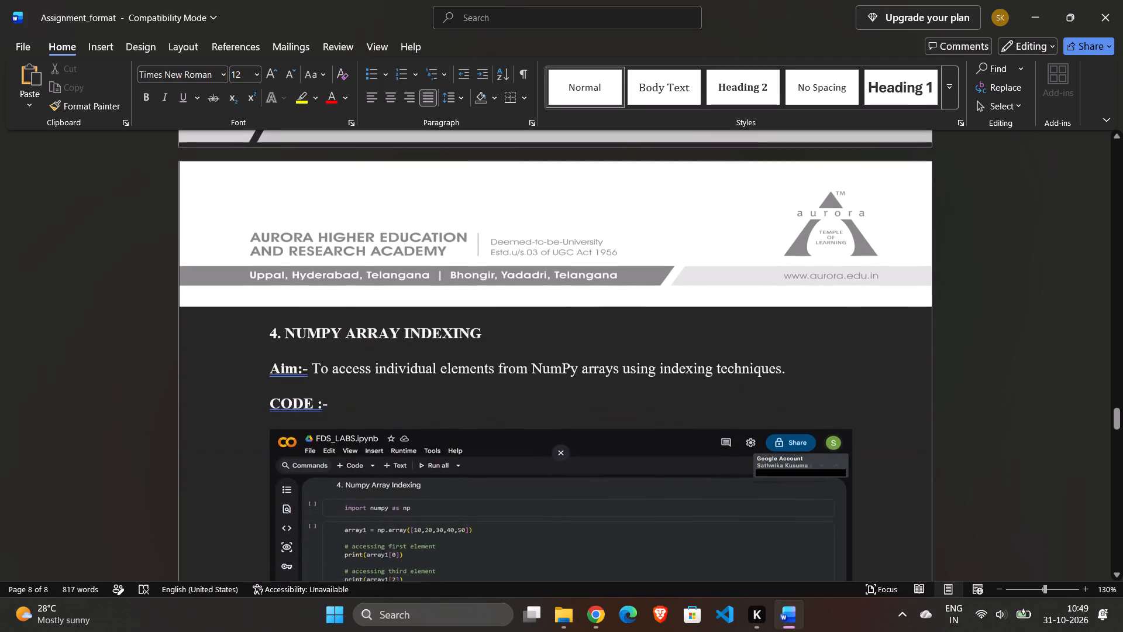
pyautogui.scroll(-2, 654, 391)
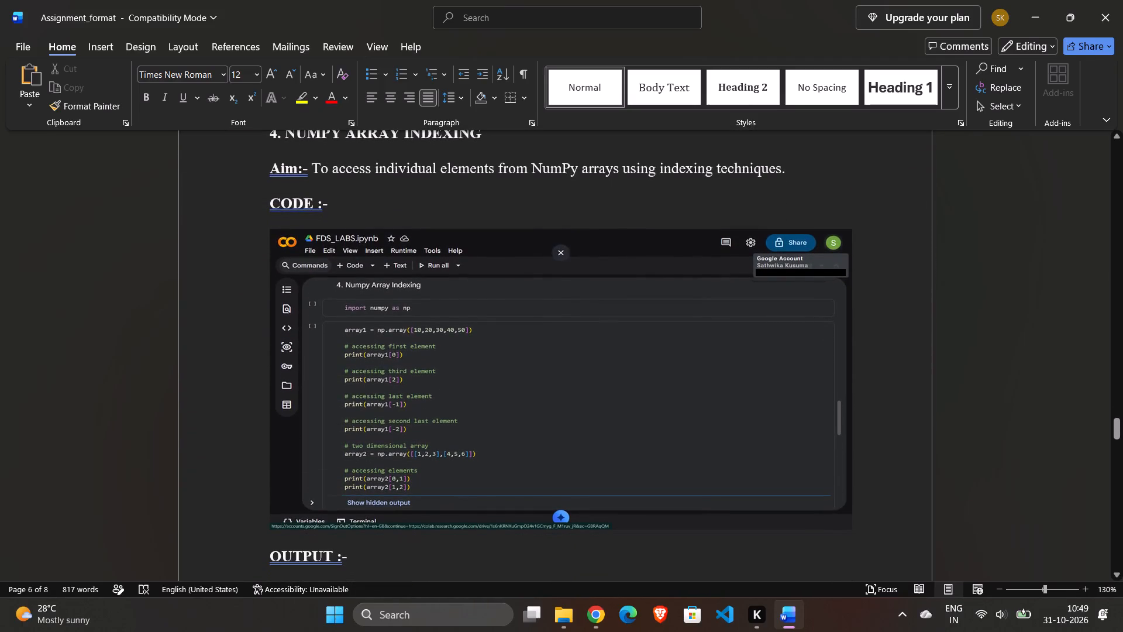
pyautogui.scroll(-7, 654, 391)
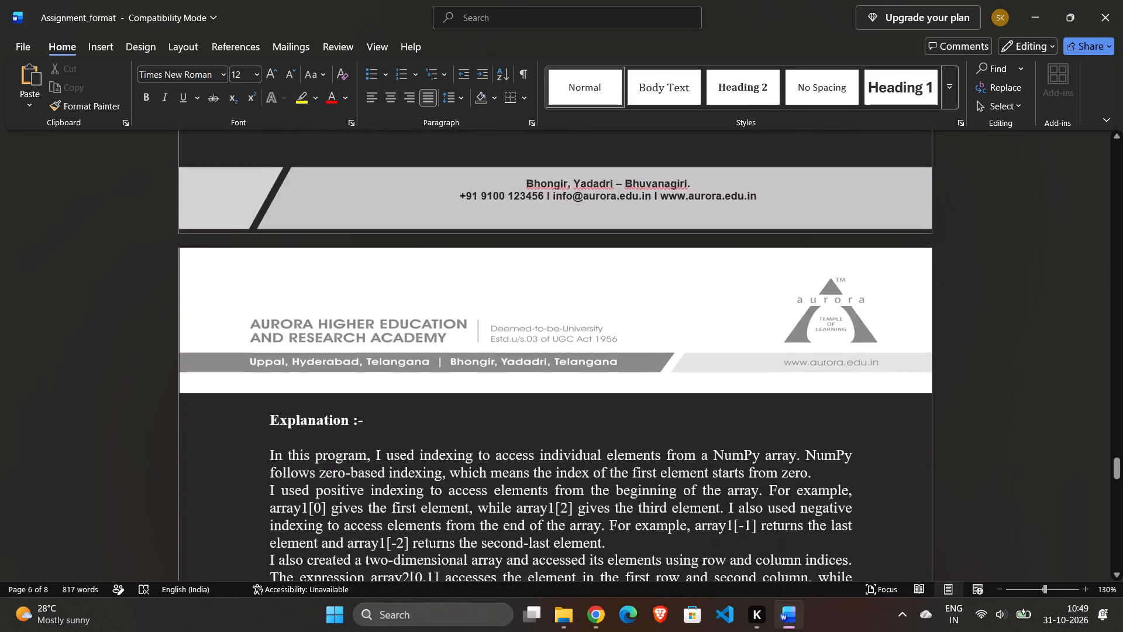
pyautogui.scroll(-10, 654, 391)
pyautogui.scroll(1, 654, 391)
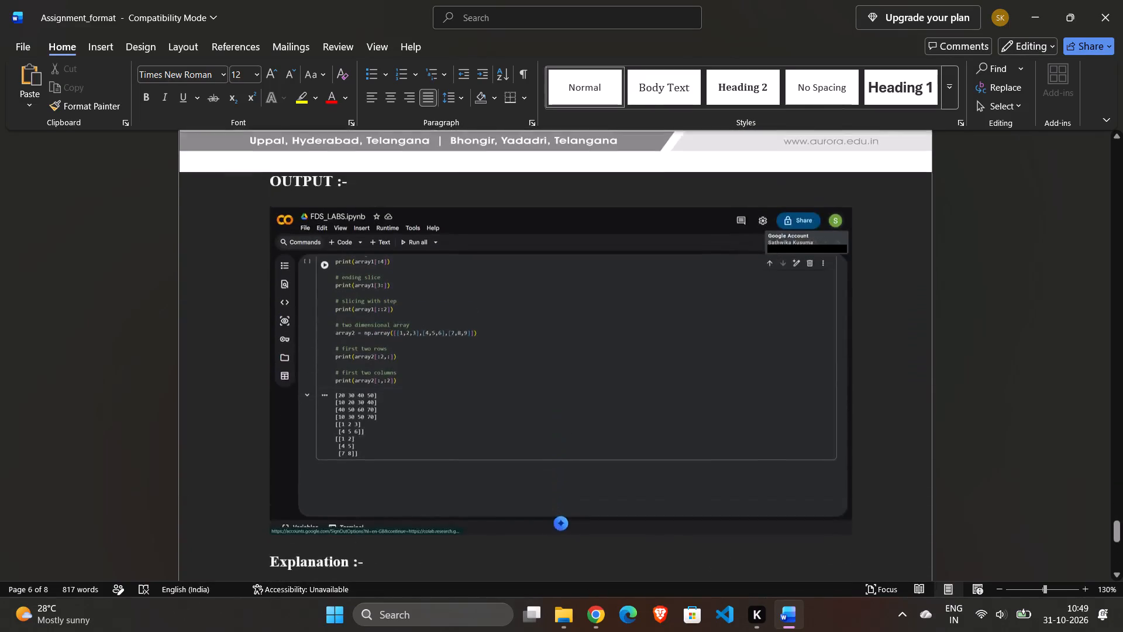
pyautogui.scroll(2, 654, 391)
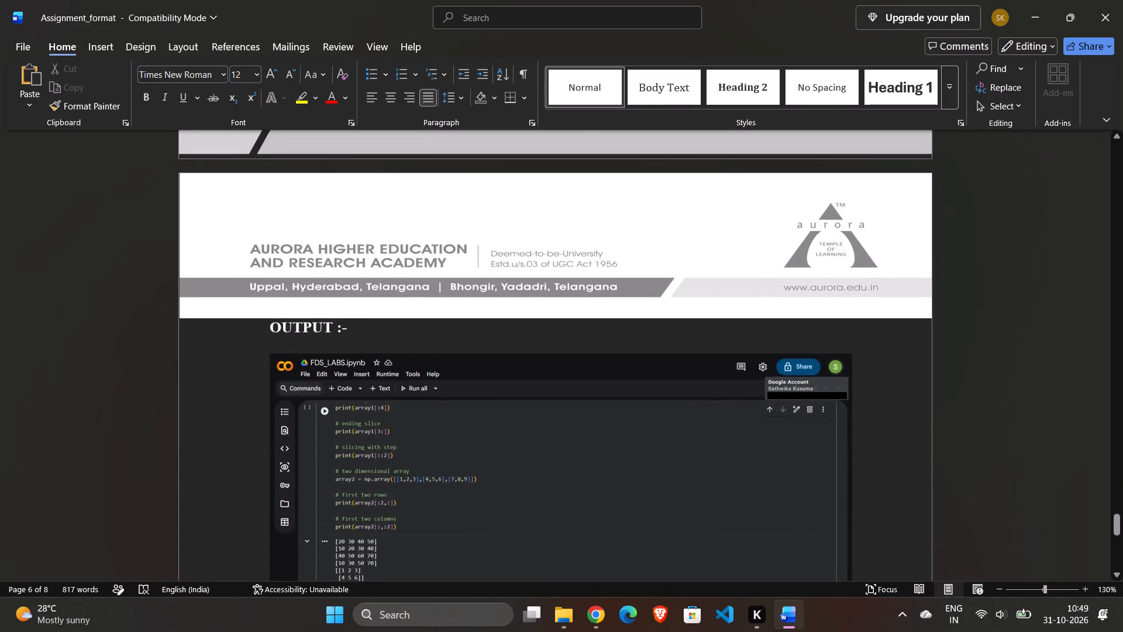
pyautogui.scroll(3, 654, 391)
pyautogui.scroll(-1, 654, 391)
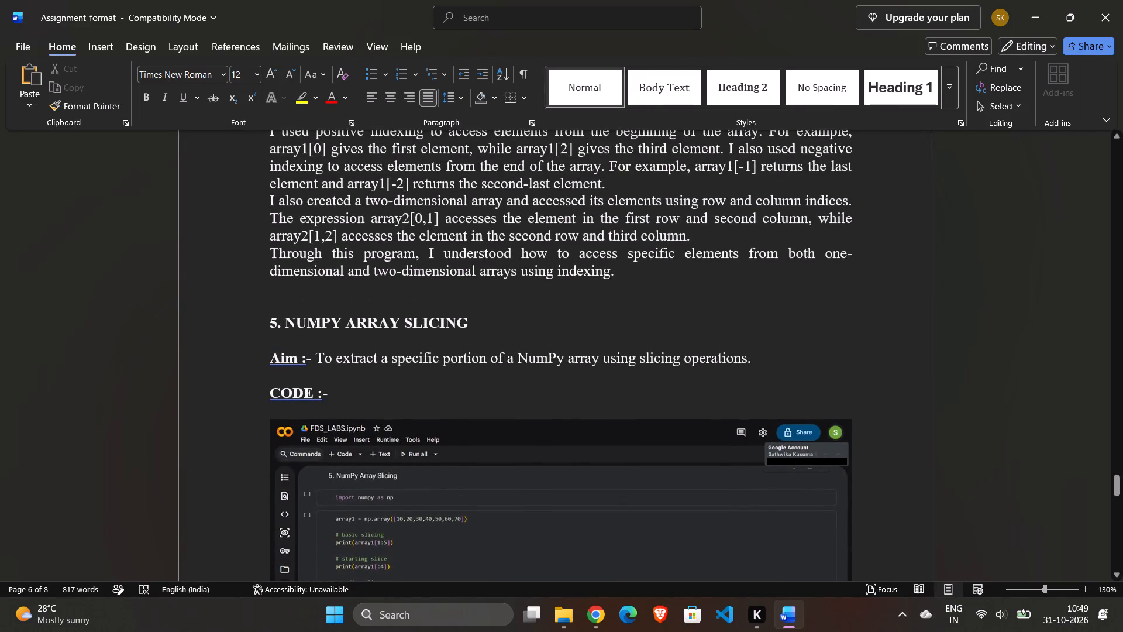
pyautogui.scroll(-3, 654, 391)
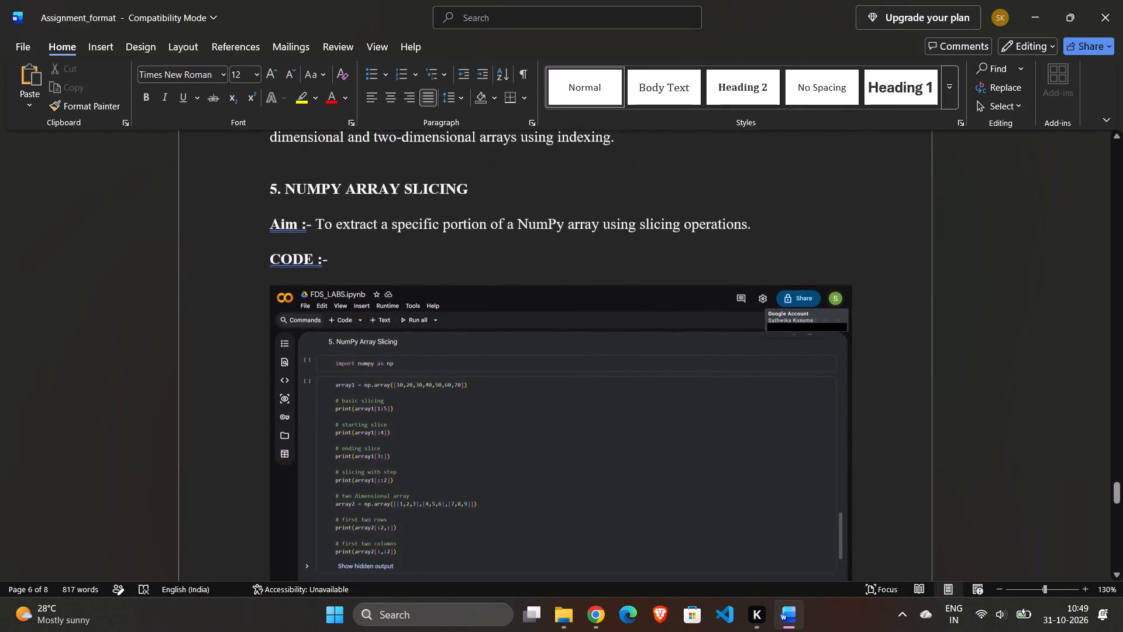
pyautogui.scroll(-2, 654, 391)
pyautogui.scroll(16, 654, 391)
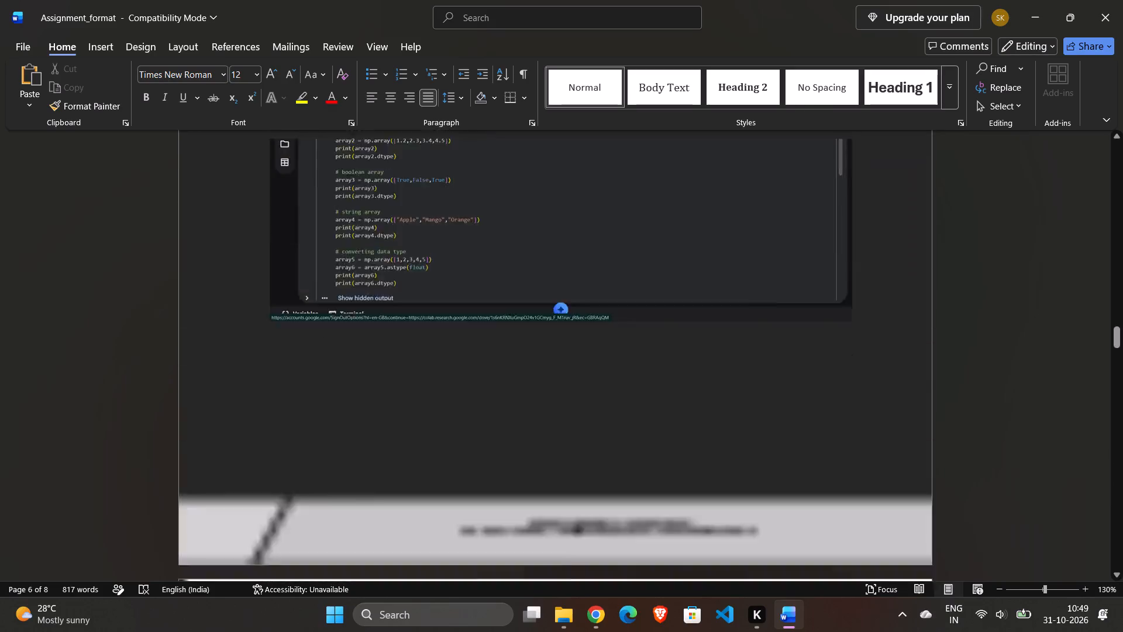
pyautogui.scroll(14, 654, 391)
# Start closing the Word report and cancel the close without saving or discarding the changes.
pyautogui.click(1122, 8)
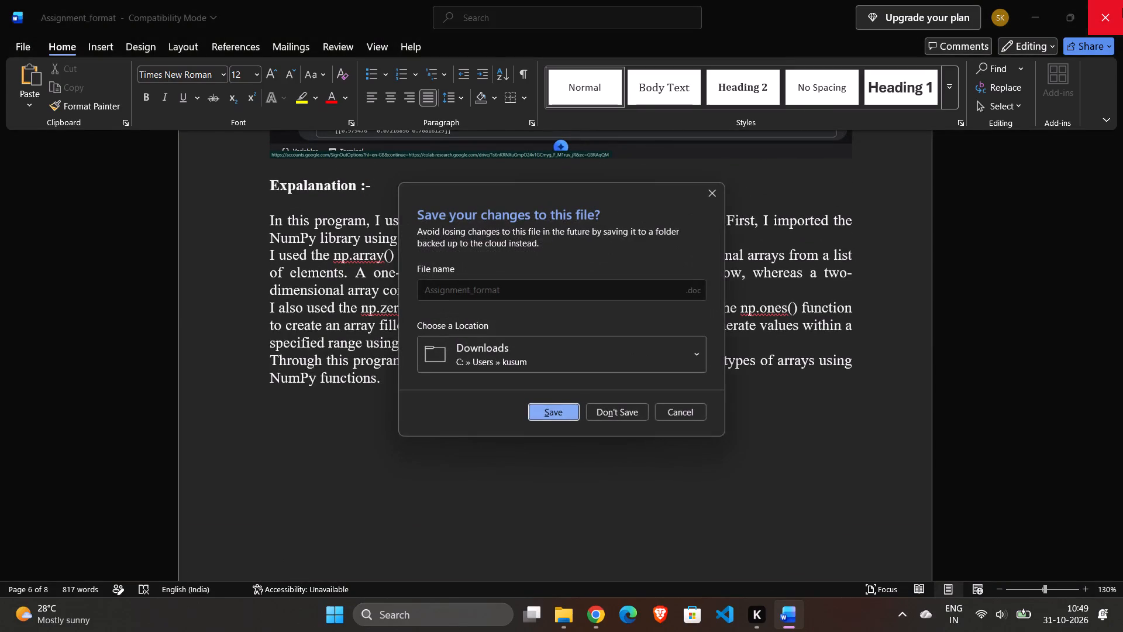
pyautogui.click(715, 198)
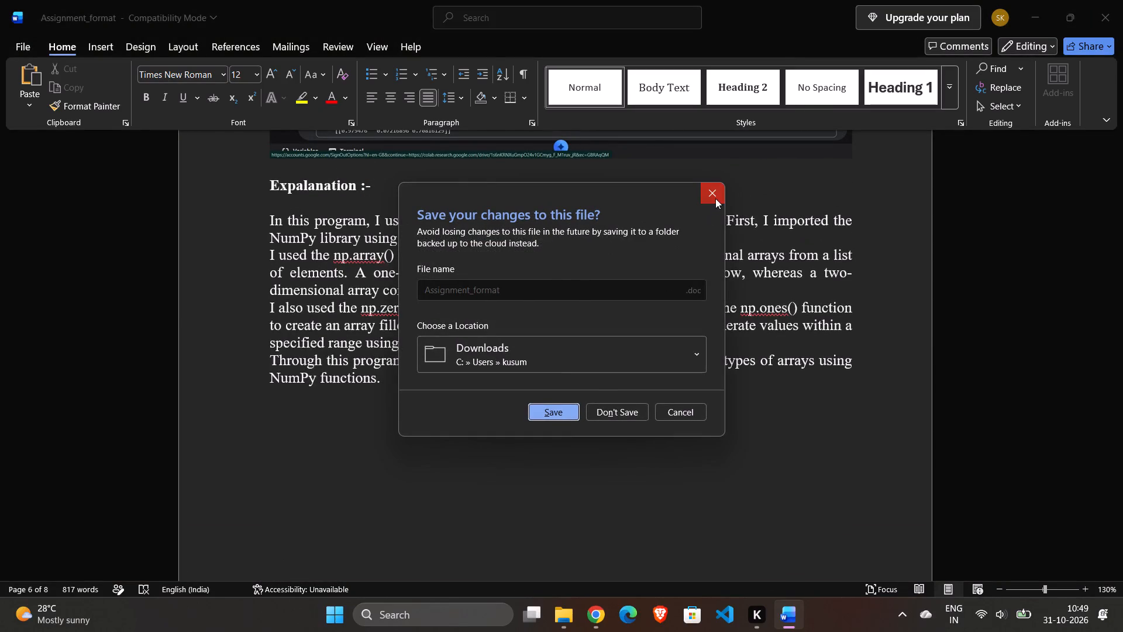
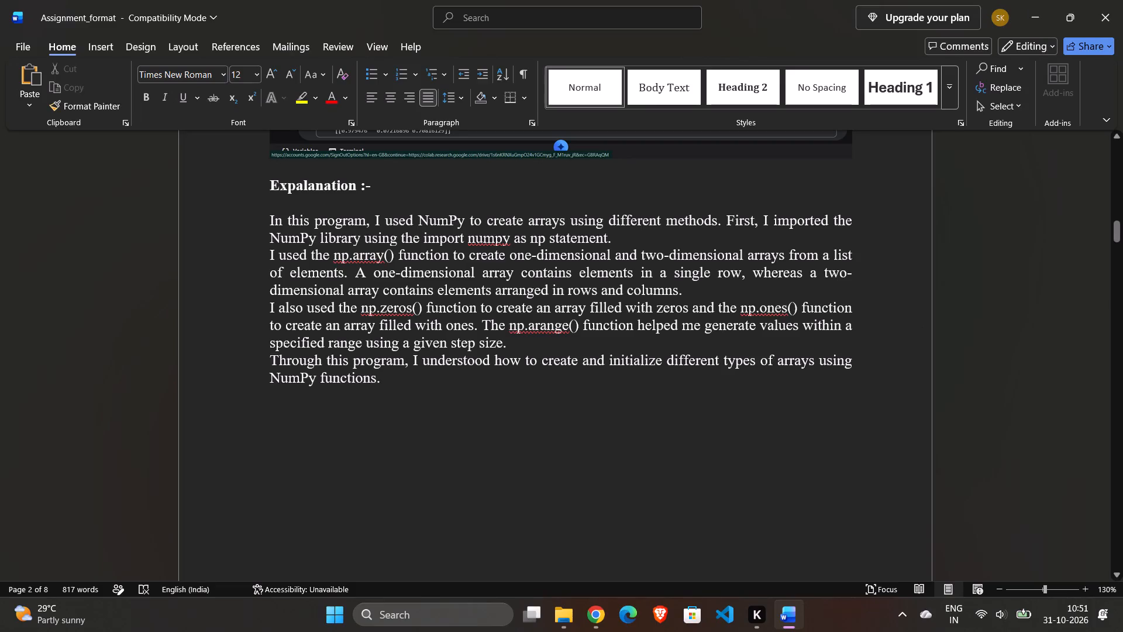
# Separate the four paragraphs of section 1's explanation with blank lines.
pyautogui.scroll(3, 759, 346)
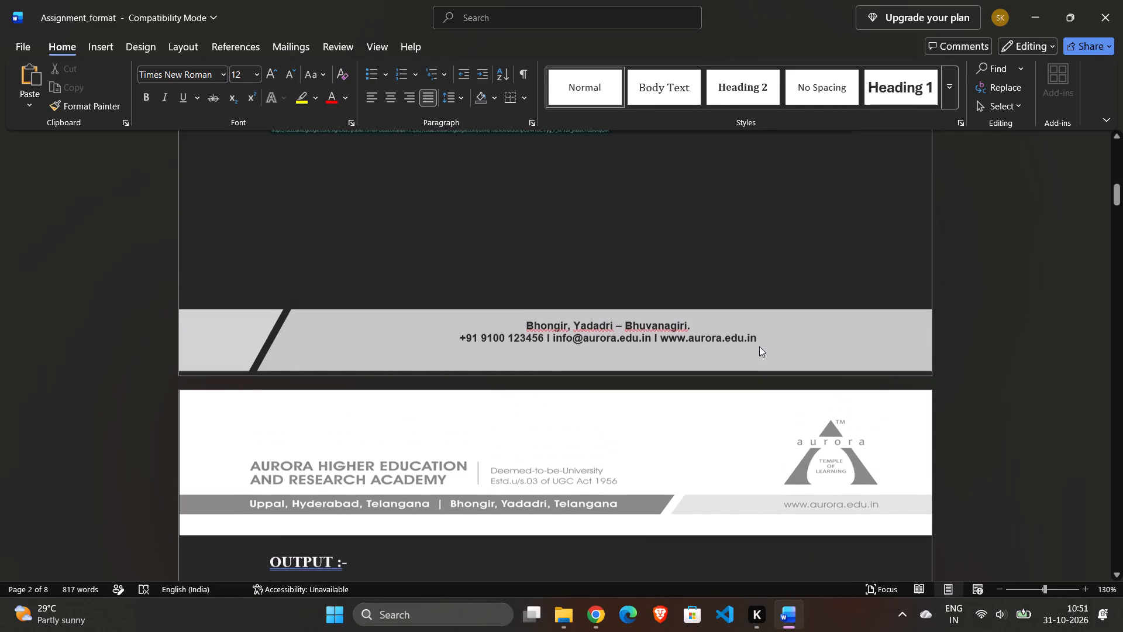
pyautogui.scroll(2, 614, 304)
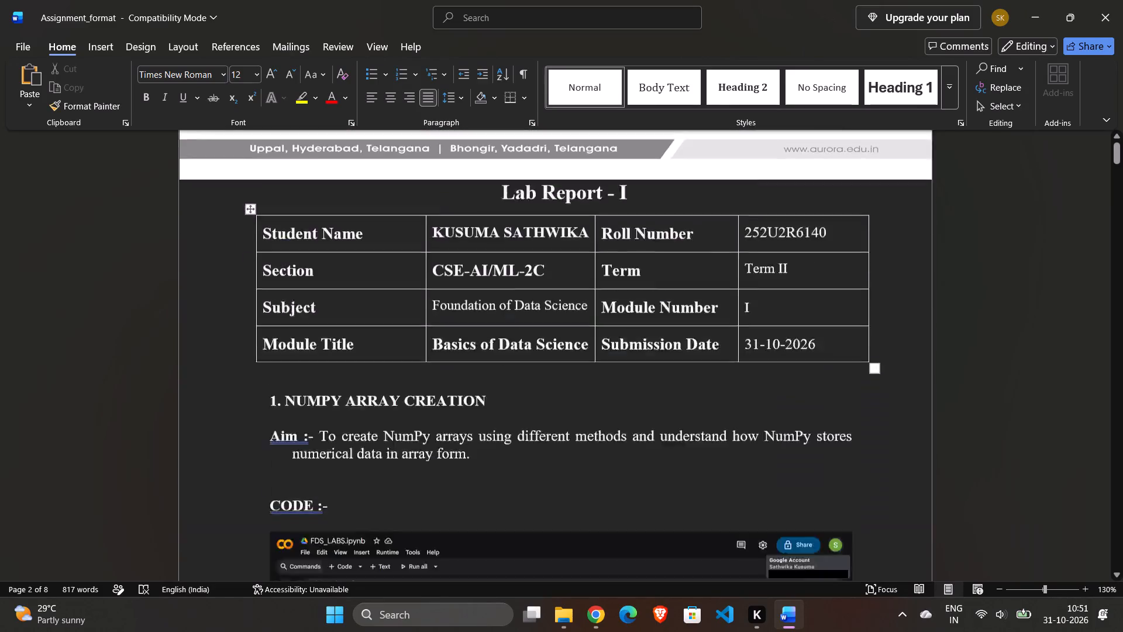
pyautogui.scroll(5, 614, 304)
pyautogui.scroll(-6, 614, 304)
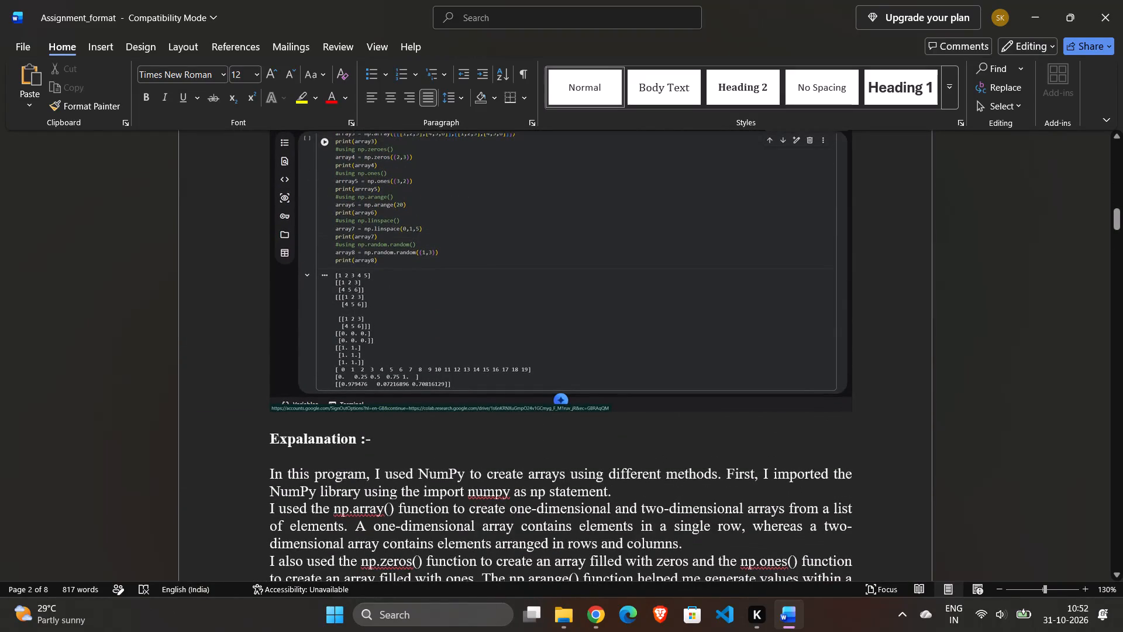
pyautogui.scroll(-1, 567, 402)
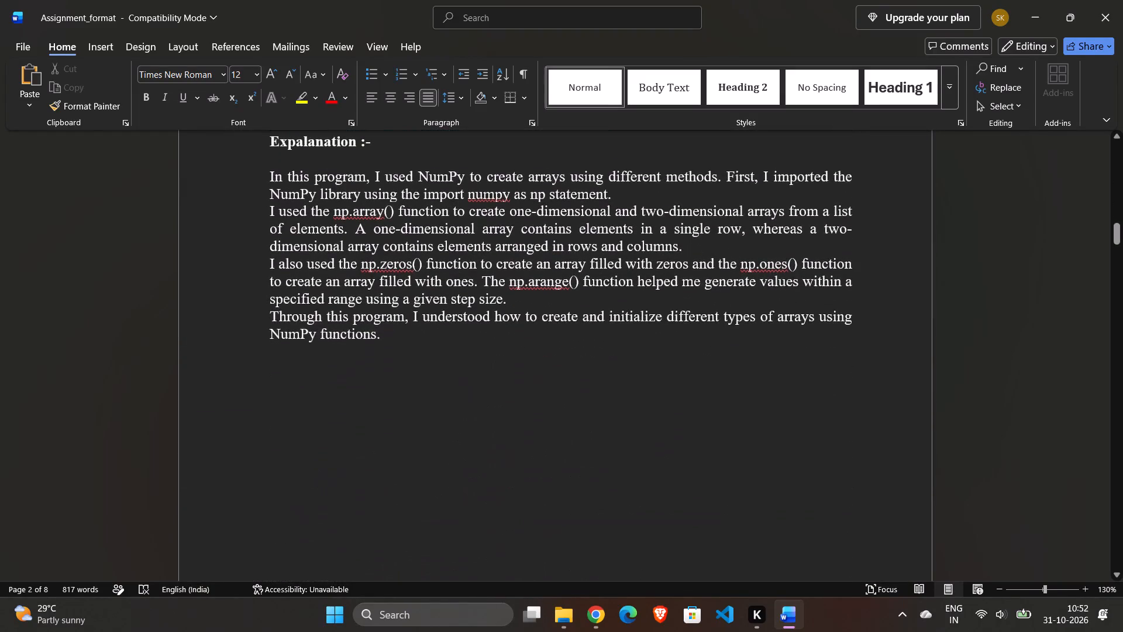
pyautogui.scroll(-1, 567, 402)
pyautogui.scroll(1, 567, 402)
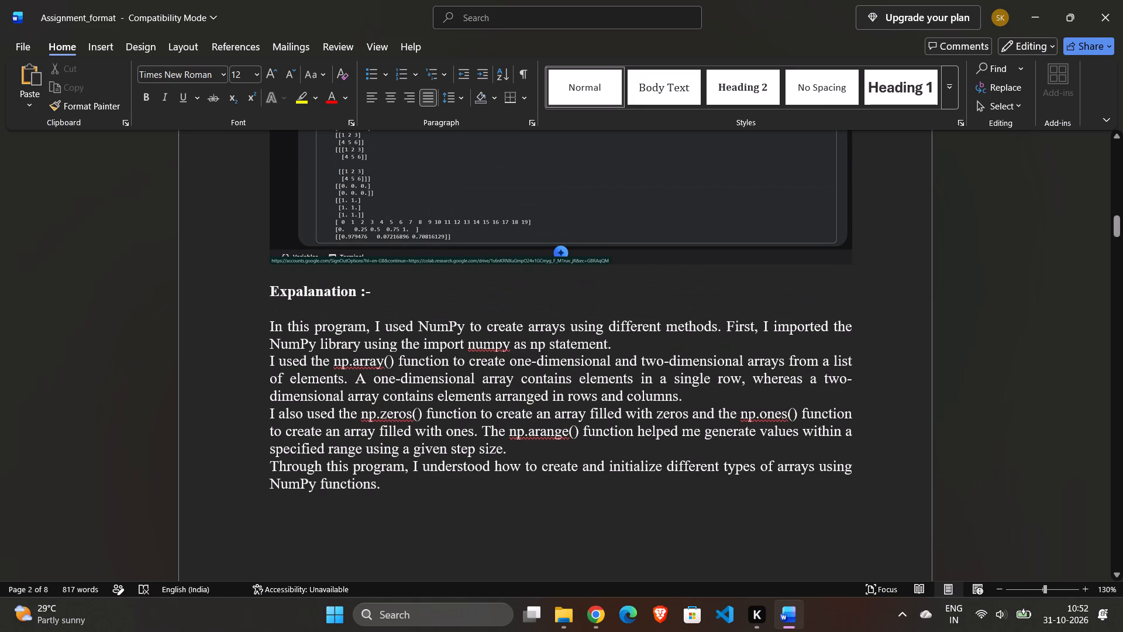
pyautogui.click(624, 351)
pyautogui.press('Return')
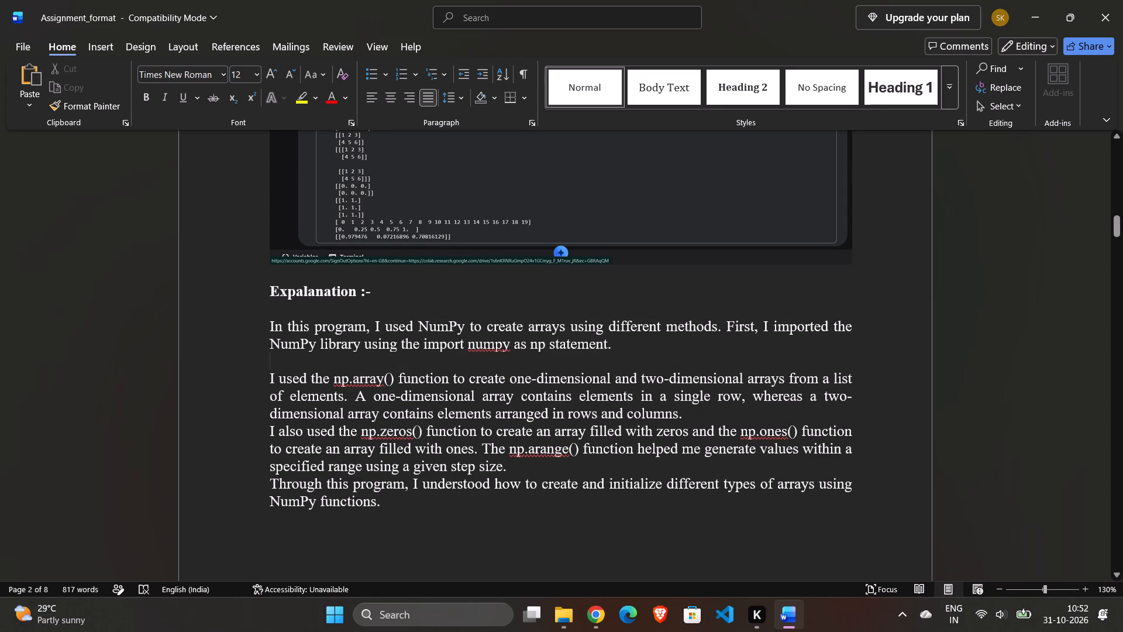
pyautogui.click(684, 414)
pyautogui.press('Return')
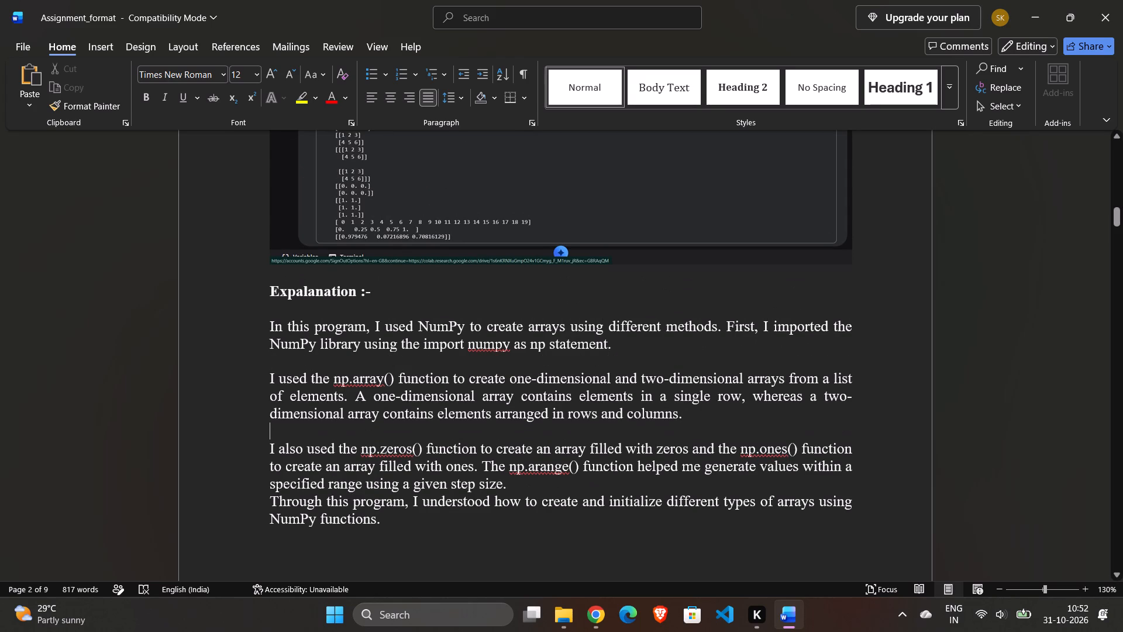
pyautogui.click(568, 490)
pyautogui.press('Return')
# Remove the blank lines above the section 2 "NUMPY ARRAY ATTRIBUTES" heading so it starts at the top of its page.
pyautogui.scroll(-2, 568, 490)
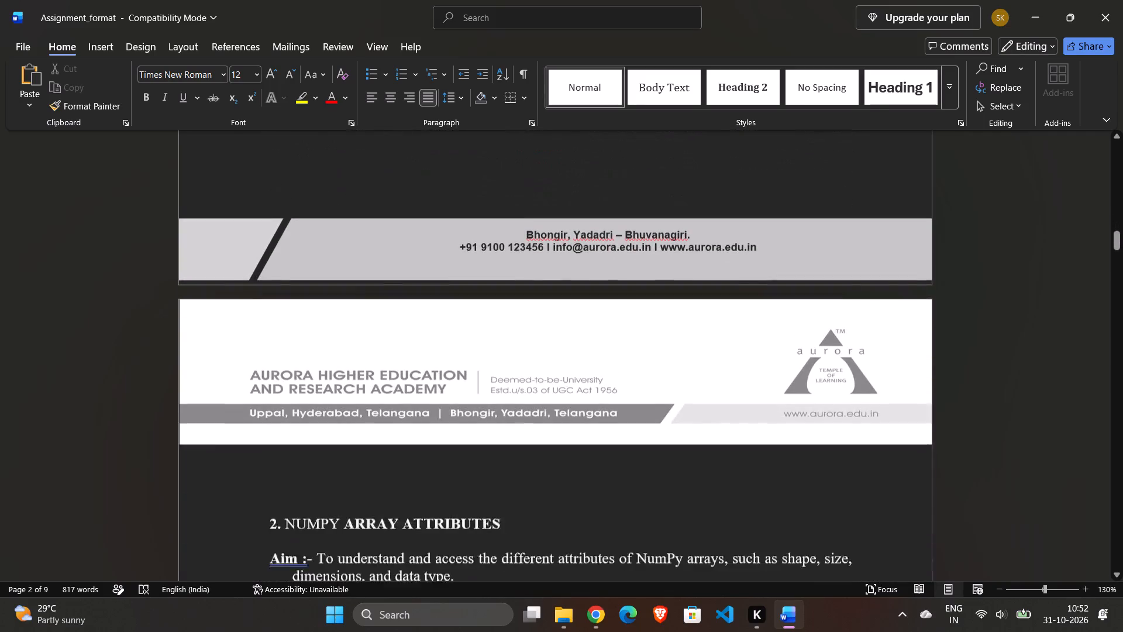
pyautogui.scroll(-1, 568, 490)
pyautogui.click(297, 481)
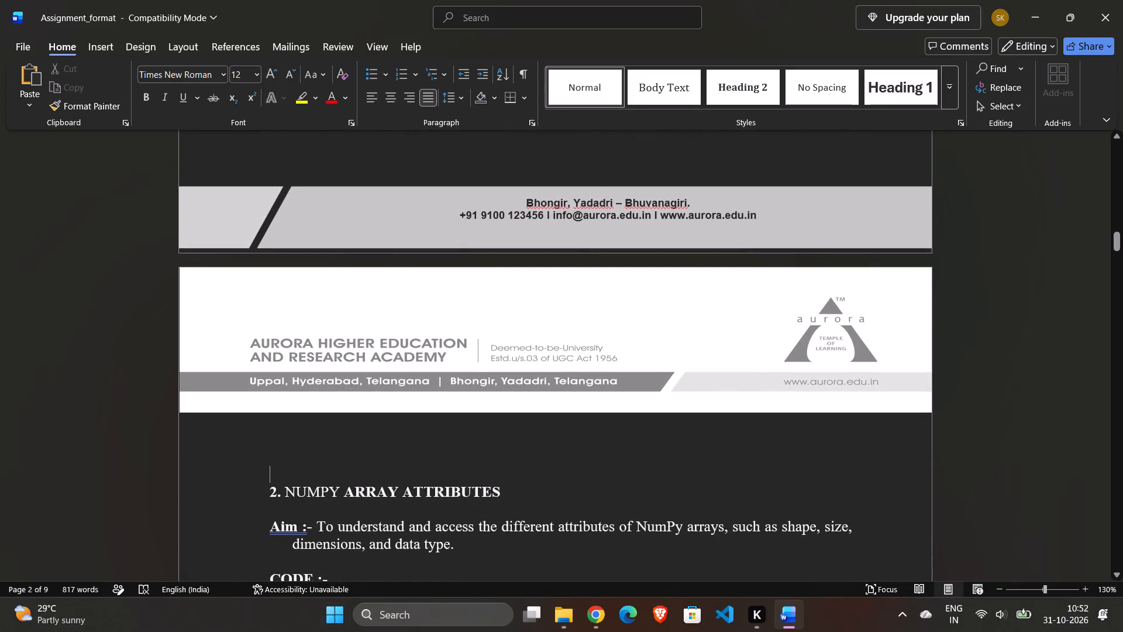
pyautogui.press('BackSpace')
pyautogui.press('BackSpace')
pyautogui.press('BackSpace')
pyautogui.press('BackSpace')
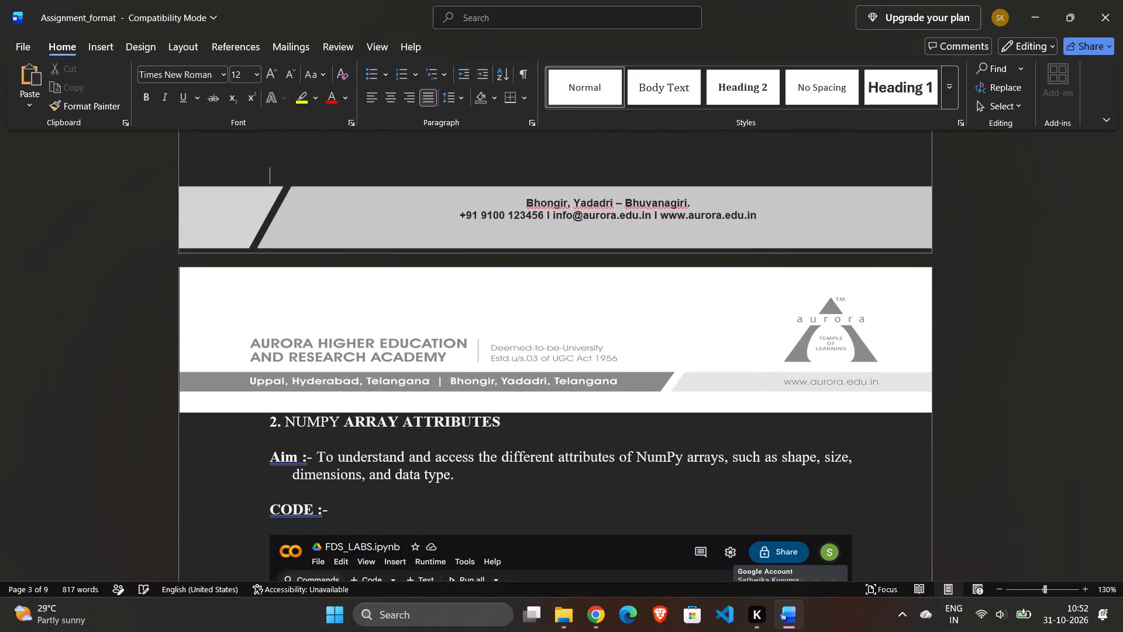
# Insert a line break after section 2's output screenshot to push the "Explanation:-" heading onto the page with its text.
pyautogui.scroll(-3, 297, 481)
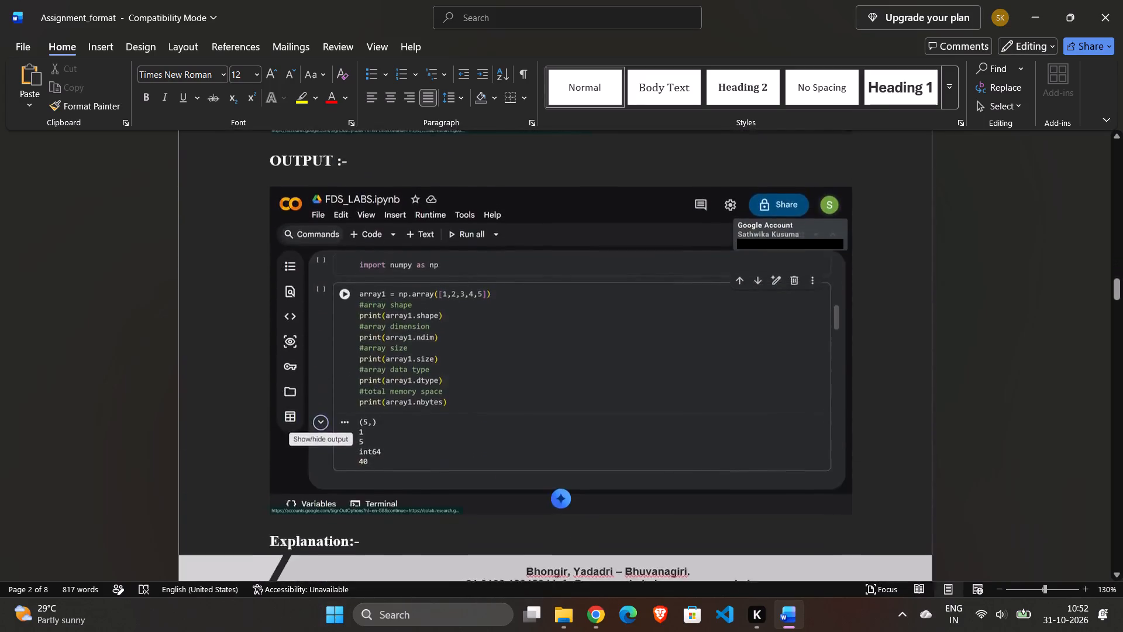
pyautogui.scroll(-2, 297, 481)
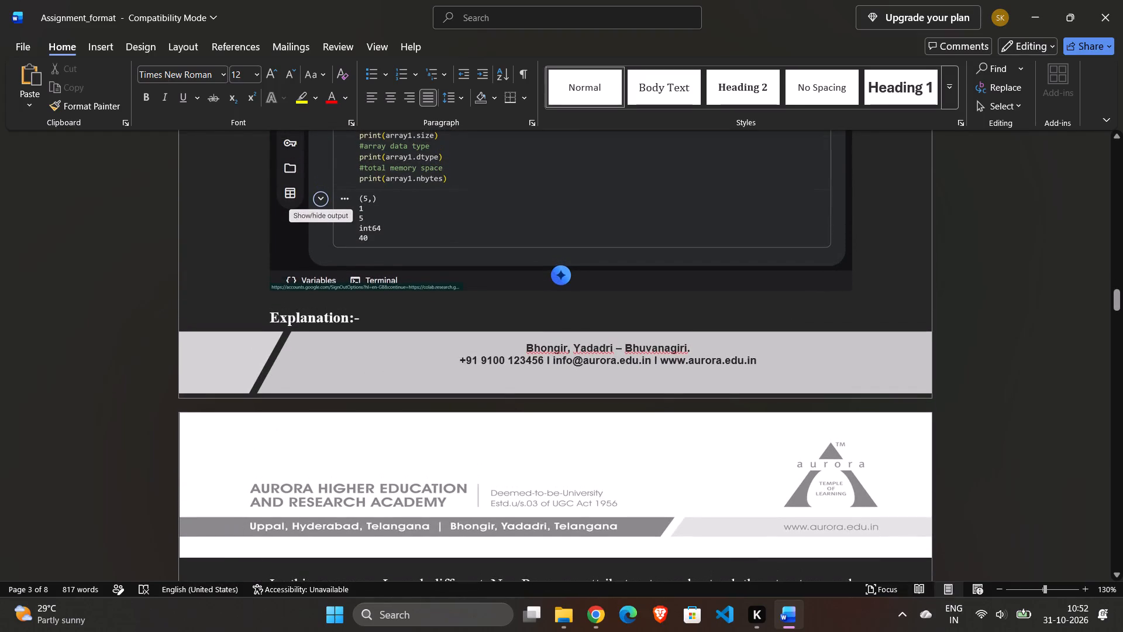
pyautogui.click(877, 287)
pyautogui.press('Return')
# Delete one of the blank lines above the section 3 "NUMPY DATA TYPES" heading.
pyautogui.scroll(-2, 877, 287)
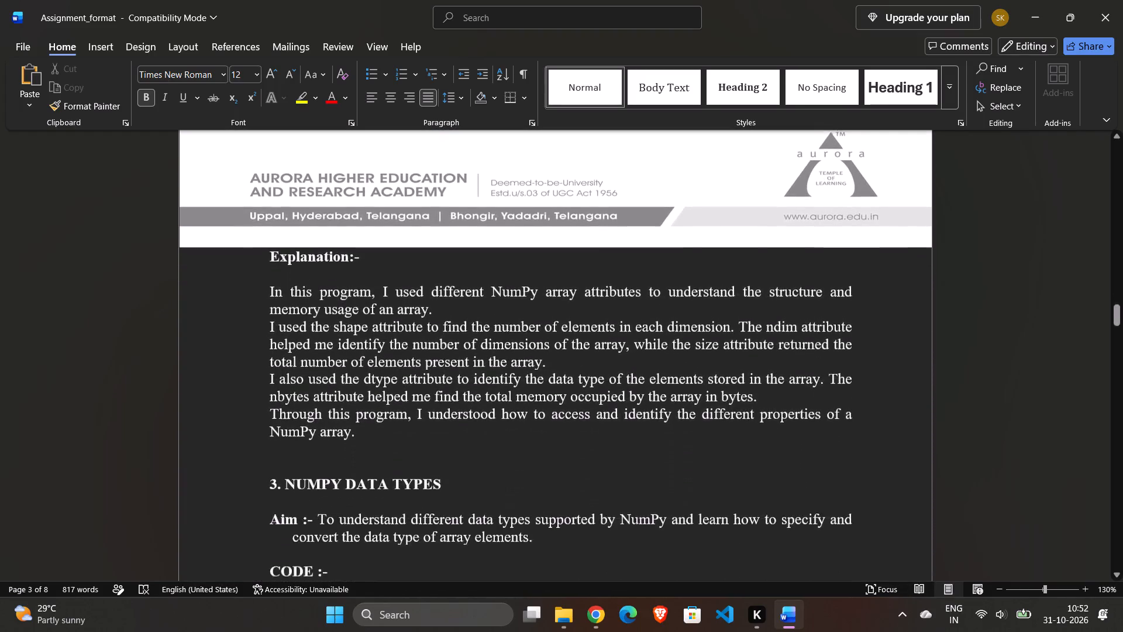
pyautogui.scroll(-2, 877, 287)
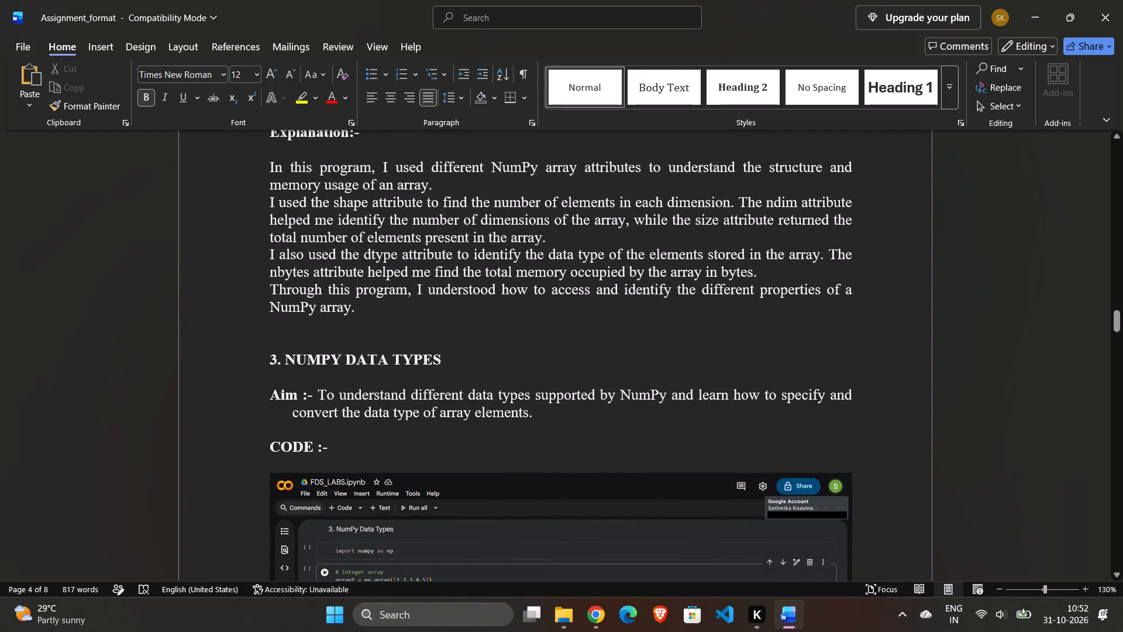
pyautogui.scroll(1, 511, 321)
pyautogui.click(323, 400)
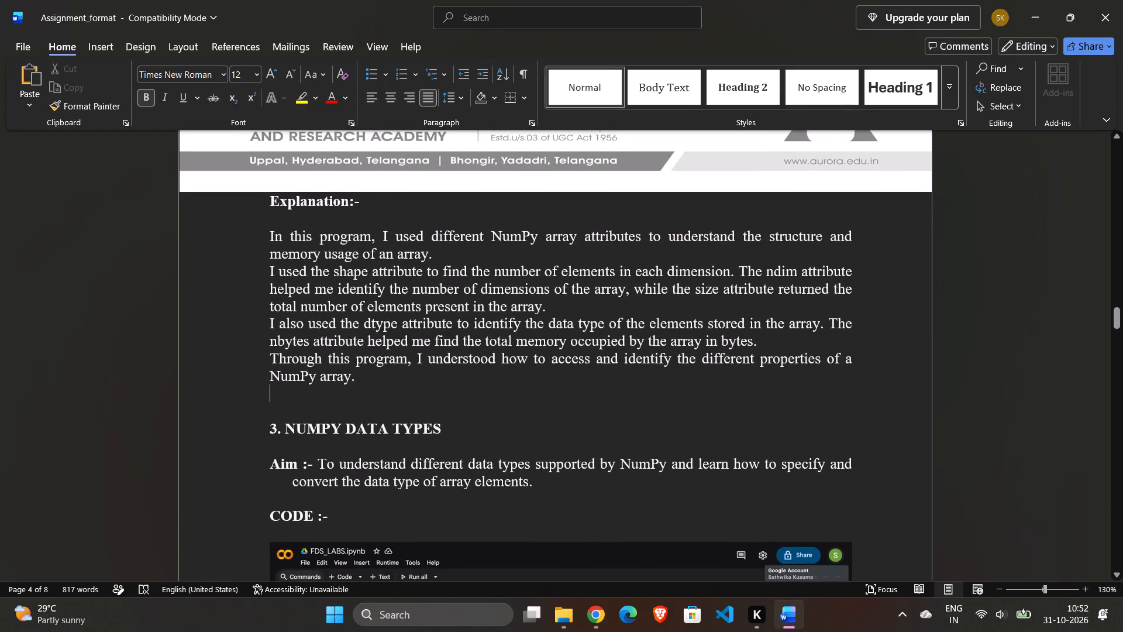
pyautogui.click(308, 410)
pyautogui.press('BackSpace')
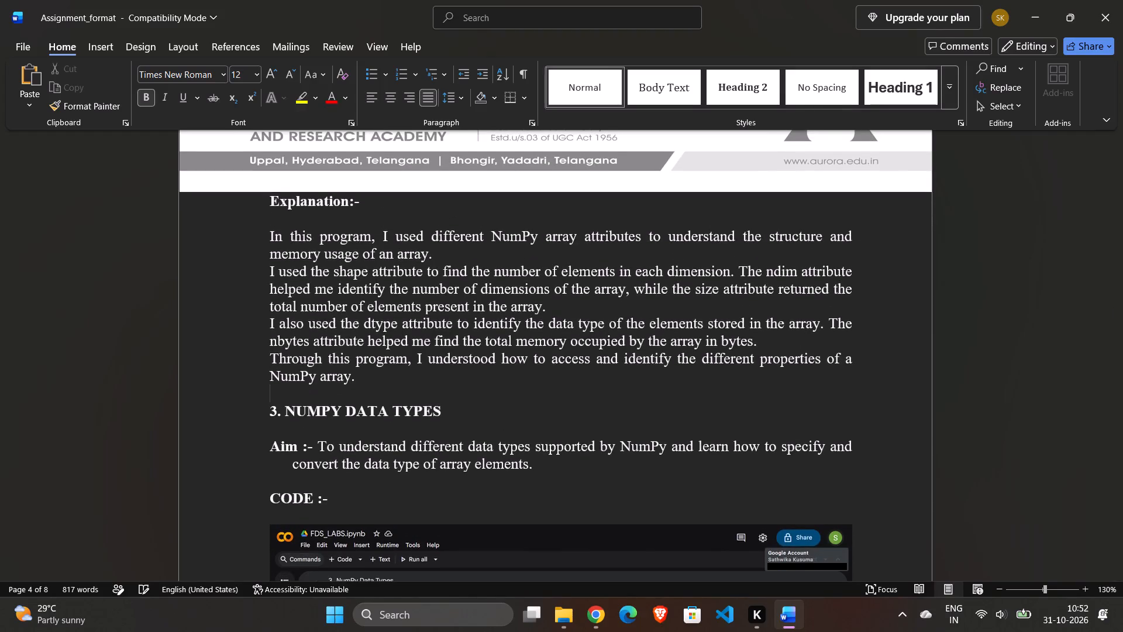
# Separate the four paragraphs of section 2's explanation with blank lines.
pyautogui.scroll(-3, 308, 410)
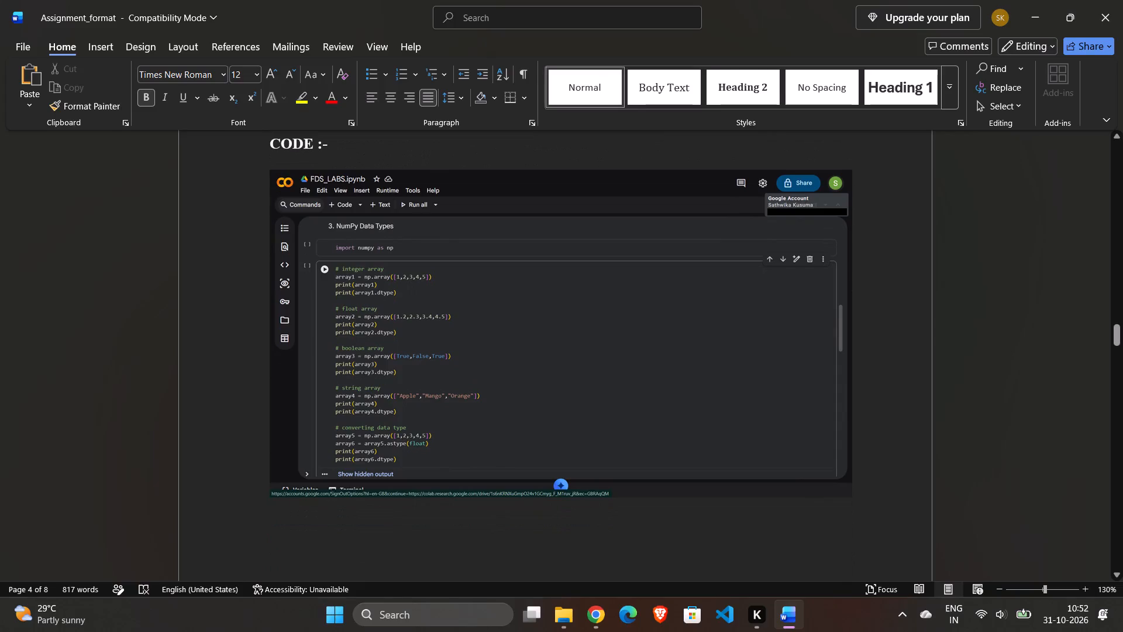
pyautogui.scroll(1, 360, 451)
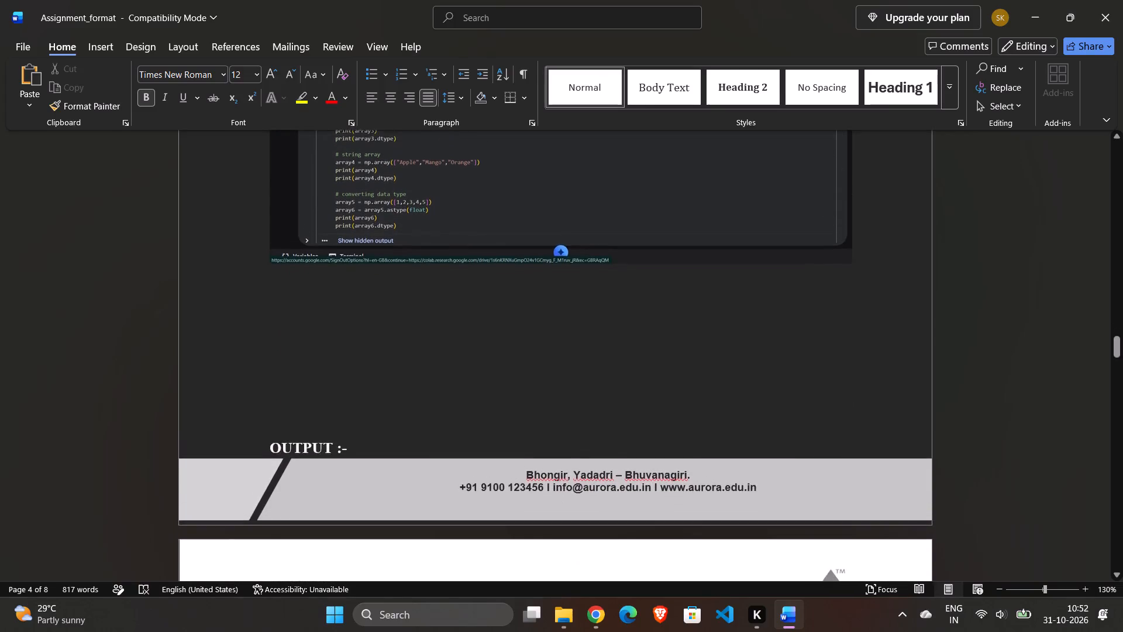
pyautogui.scroll(1, 360, 451)
pyautogui.click(442, 345)
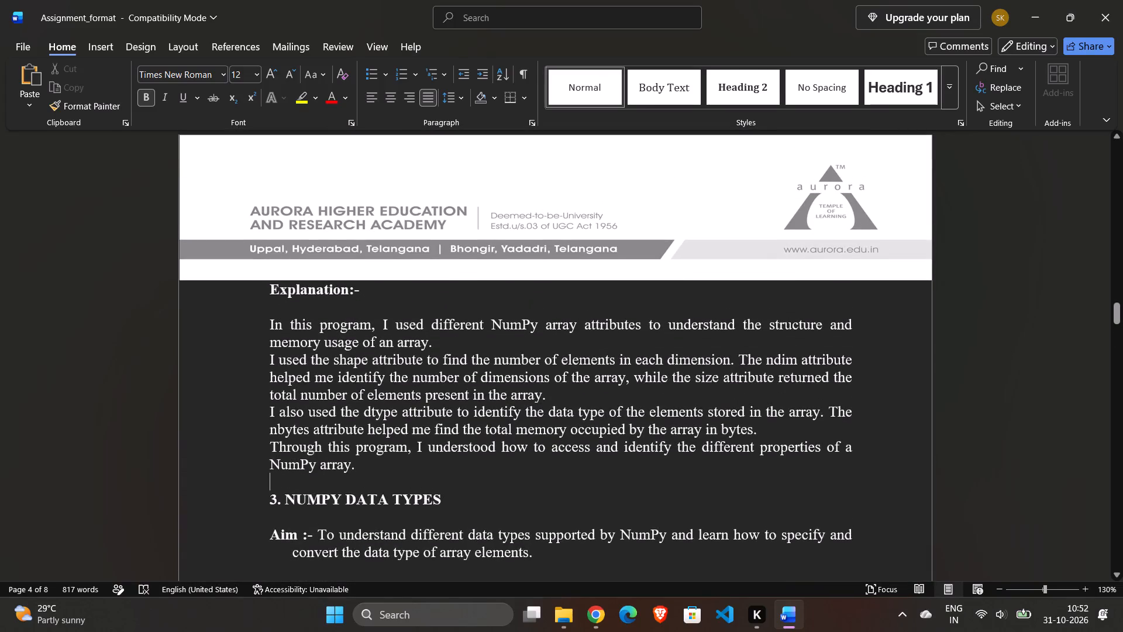
pyautogui.press('Return')
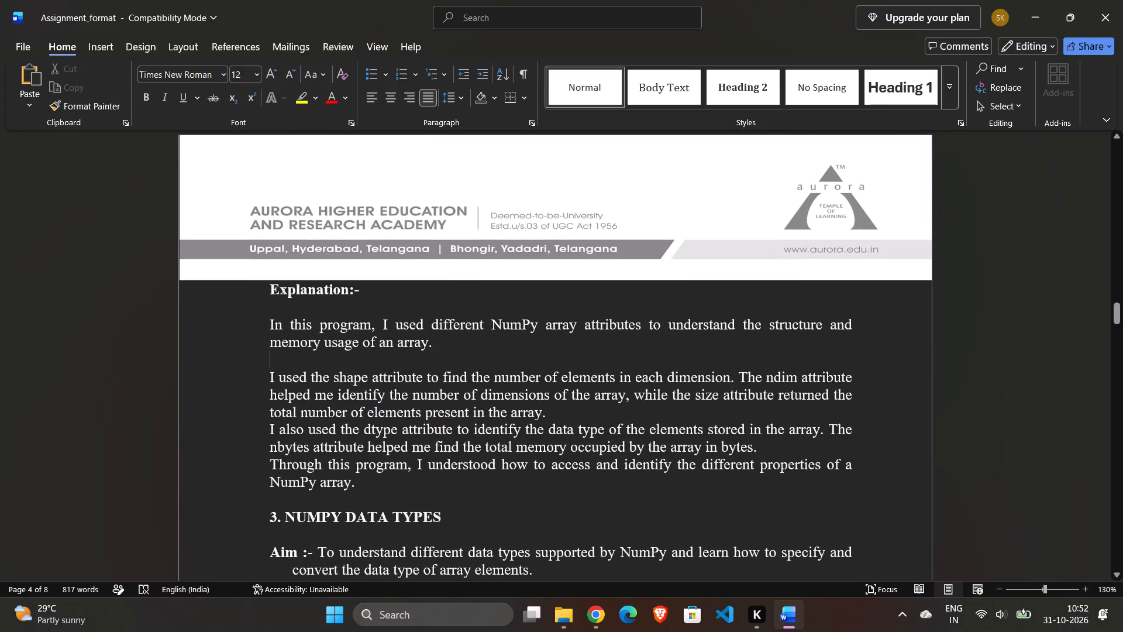
pyautogui.click(554, 410)
pyautogui.press('Return')
pyautogui.scroll(-1, 554, 410)
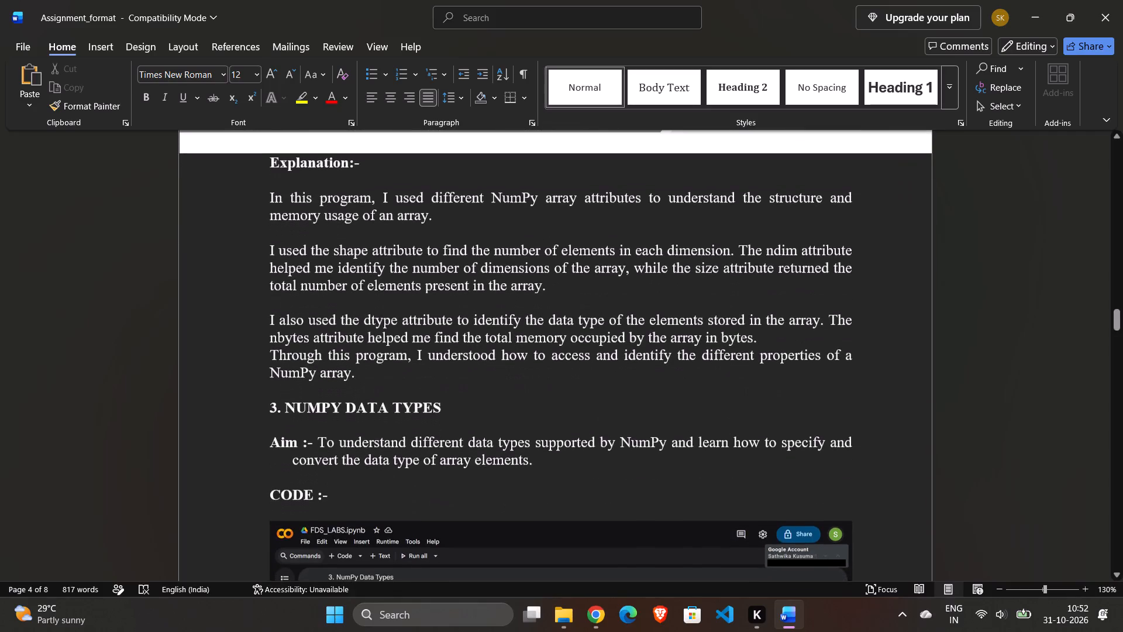
pyautogui.click(768, 341)
pyautogui.press('Return')
# Add one blank line between section 2's explanation and the section 3 "NUMPY DATA TYPES" heading.
pyautogui.scroll(-1, 768, 341)
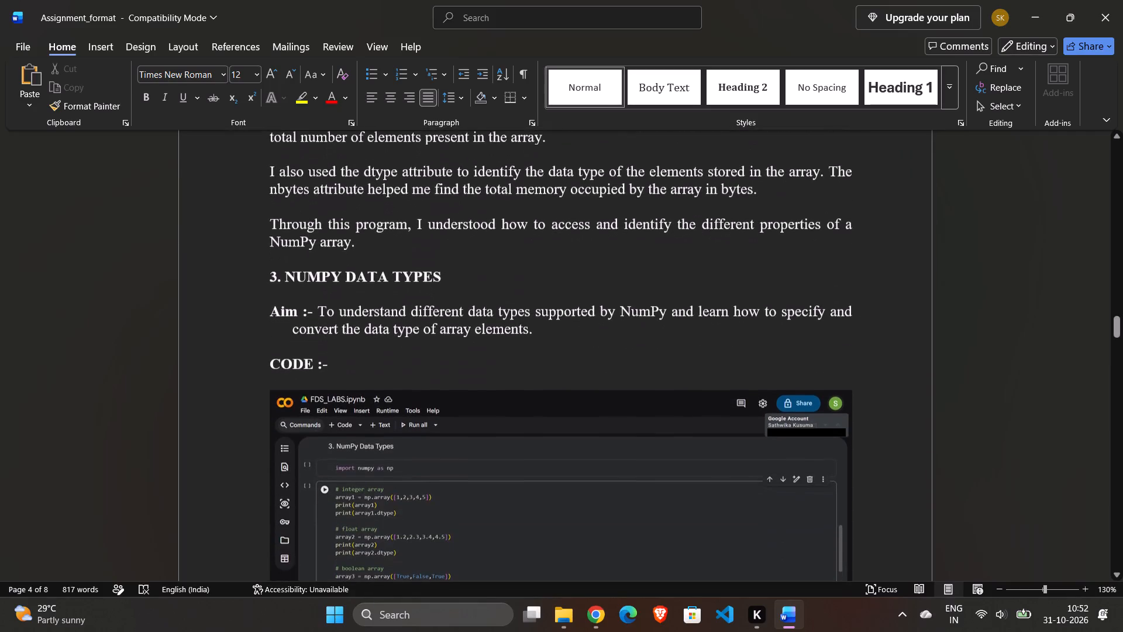
pyautogui.click(361, 266)
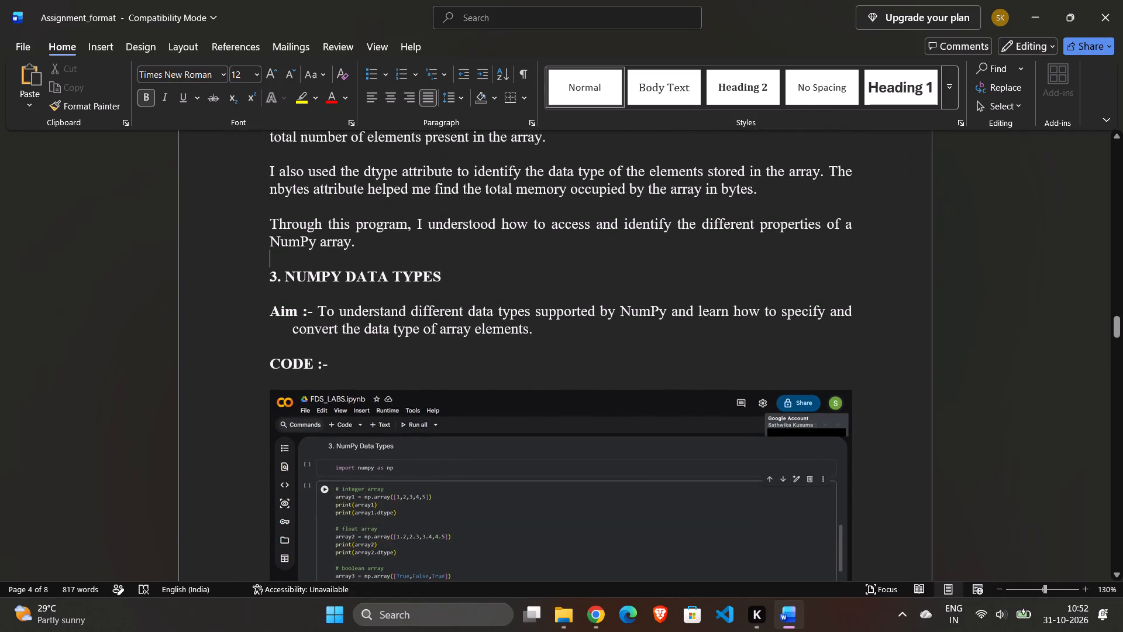
pyautogui.press('Return')
# Remove the blank lines above section 3's "OUTPUT :-" heading so it starts at the top of its page.
pyautogui.scroll(-2, 361, 266)
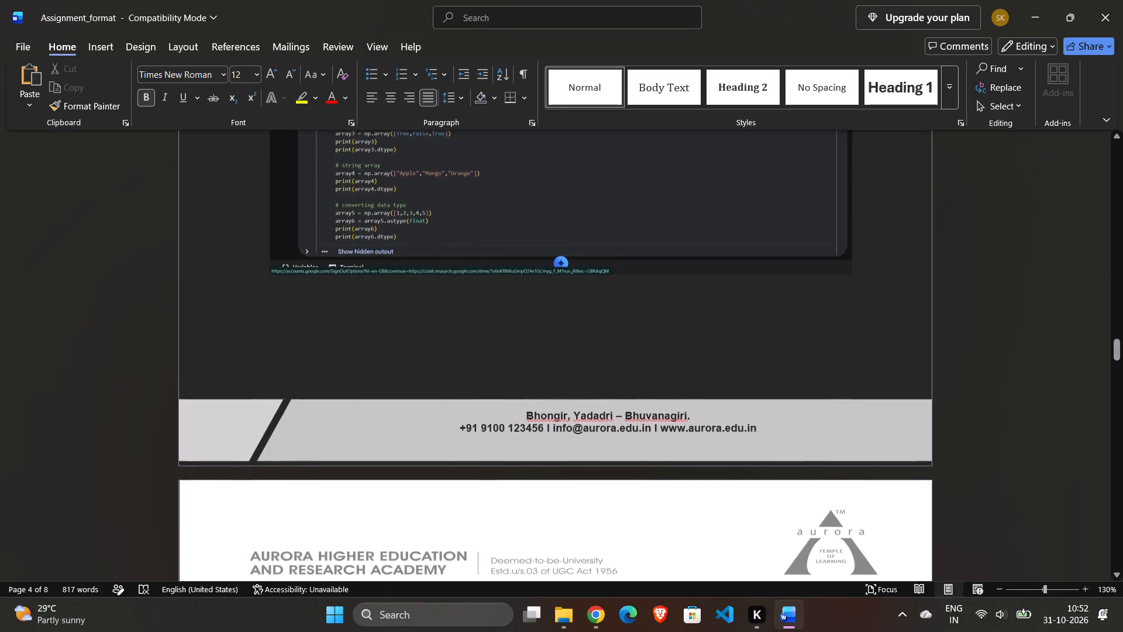
pyautogui.scroll(-1, 361, 266)
pyautogui.click(271, 419)
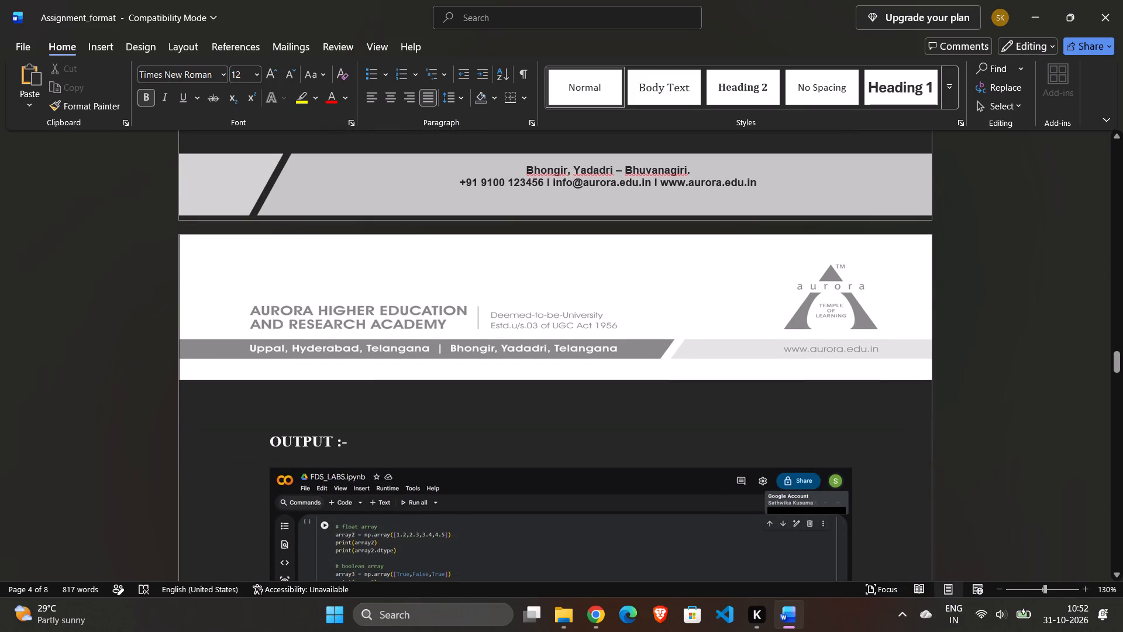
pyautogui.press('BackSpace')
pyautogui.press('BackSpace')
pyautogui.press('BackSpace')
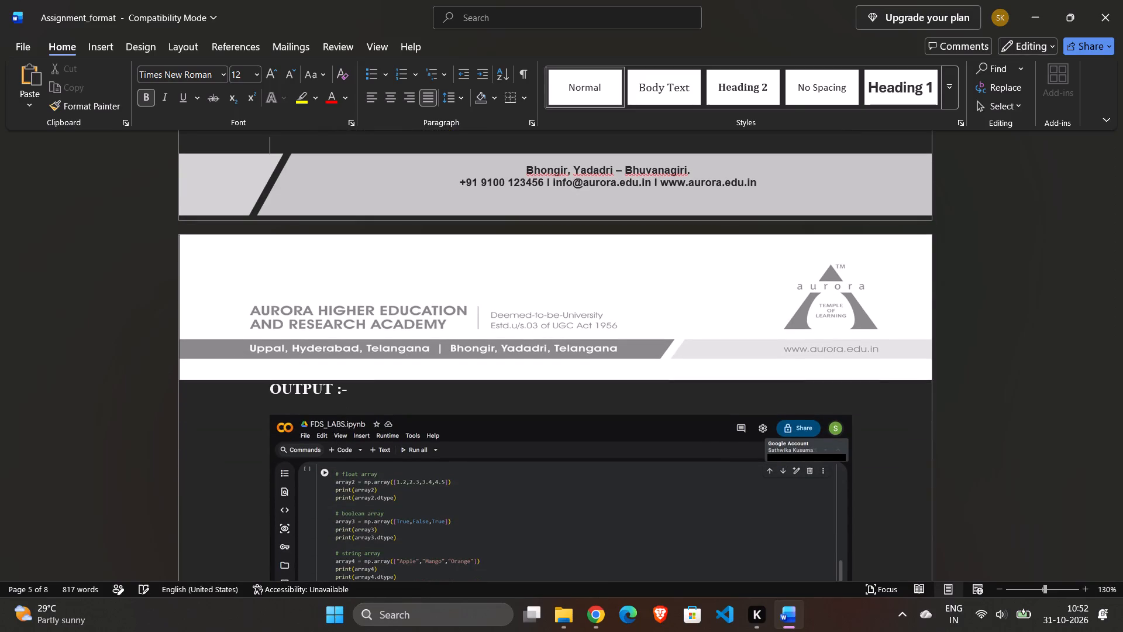
# Separate section 3's explanation into five paragraphs with blank lines, splitting off the sentence starting "I also created a Boolean array".
pyautogui.scroll(-3, 332, 563)
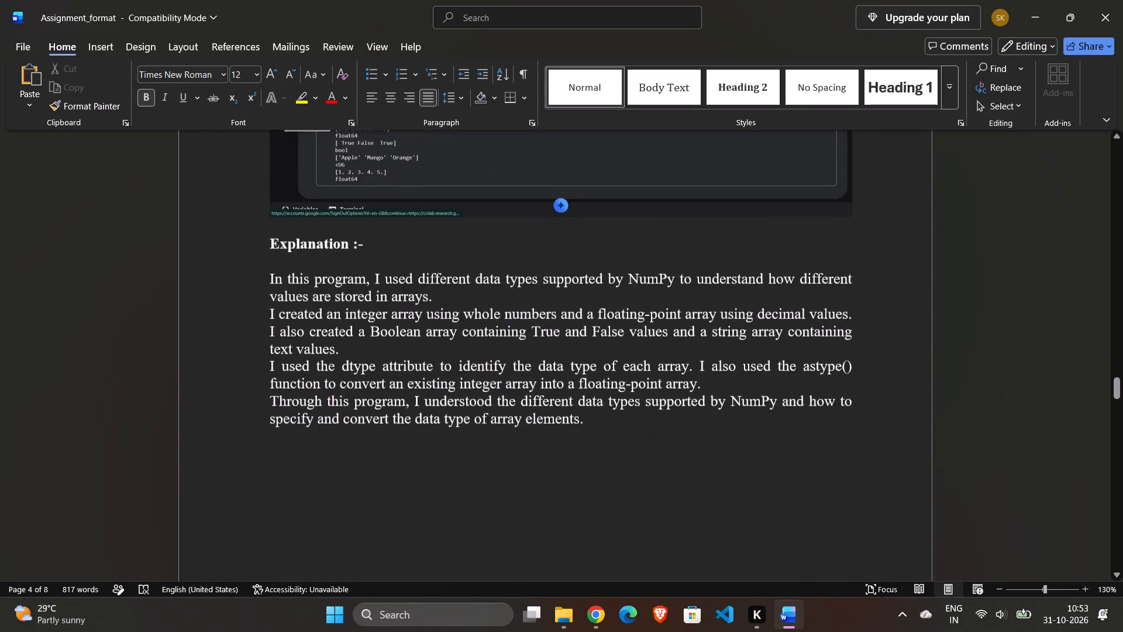
pyautogui.scroll(-1, 332, 563)
pyautogui.click(442, 293)
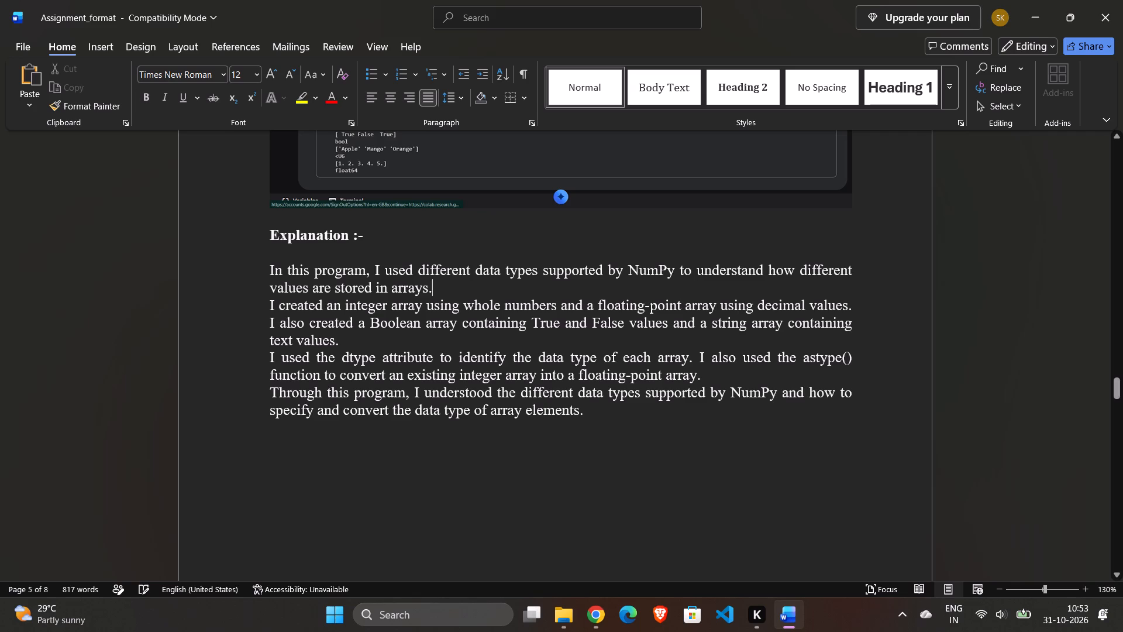
pyautogui.press('Return')
pyautogui.click(371, 353)
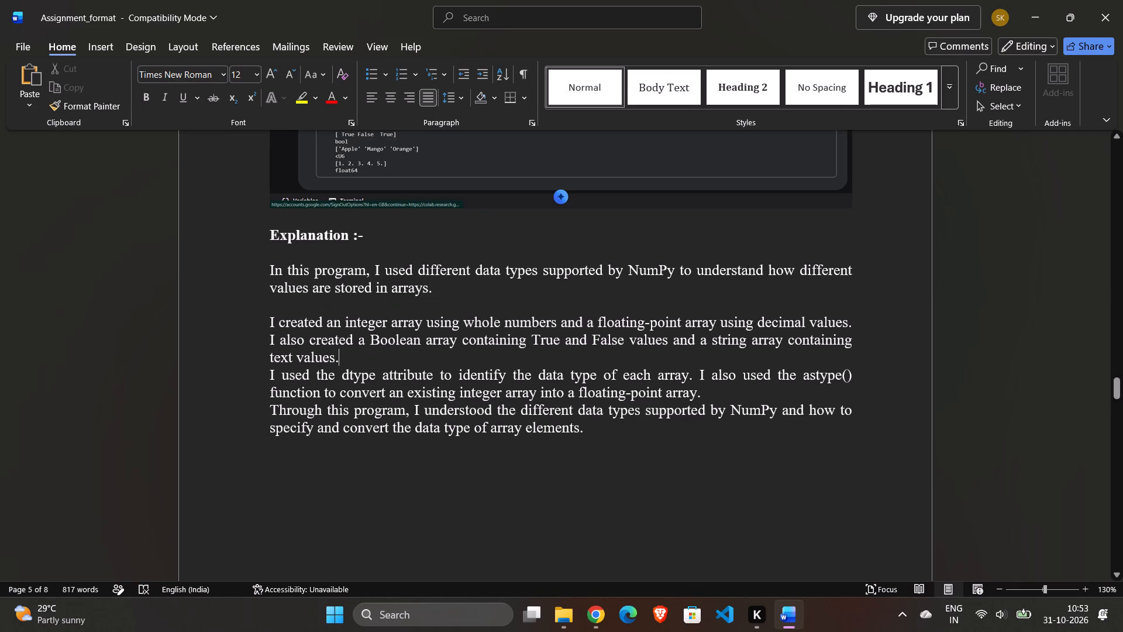
pyautogui.click(858, 324)
pyautogui.press('Return')
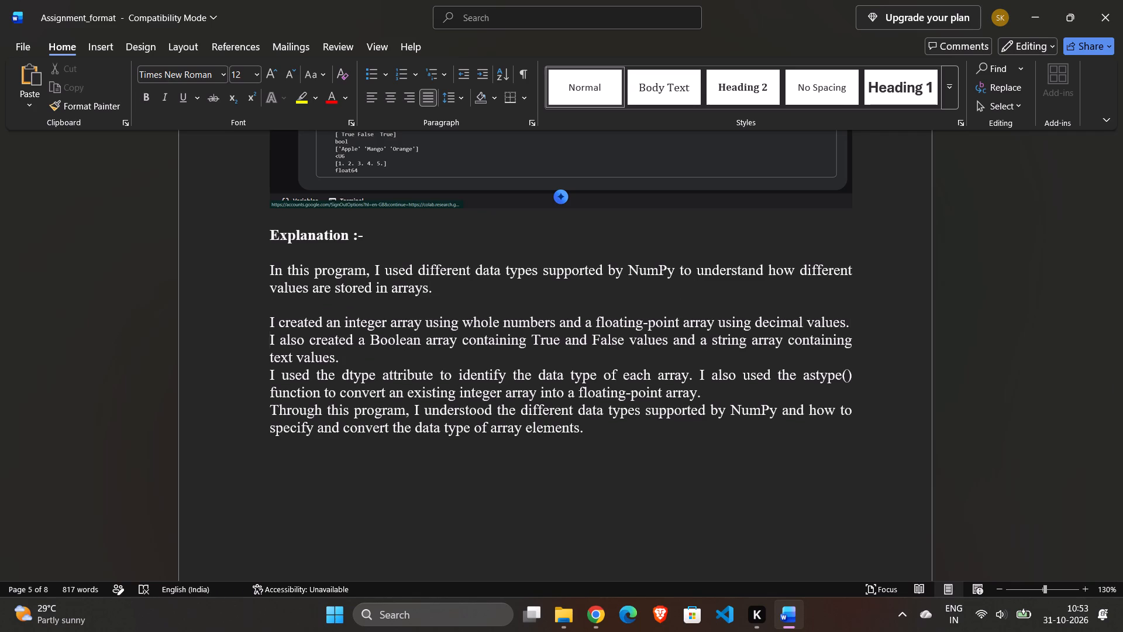
pyautogui.press('Return')
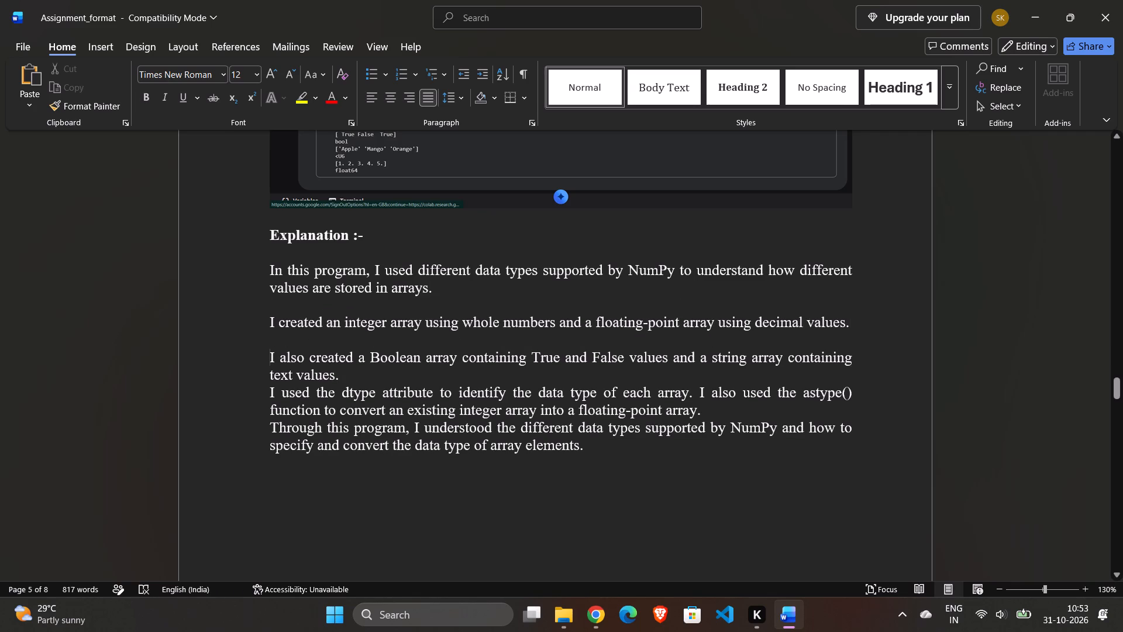
pyautogui.click(533, 379)
pyautogui.press('Return')
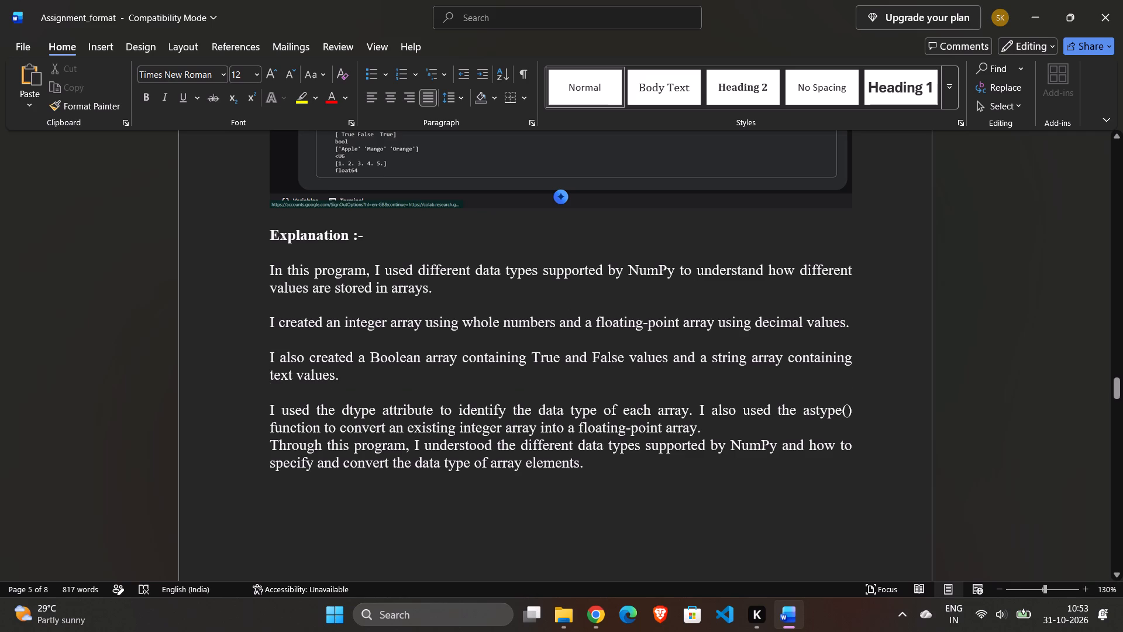
pyautogui.click(712, 428)
pyautogui.press('Return')
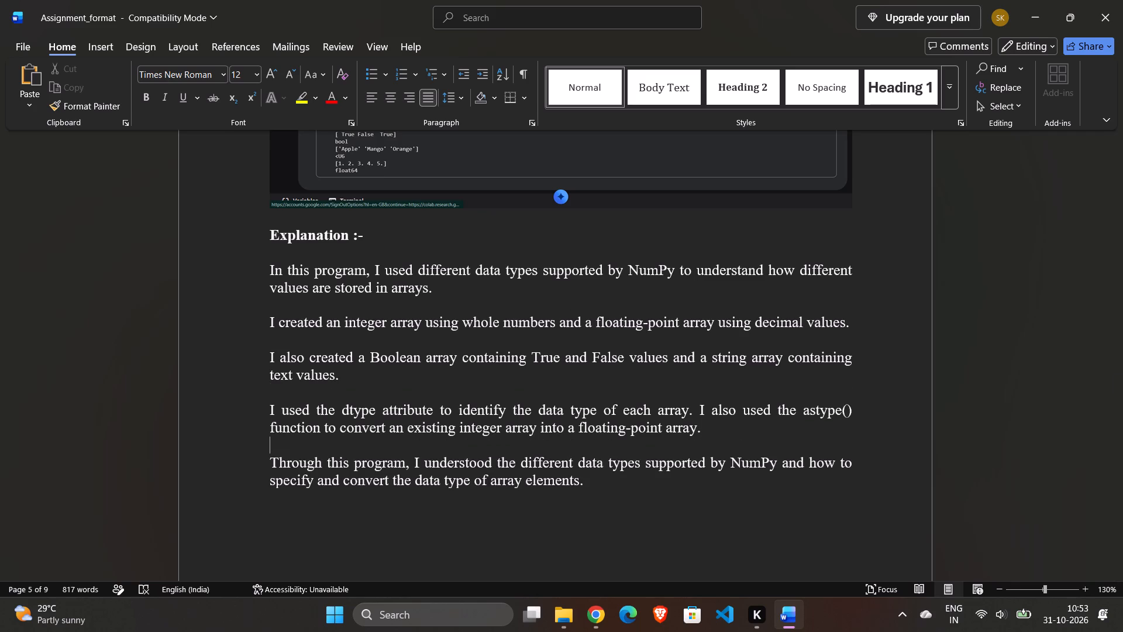
# Remove the blank lines above the section 4 "NUMPY ARRAY INDEXING" heading so it starts at the top of its page.
pyautogui.scroll(-2, 602, 450)
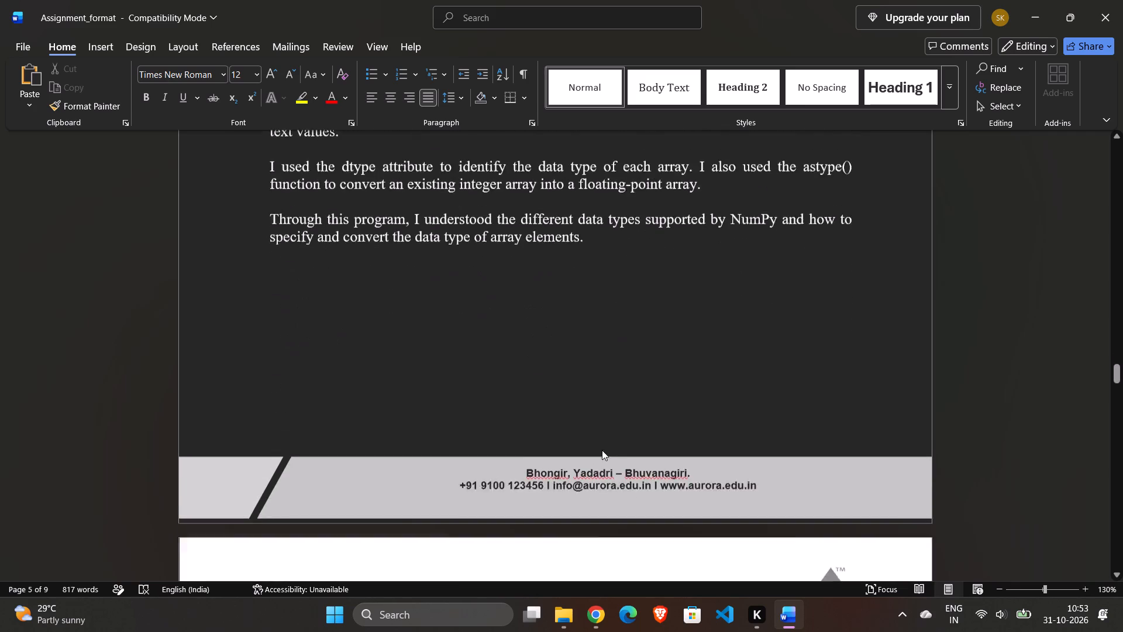
pyautogui.scroll(-2, 602, 450)
pyautogui.click(422, 445)
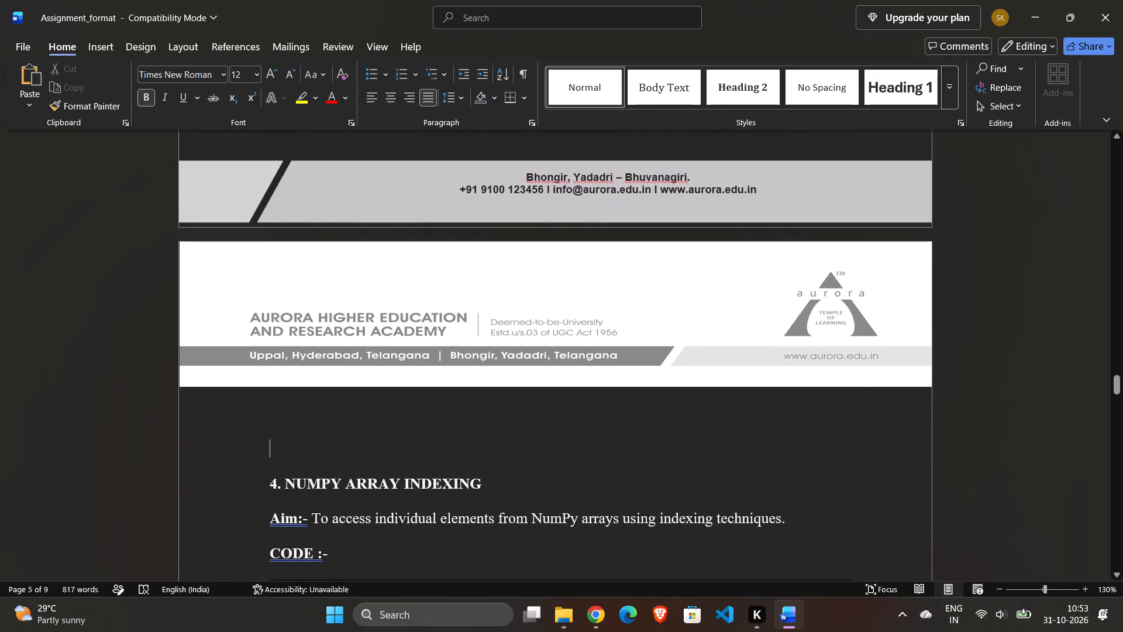
pyautogui.press('Down')
pyautogui.press('BackSpace')
pyautogui.press('BackSpace')
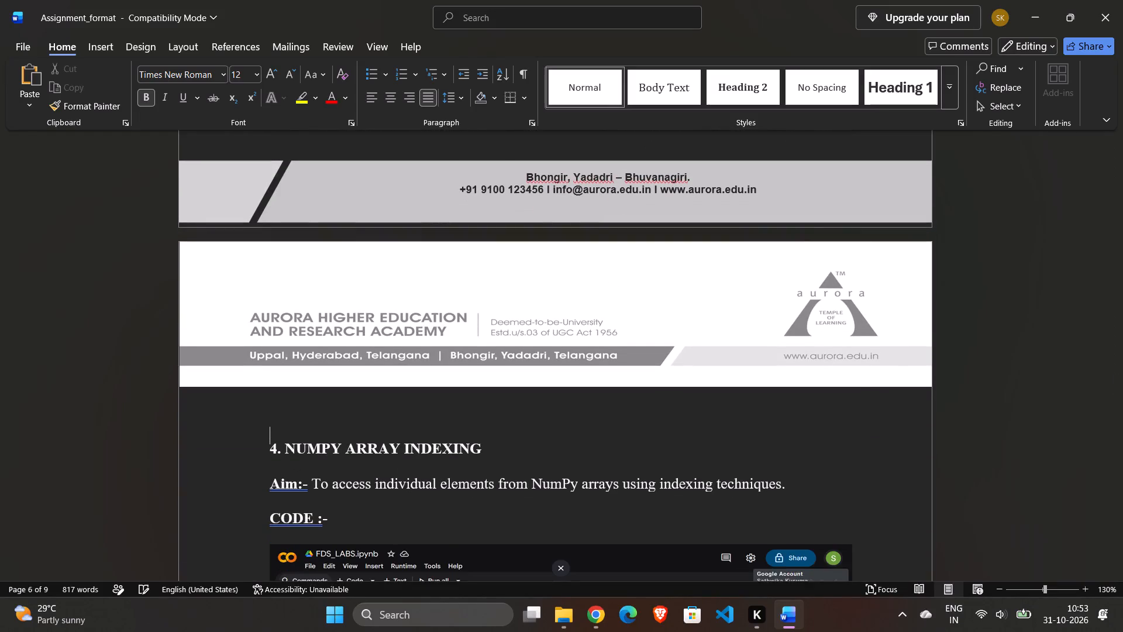
pyautogui.press('BackSpace')
pyautogui.press('BackSpace')
pyautogui.press('BackSpace')
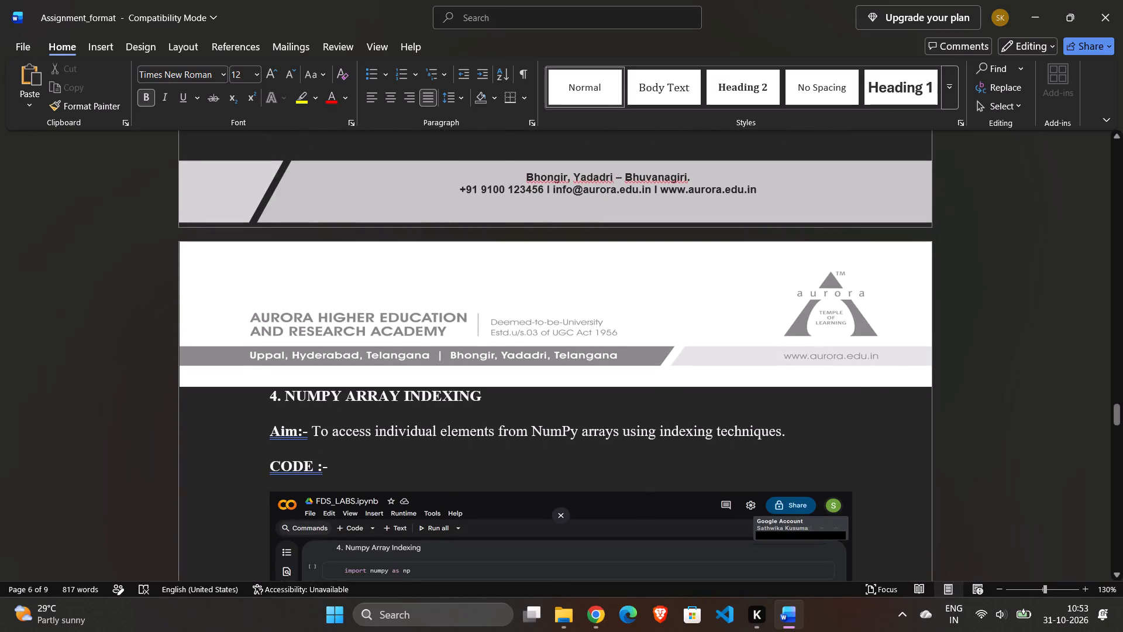
# Separate section 4's explanation into five paragraphs with blank lines, splitting off the sentence starting "I also used negative indexing".
pyautogui.scroll(-4, 447, 518)
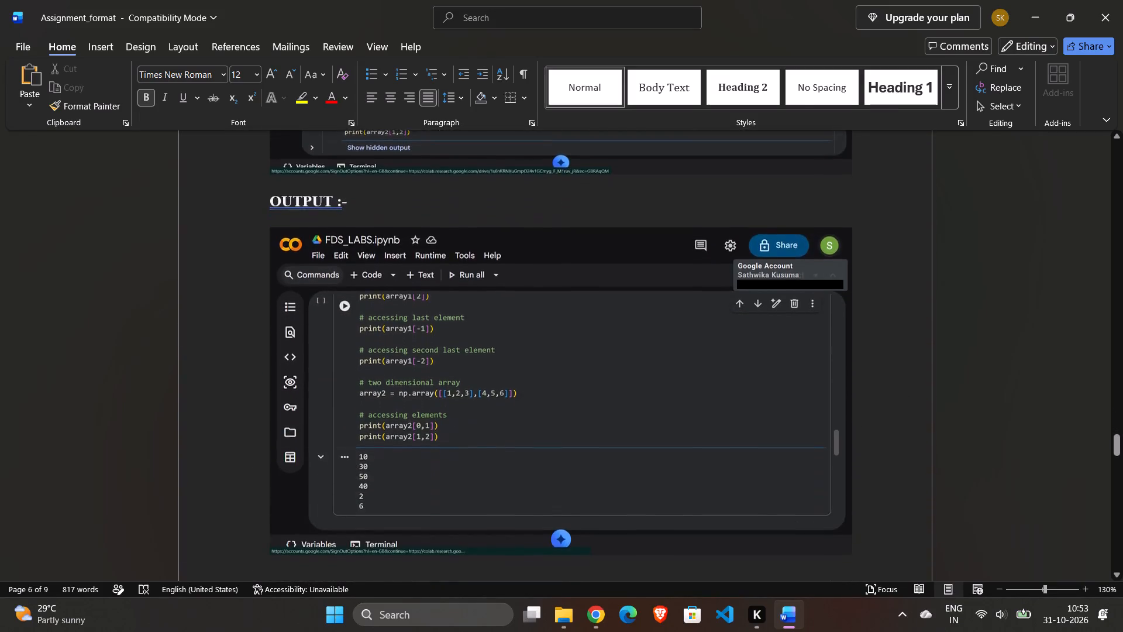
pyautogui.scroll(-3, 447, 518)
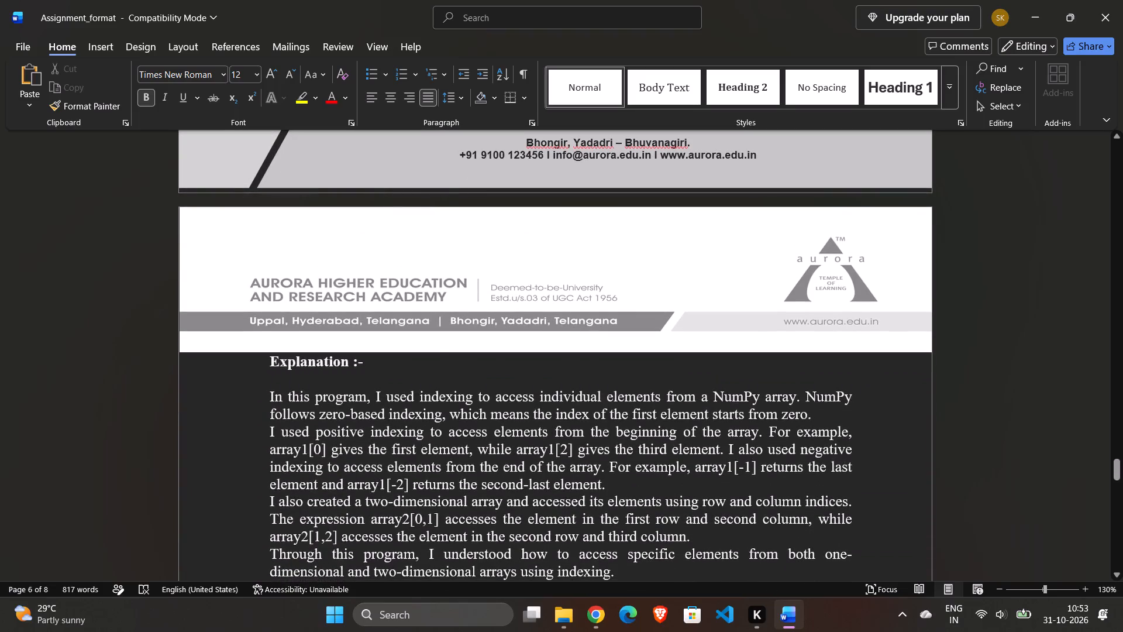
pyautogui.scroll(-1, 629, 498)
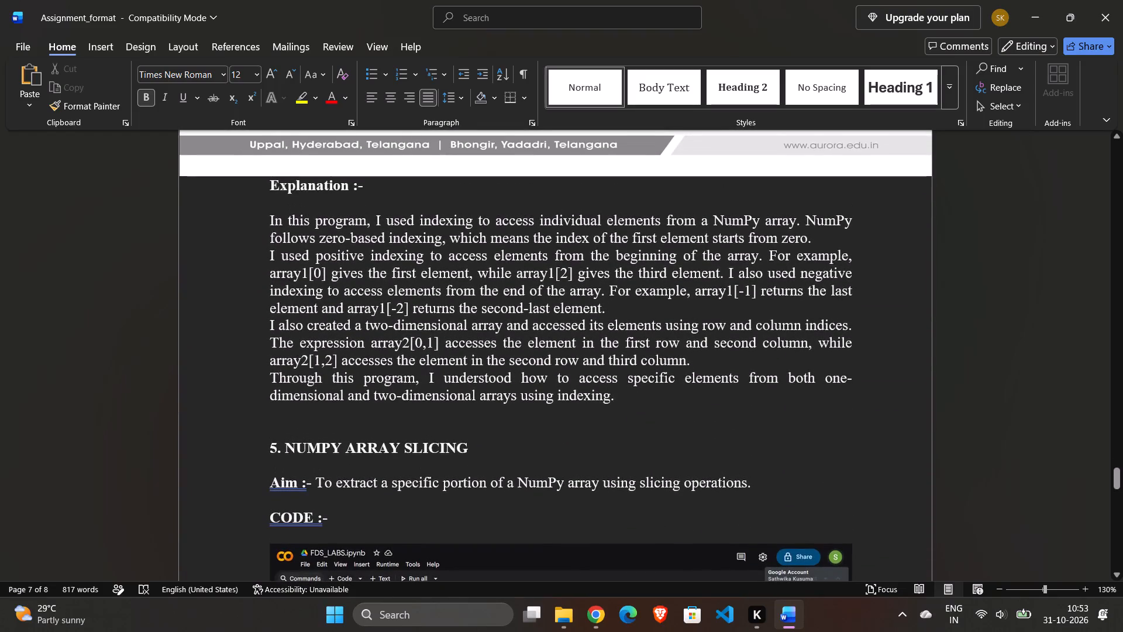
pyautogui.click(818, 243)
pyautogui.press('Return')
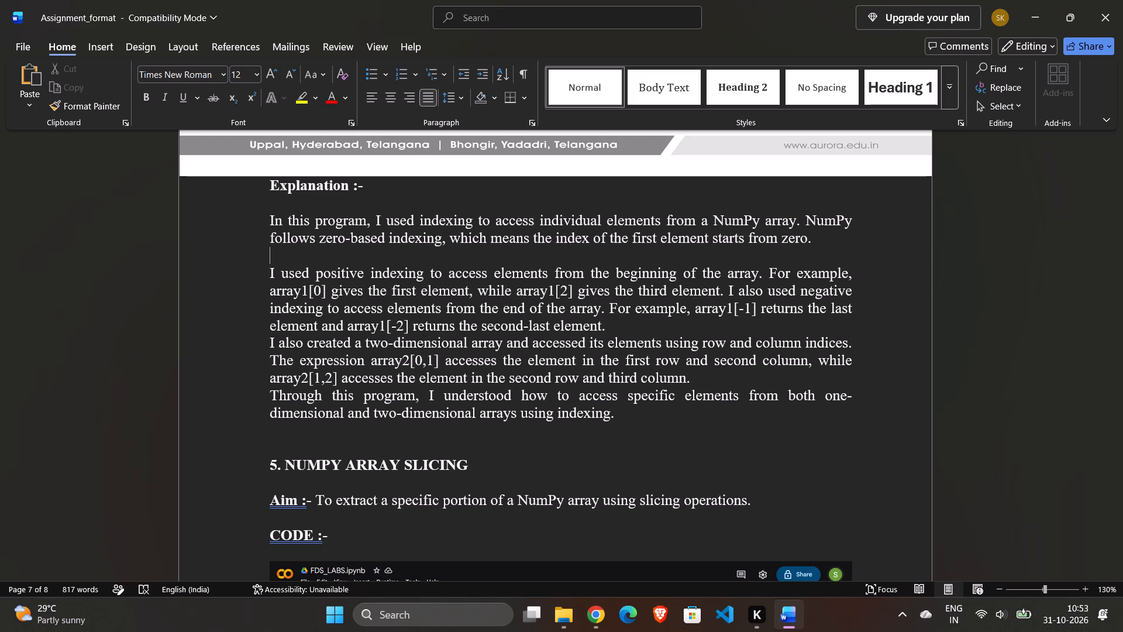
pyautogui.click(725, 291)
pyautogui.press('Return')
pyautogui.press('Right')
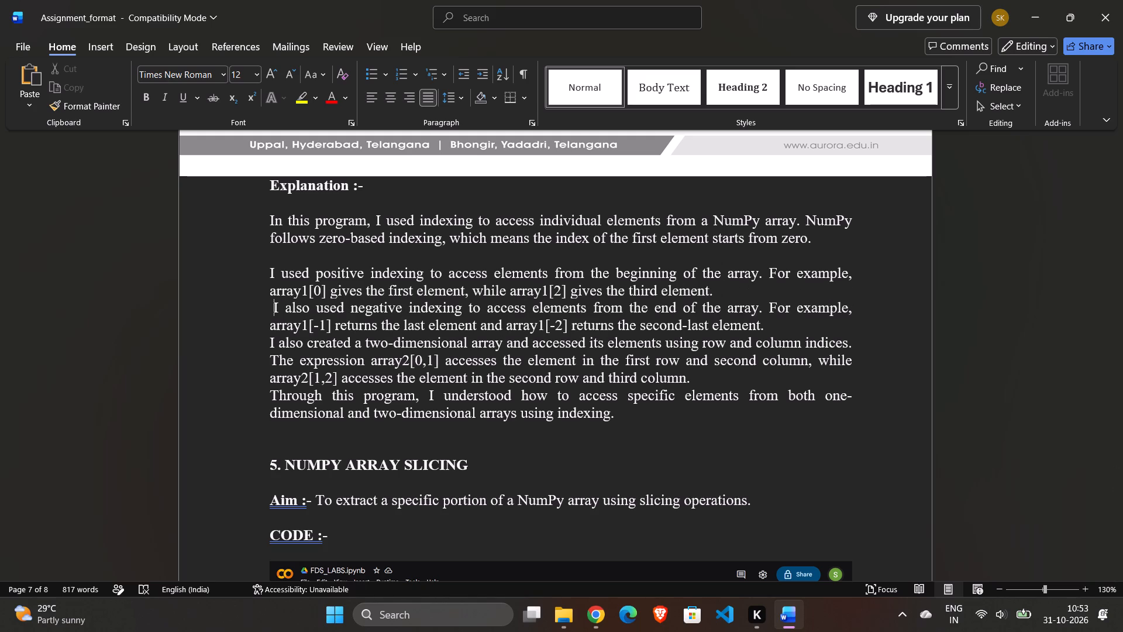
pyautogui.press('BackSpace')
pyautogui.press('Return')
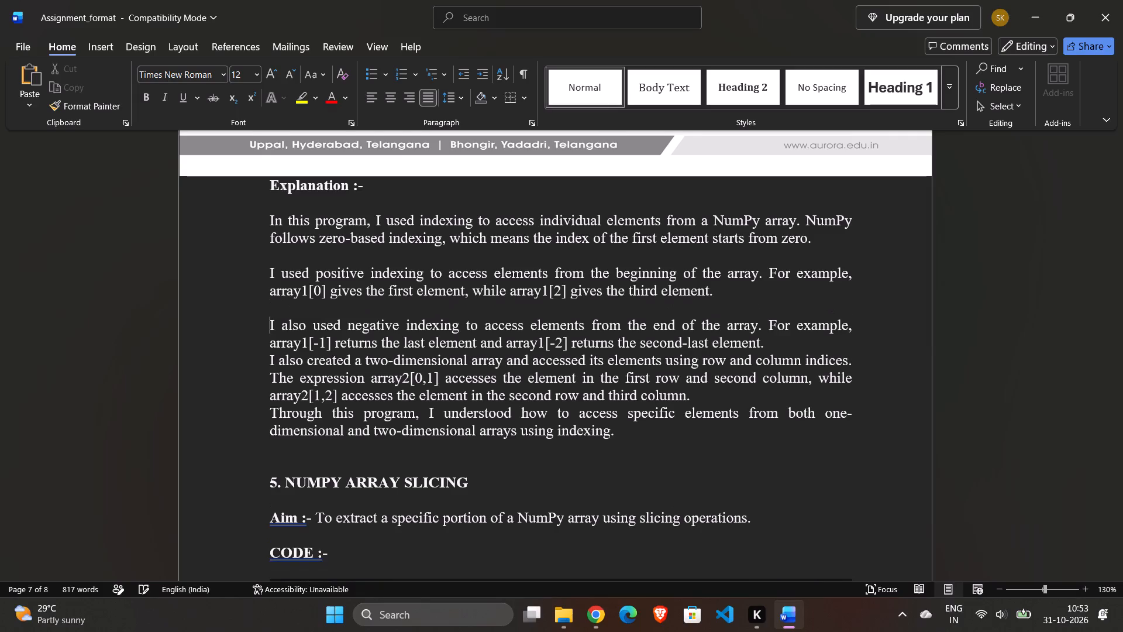
pyautogui.scroll(-1, 791, 359)
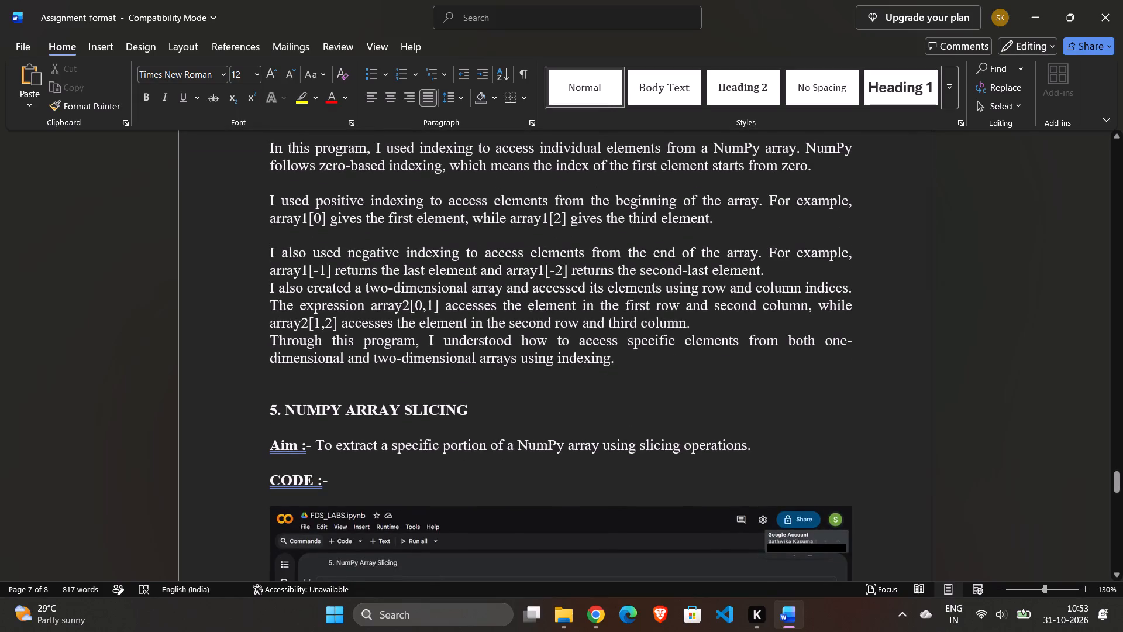
pyautogui.click(765, 273)
pyautogui.press('Return')
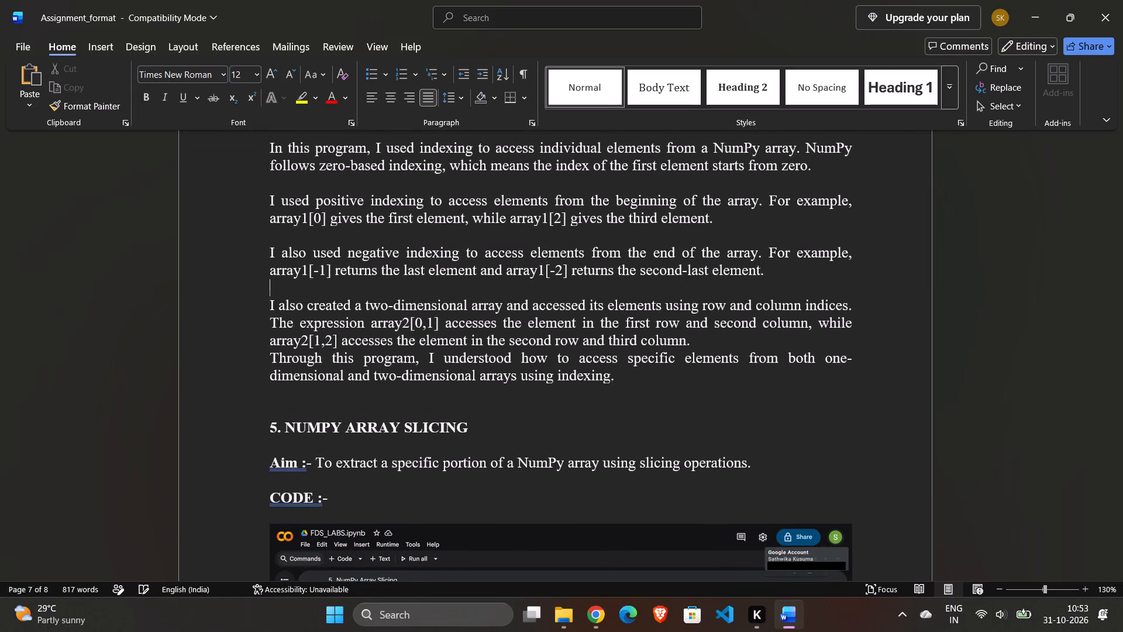
pyautogui.click(719, 341)
pyautogui.press('Return')
# Remove the blank lines above section 5's "OUTPUT :-" heading so it starts at the top of its page.
pyautogui.scroll(-1, 719, 341)
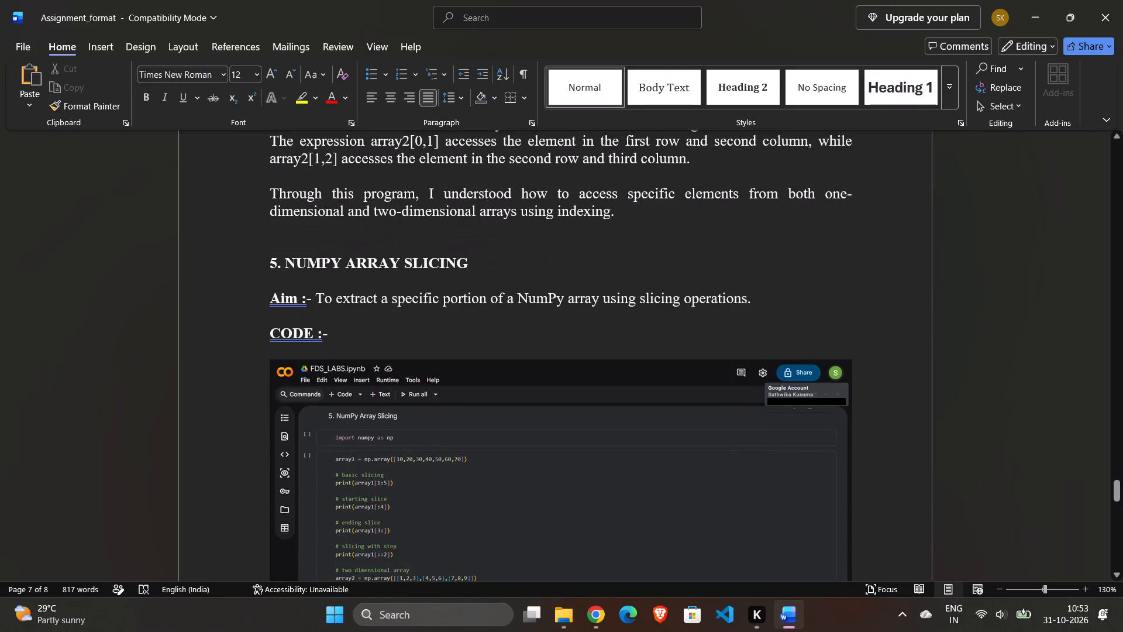
pyautogui.scroll(-3, 674, 378)
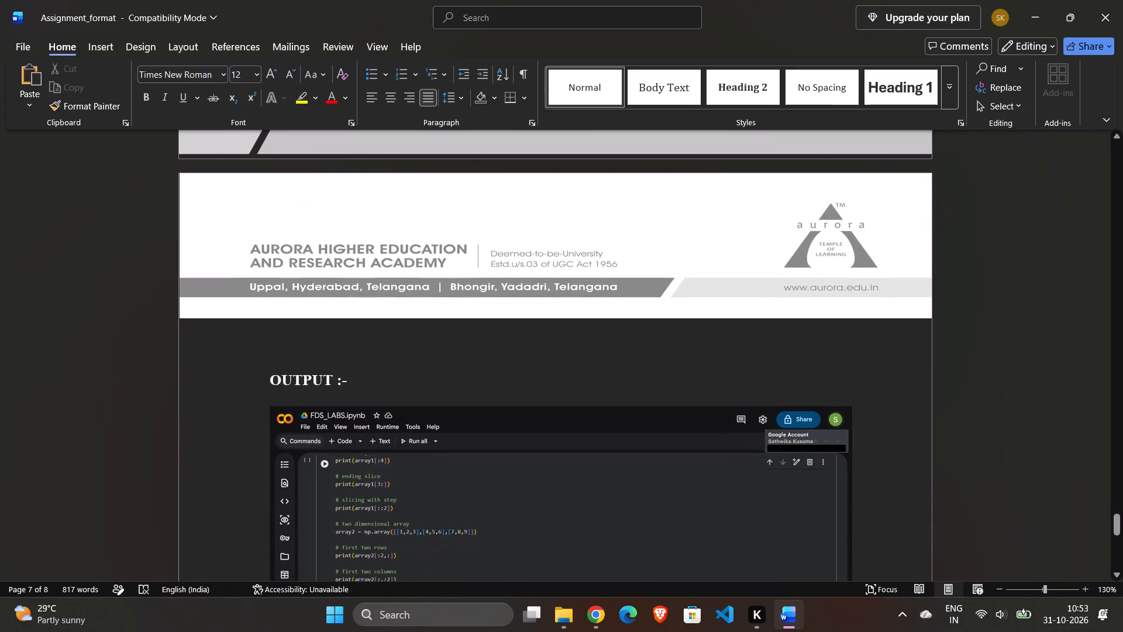
pyautogui.click(283, 356)
pyautogui.press('BackSpace')
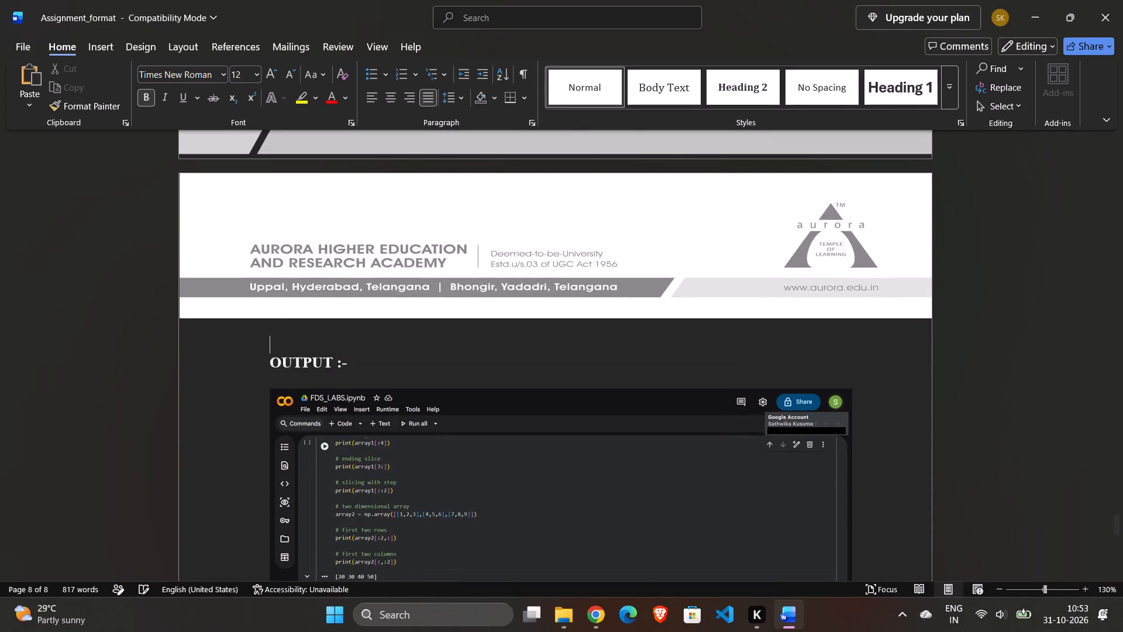
pyautogui.press('BackSpace')
pyautogui.press('BackSpace')
# Separate the six paragraphs of section 5's explanation with blank lines.
pyautogui.scroll(-3, 283, 356)
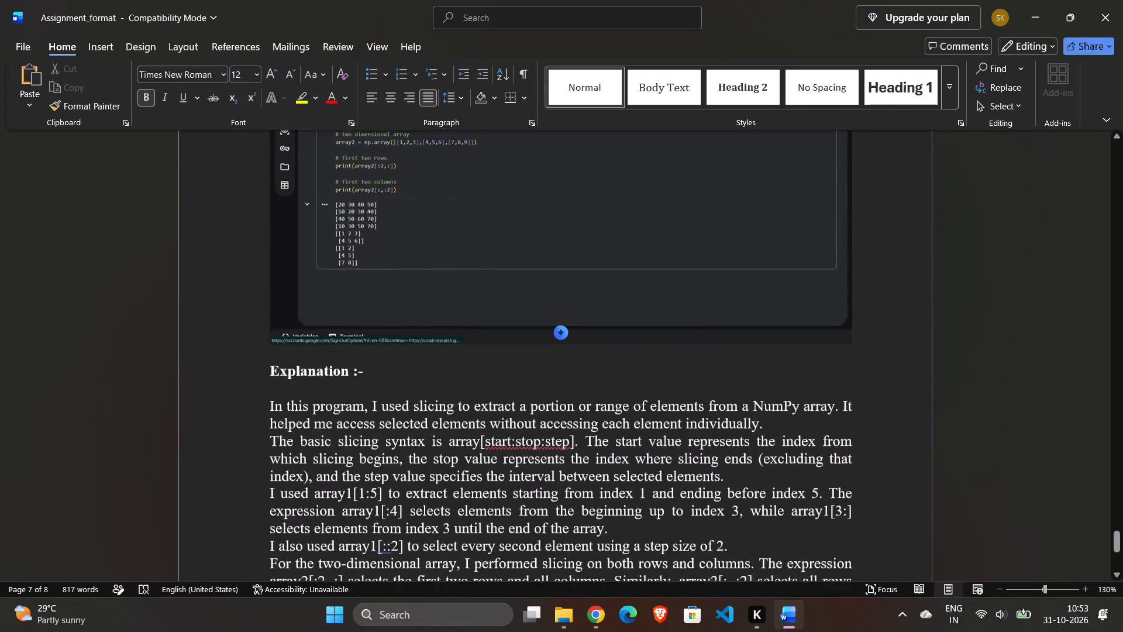
pyautogui.scroll(-4, 283, 356)
pyautogui.scroll(1, 335, 466)
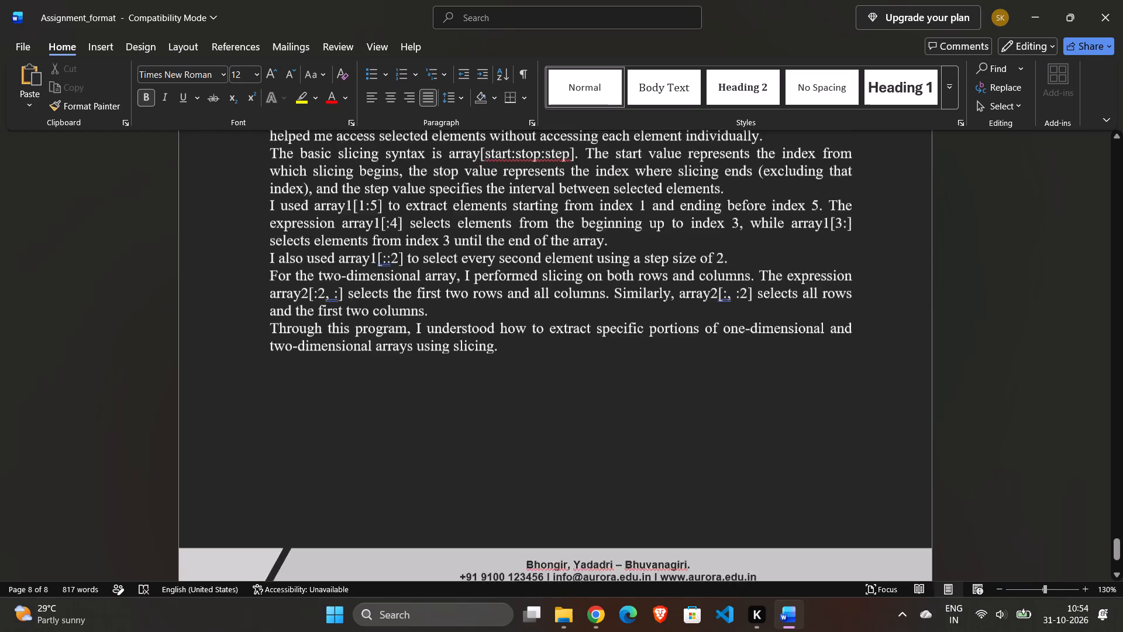
pyautogui.scroll(1, 335, 466)
pyautogui.click(775, 356)
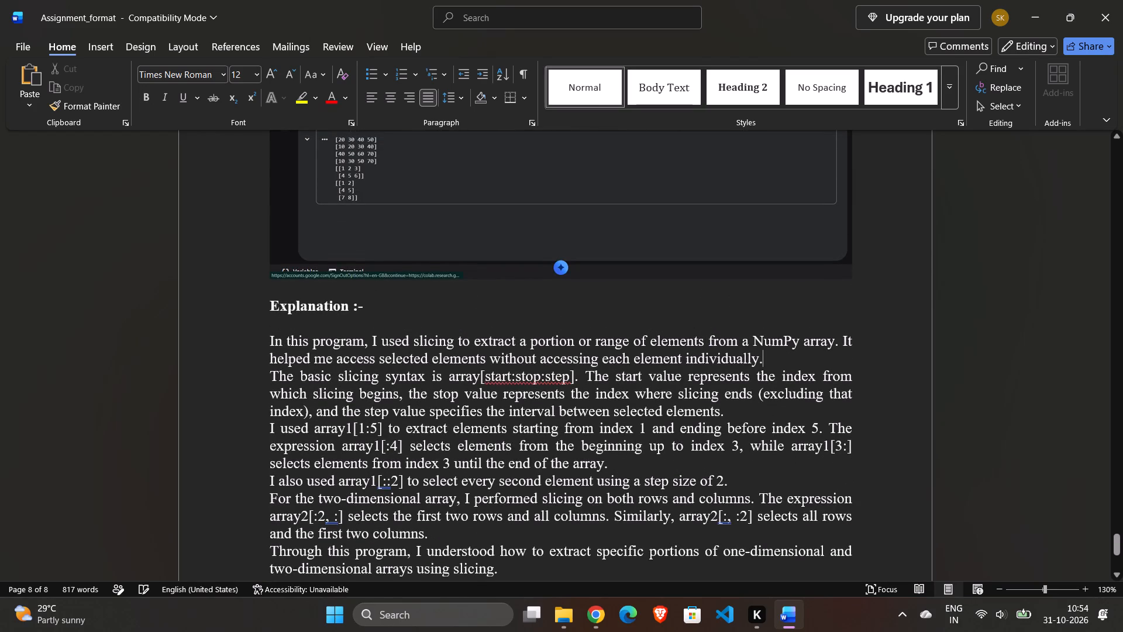
pyautogui.press('Return')
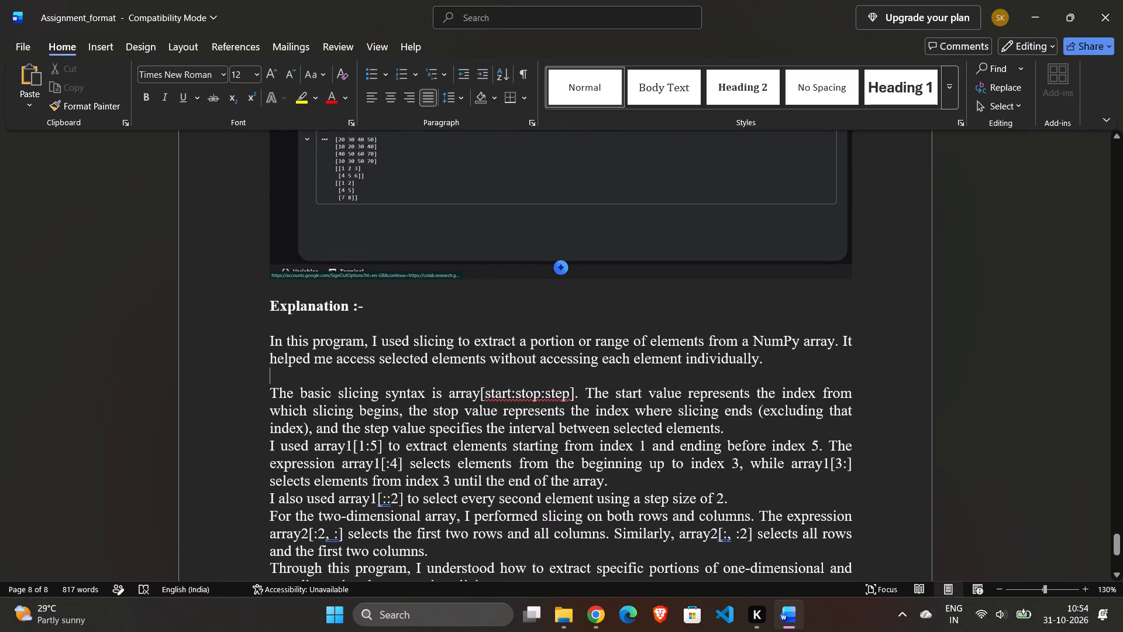
pyautogui.click(753, 430)
pyautogui.press('Return')
pyautogui.scroll(-1, 753, 430)
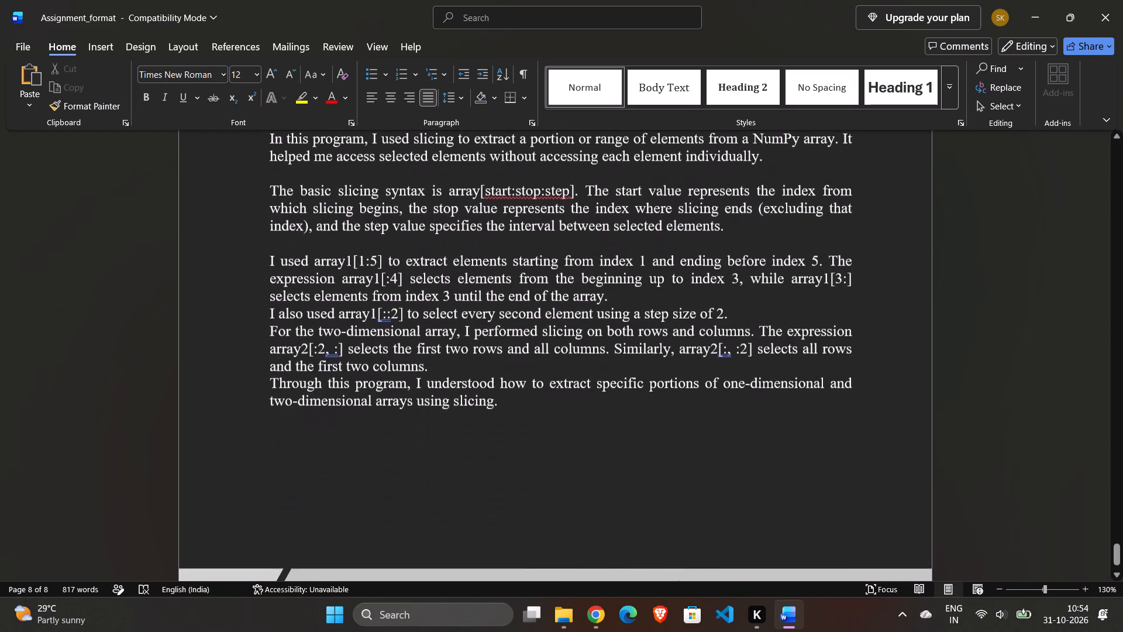
pyautogui.click(647, 301)
pyautogui.press('Return')
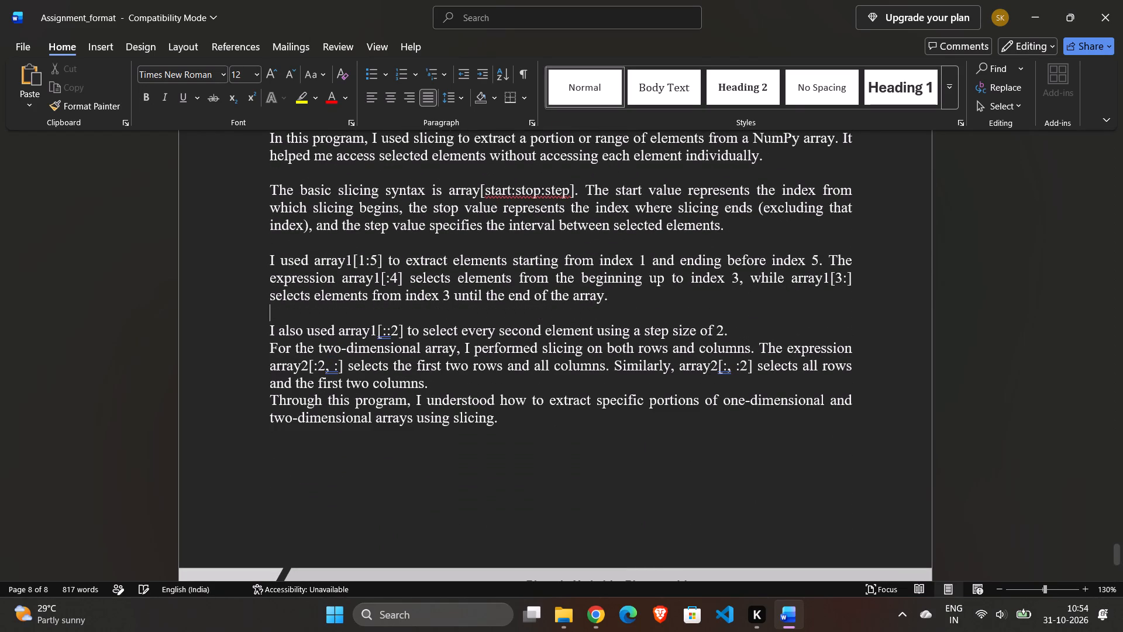
pyautogui.click(759, 333)
pyautogui.press('Return')
pyautogui.click(500, 400)
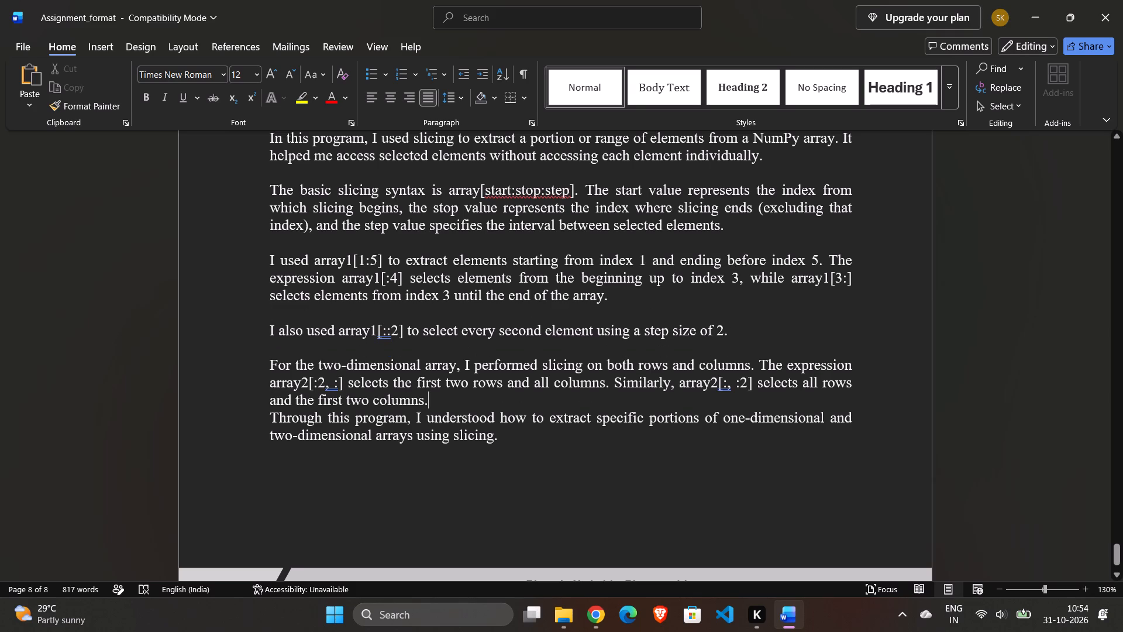
pyautogui.press('Return')
# Return to the first page of the lab report and save the document.
pyautogui.scroll(-3, 500, 400)
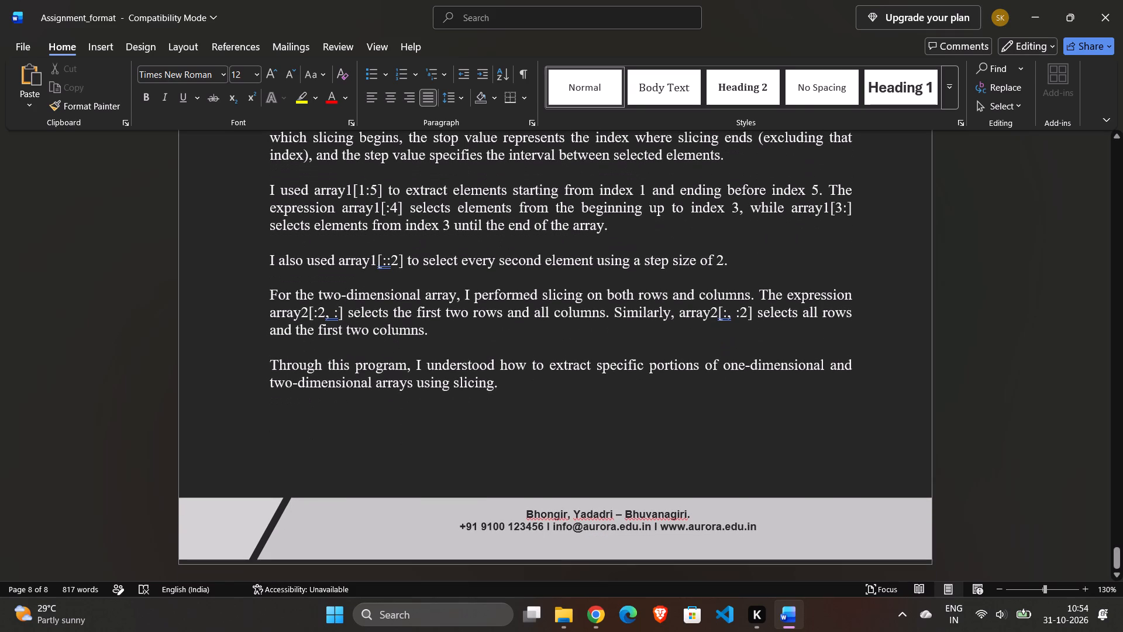
pyautogui.click(675, 514)
pyautogui.scroll(12, 673, 449)
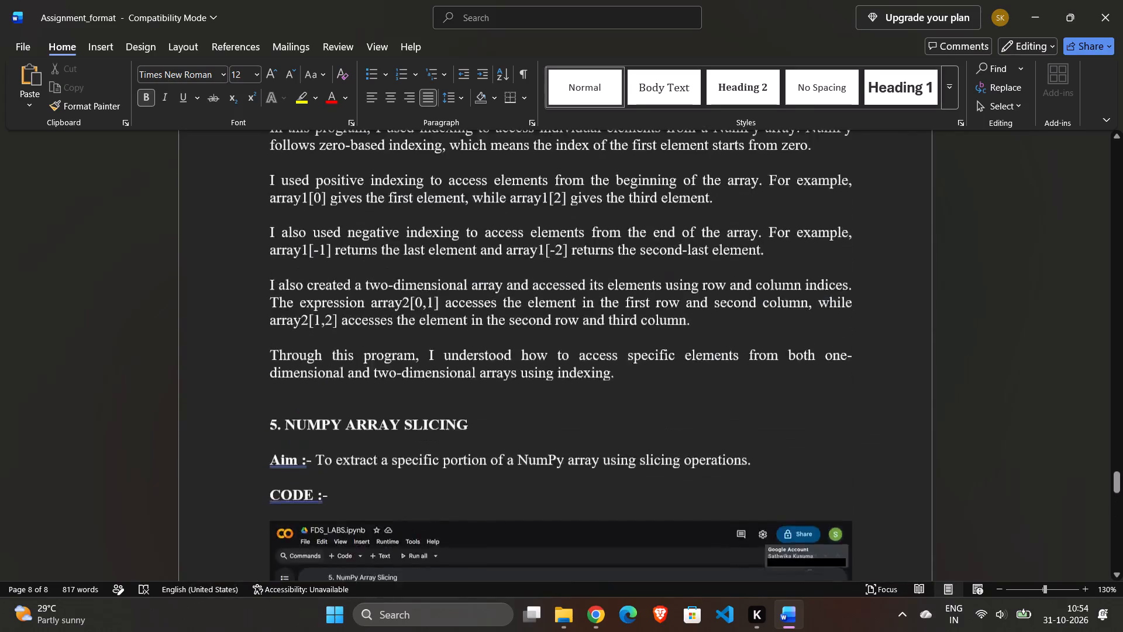
pyautogui.scroll(12, 673, 449)
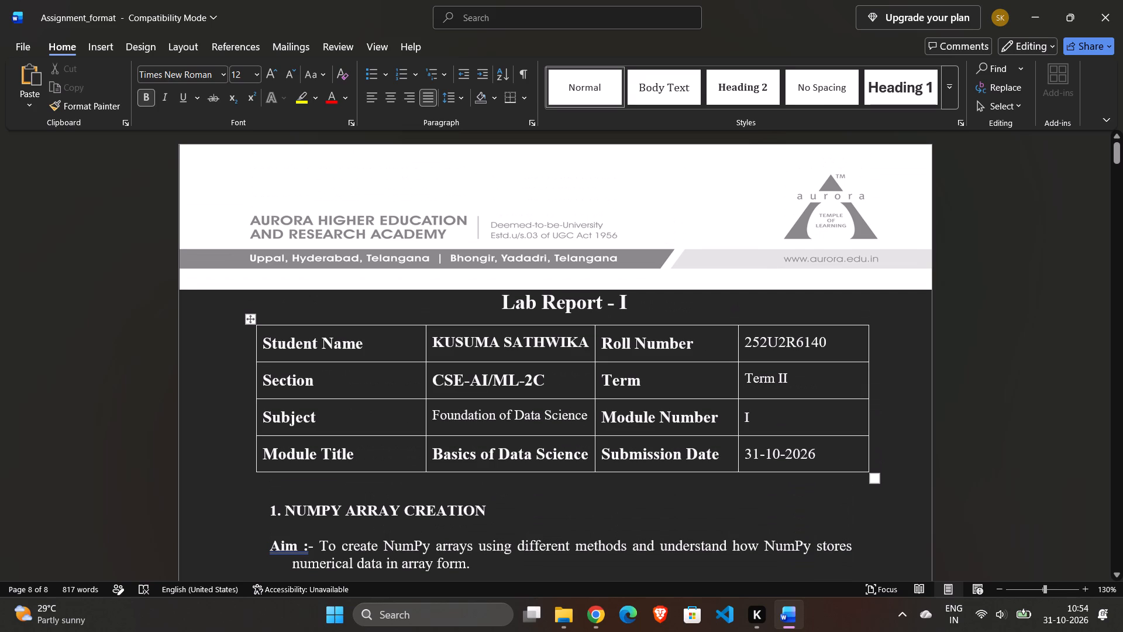
pyautogui.hotkey('ctrl', 's')
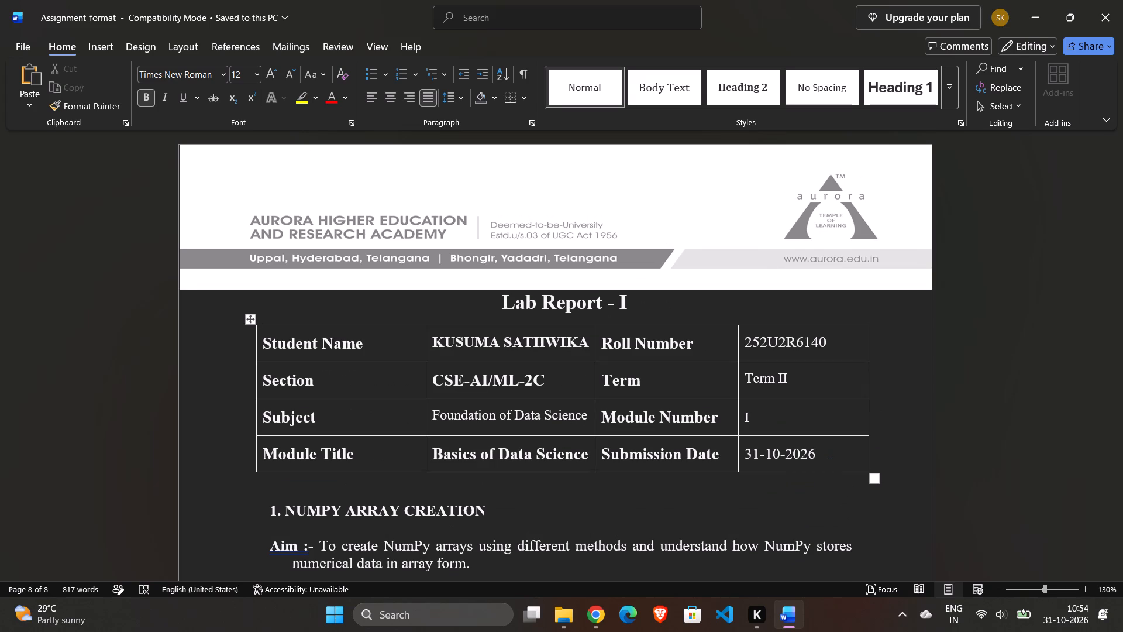
pyautogui.click(215, 487)
pyautogui.hotkey('ctrl', 's')
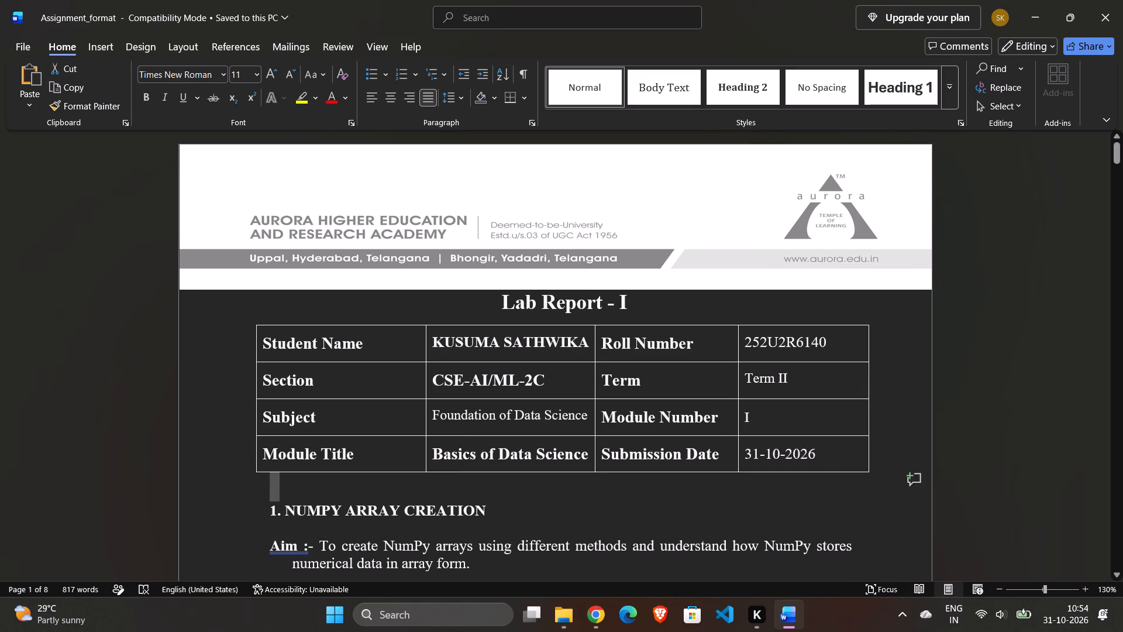
pyautogui.click(507, 508)
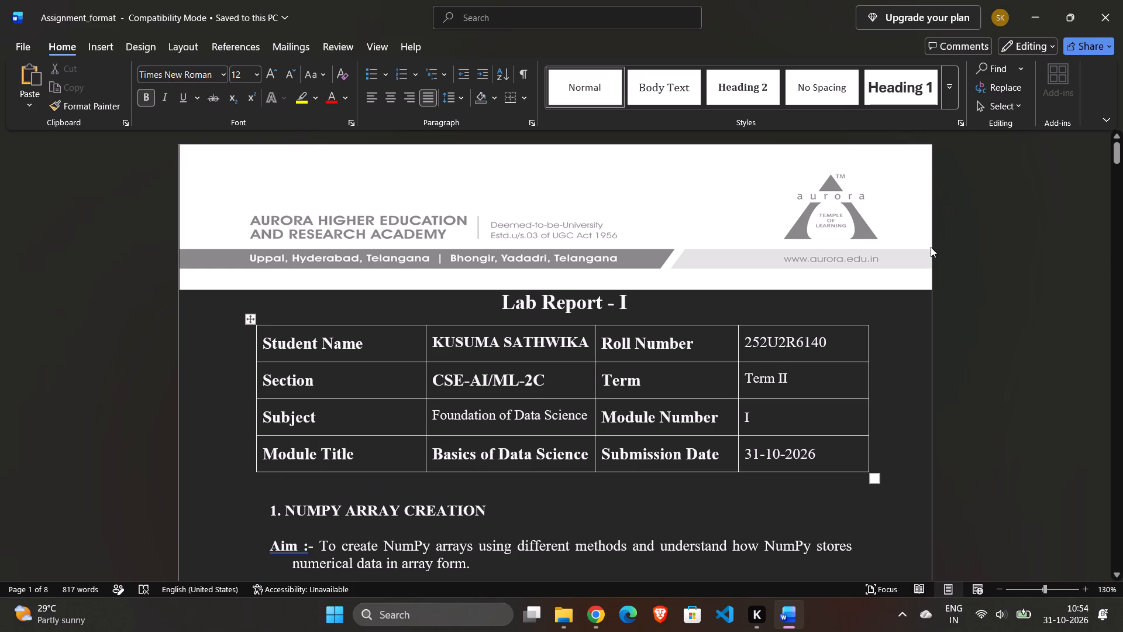
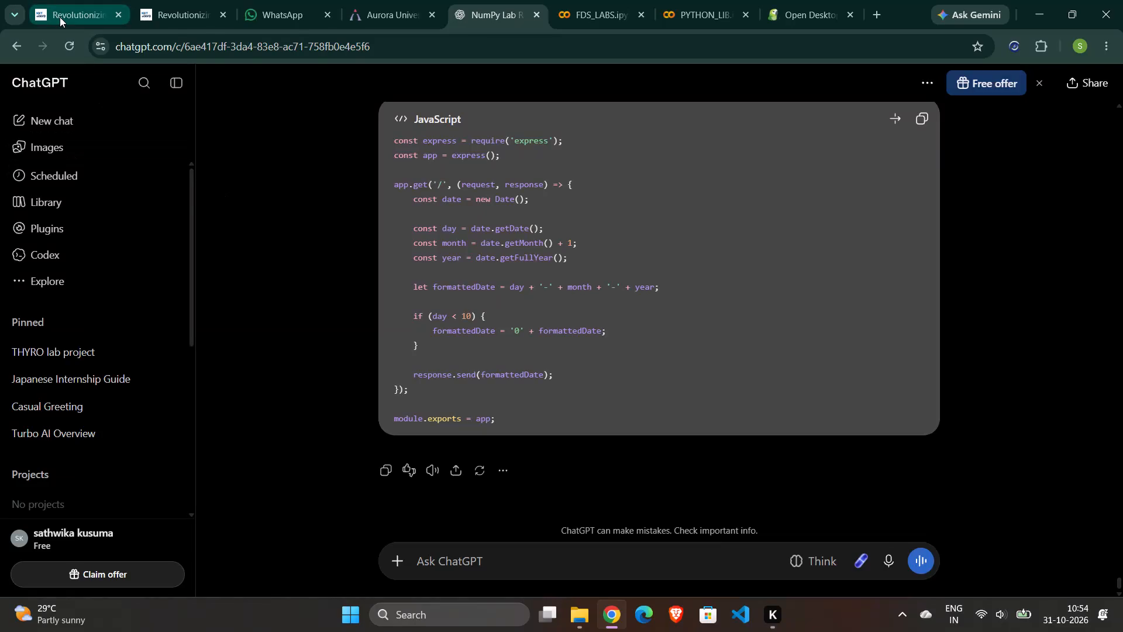
# Close the browser tab holding the read-only preview of the todays-day project's app.js code.
pyautogui.click(60, 17)
pyautogui.moveTo(156, 0); pyautogui.dragTo(231, 17)
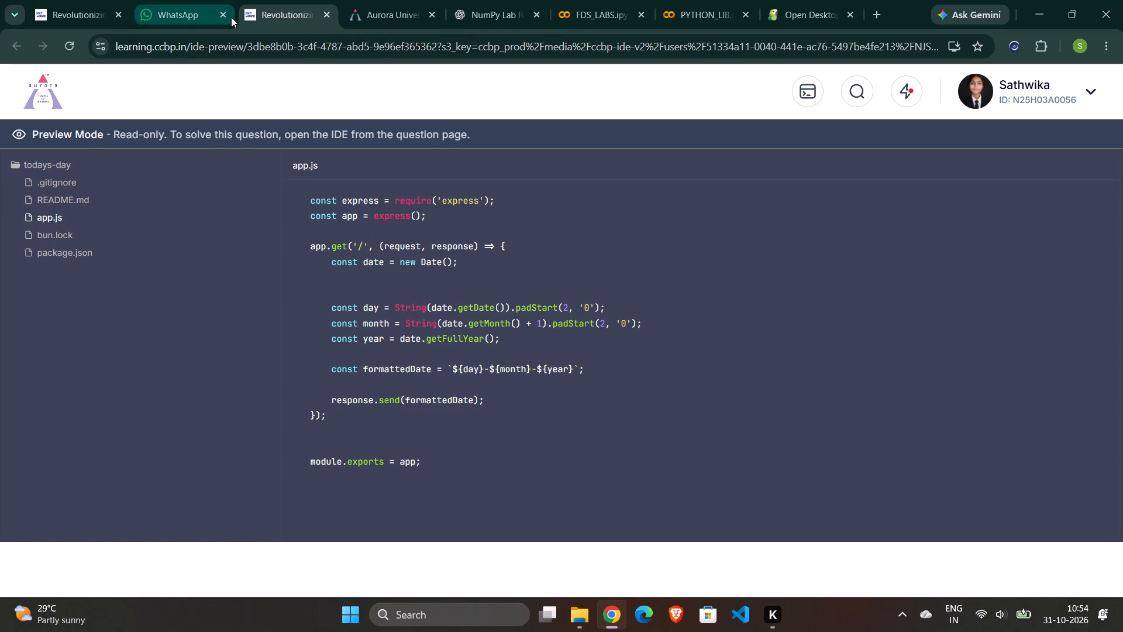
pyautogui.click(325, 12)
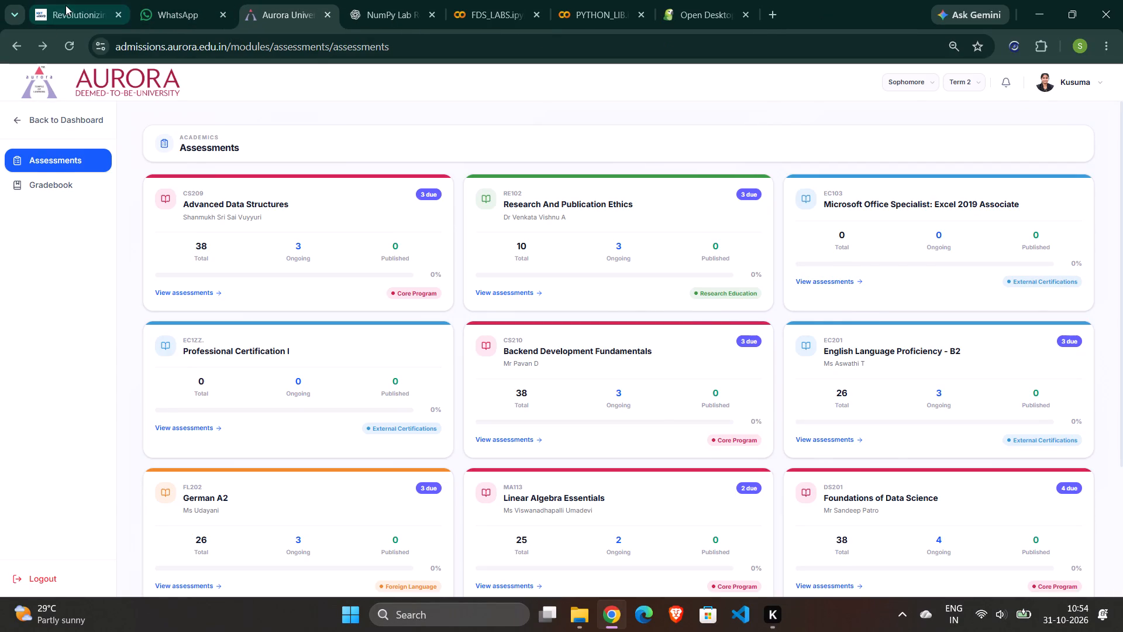
# Return from the Get a String question to the NodeJS and ExpressJS Coding Practice list and review the status of its questions.
pyautogui.click(66, 5)
pyautogui.scroll(-7, 259, 331)
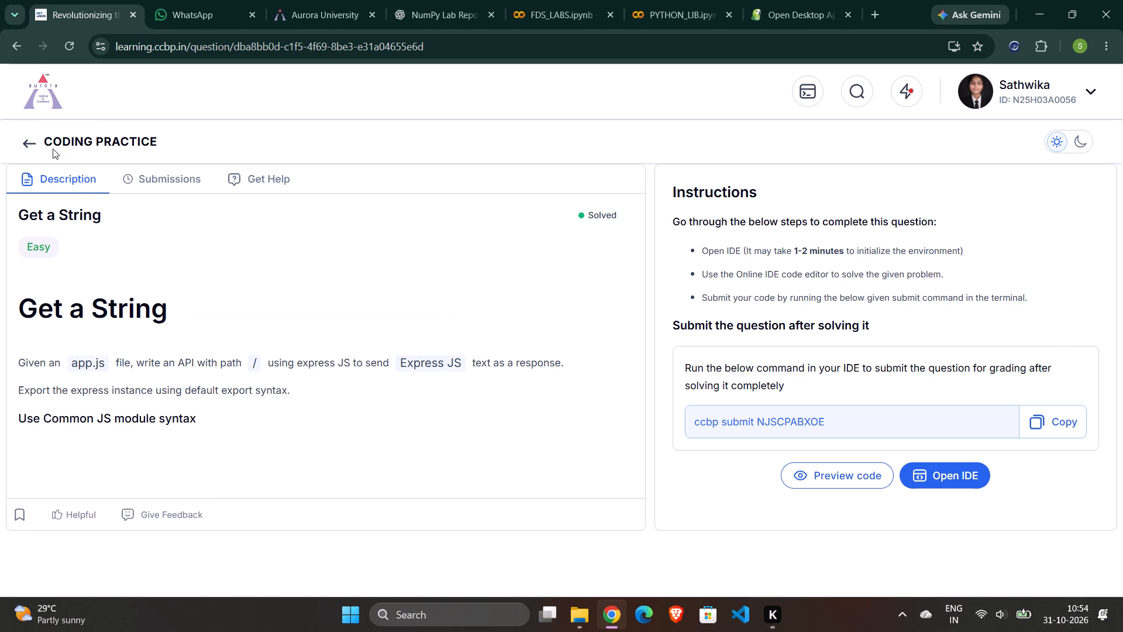
pyautogui.click(31, 143)
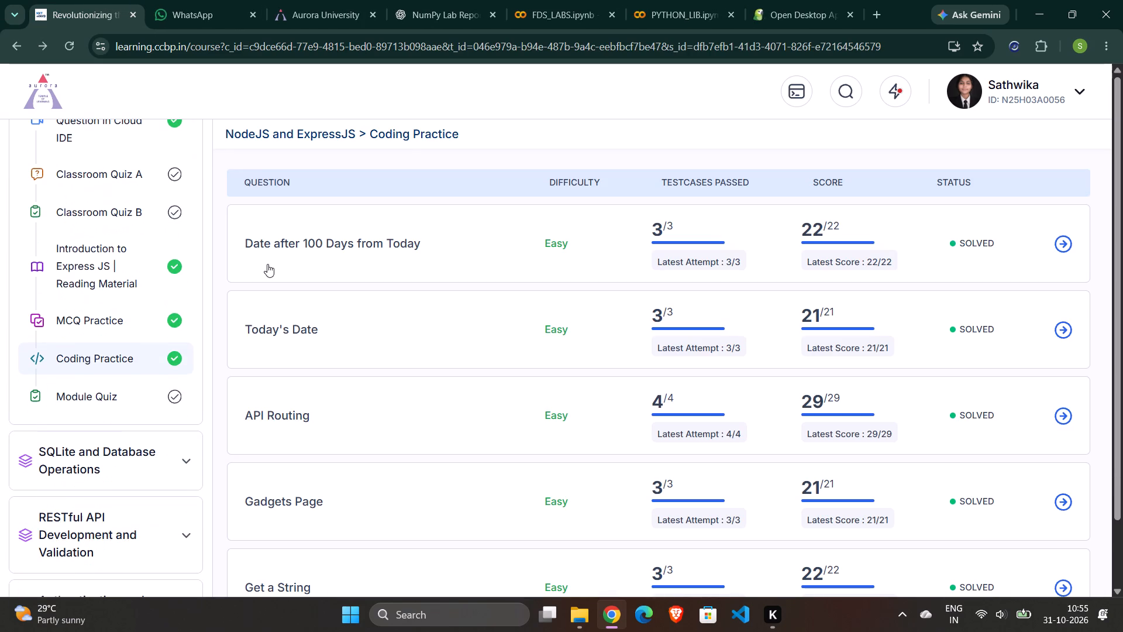
pyautogui.scroll(-5, 400, 384)
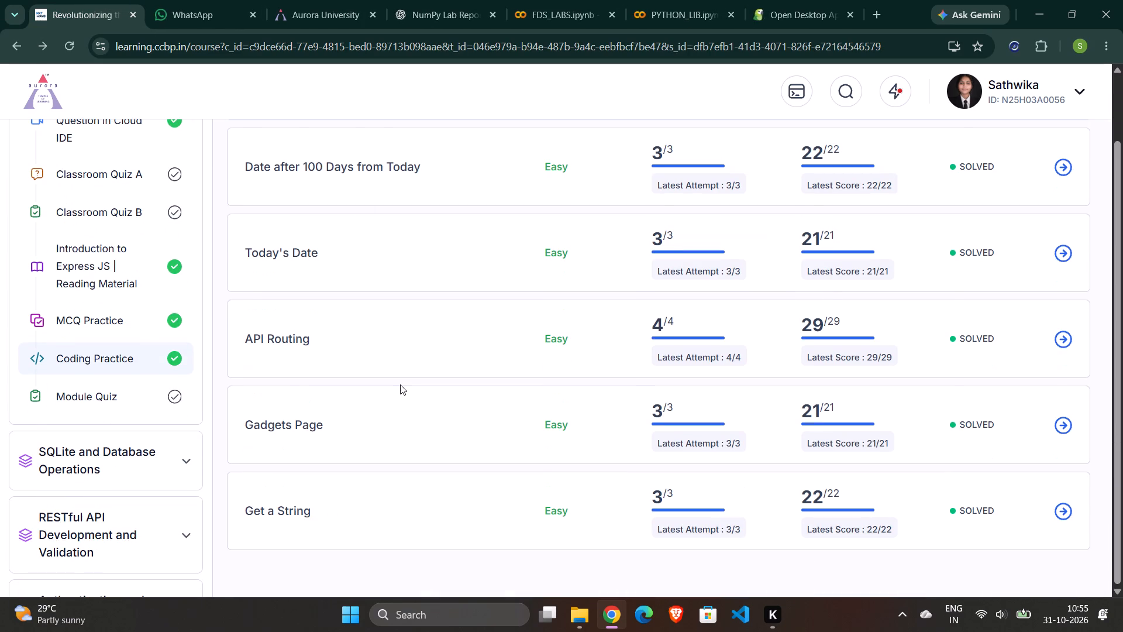
pyautogui.scroll(2, 400, 384)
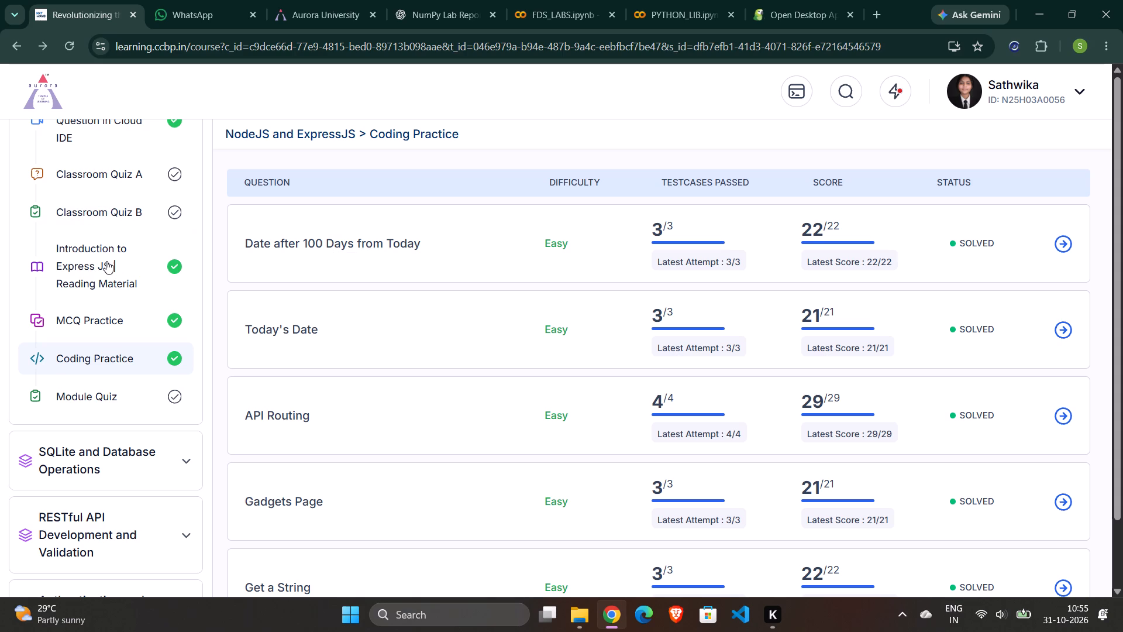
pyautogui.scroll(7, 106, 261)
# Open the learning portal's home page and examine today's class schedule.
pyautogui.click(43, 83)
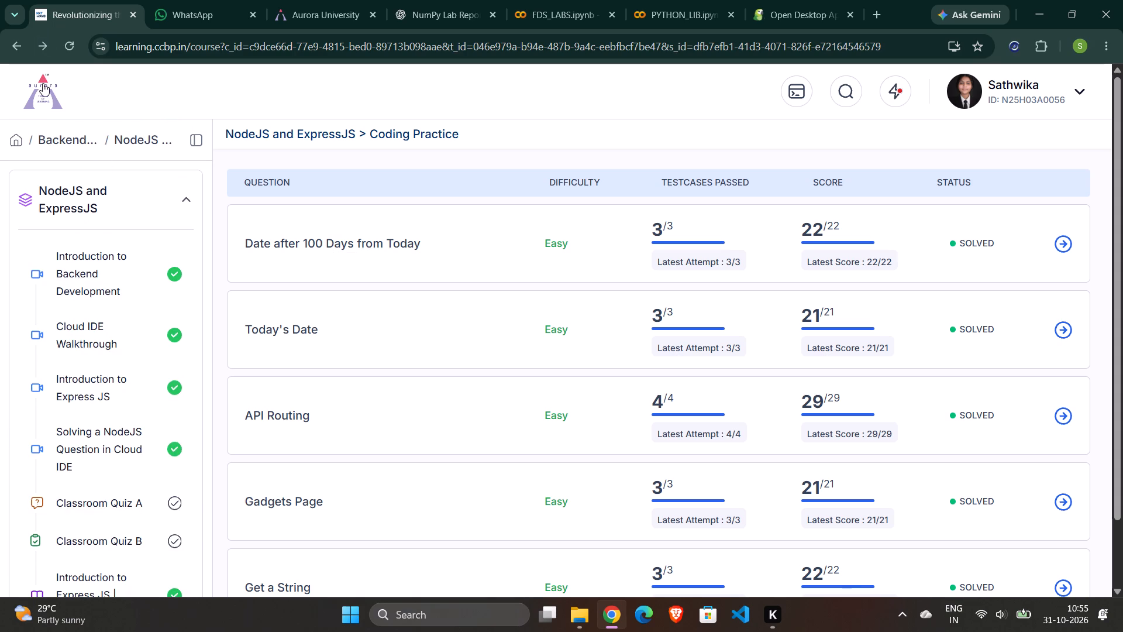
pyautogui.scroll(-1, 452, 370)
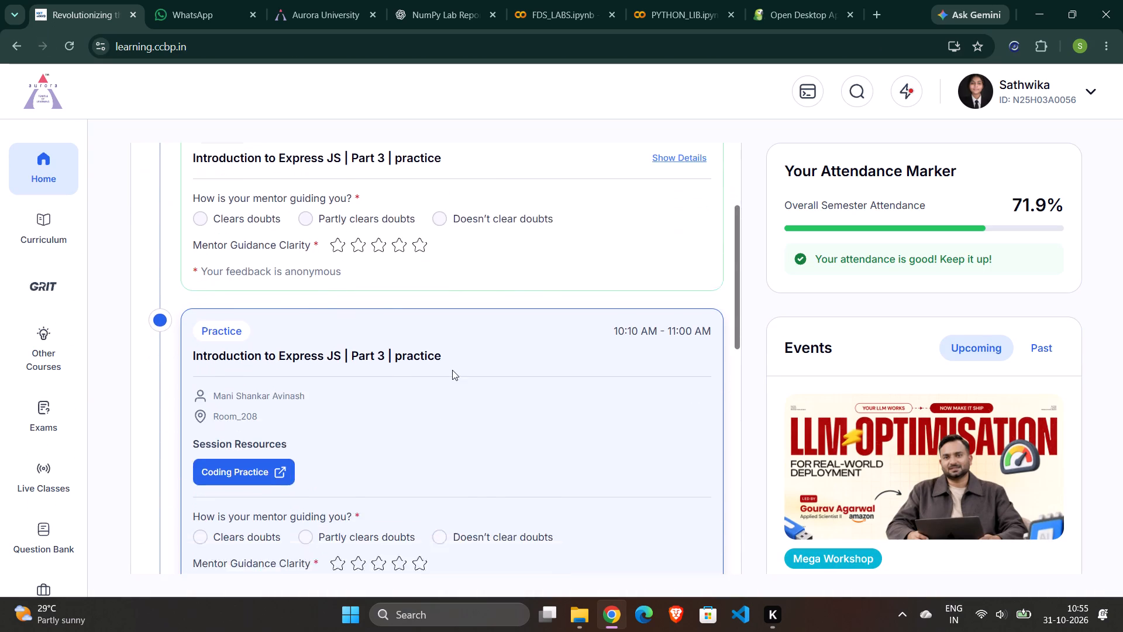
pyautogui.scroll(-2, 452, 370)
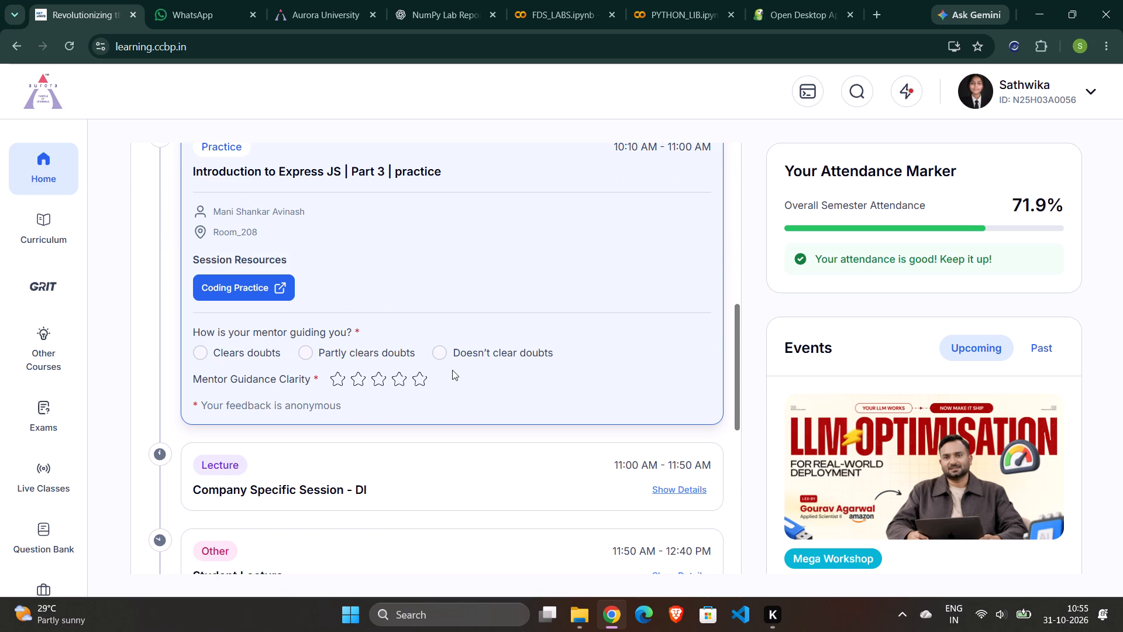
pyautogui.scroll(-1, 452, 370)
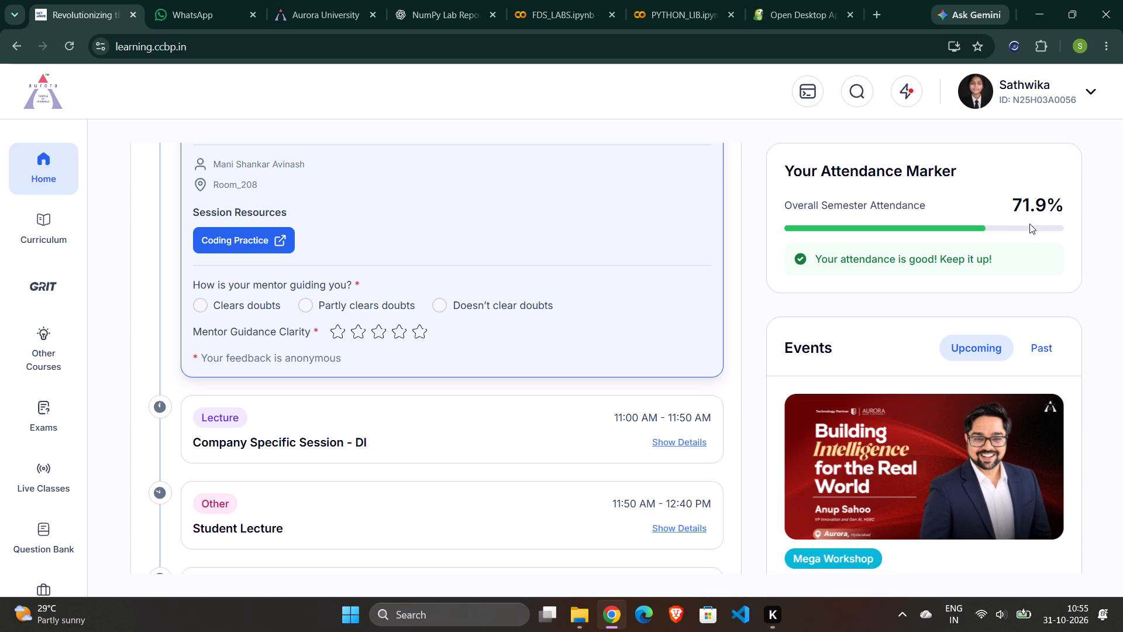
# Reload the learning portal's home page and dismiss the anonymous feedback feature announcement.
pyautogui.click(70, 51)
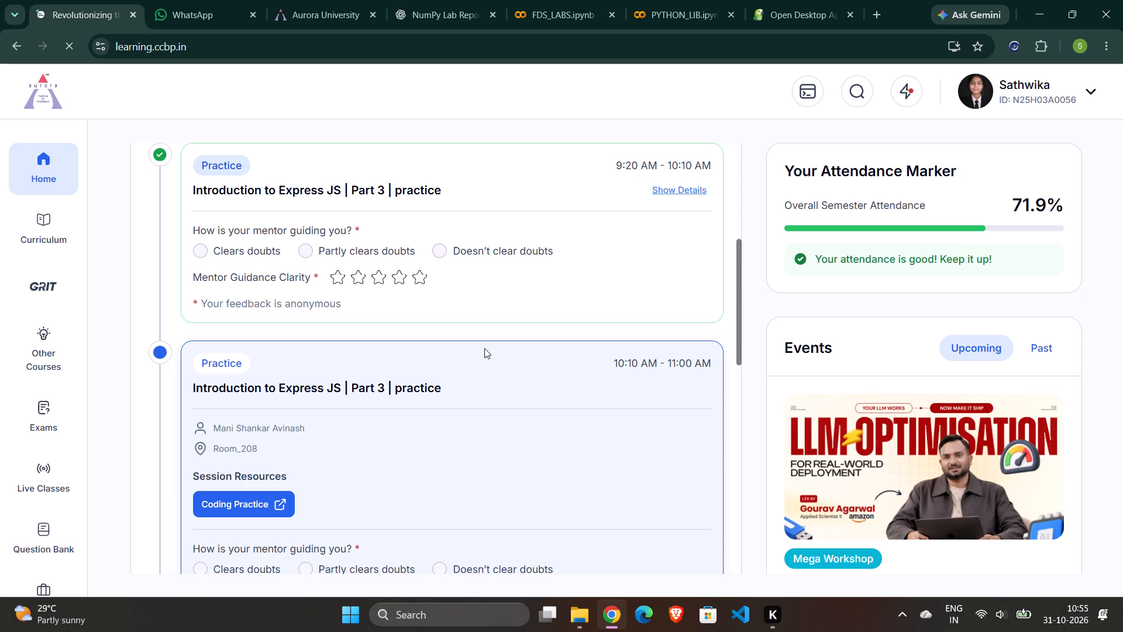
pyautogui.scroll(-1, 484, 348)
pyautogui.scroll(6, 484, 348)
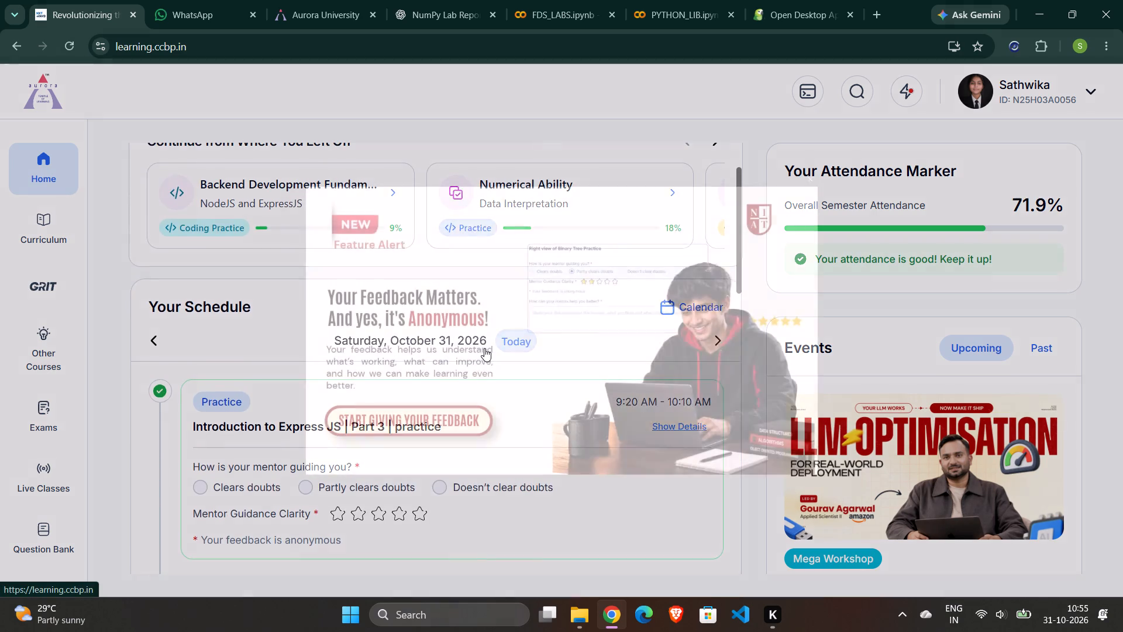
pyautogui.click(810, 178)
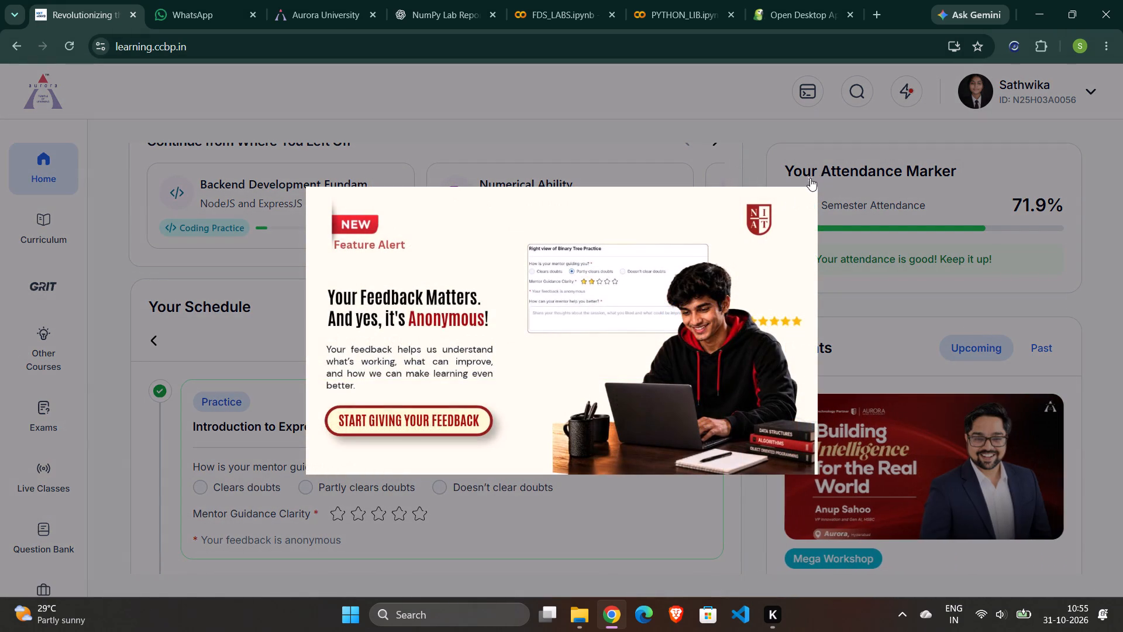